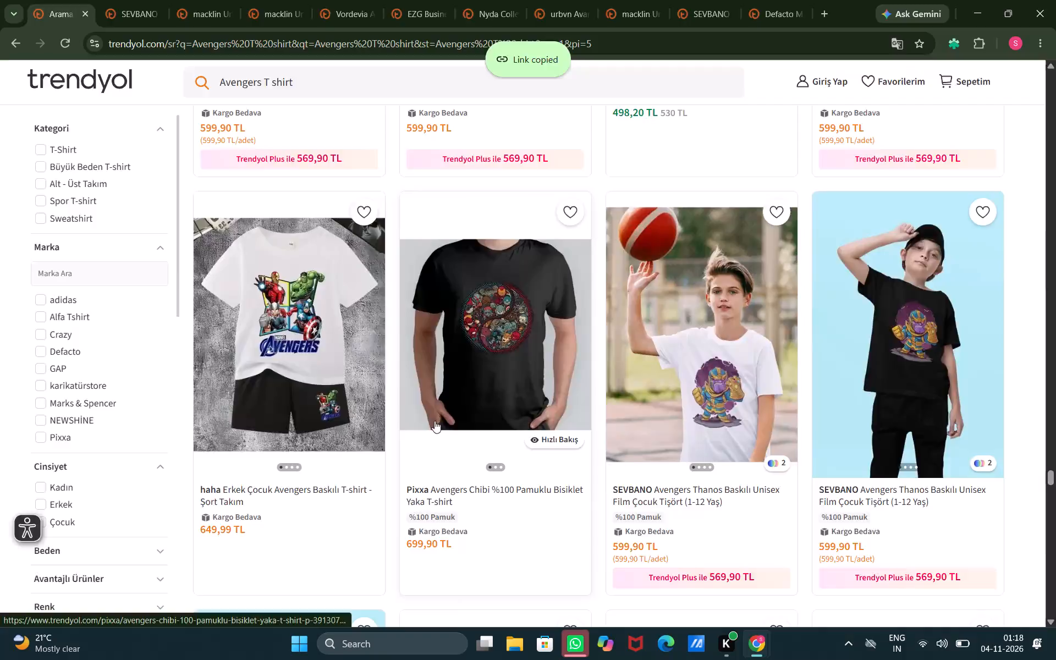
Paste the copied link of the haha Avengers T-shirt and shorts set into cell C22857 of The Walt Disney sheet.
{"action": "key", "text": "ctrl+v"}
{"action": "key", "text": "Return"}
{"action": "key", "text": "Return"}
{"action": "key", "text": "alt+Tab"}
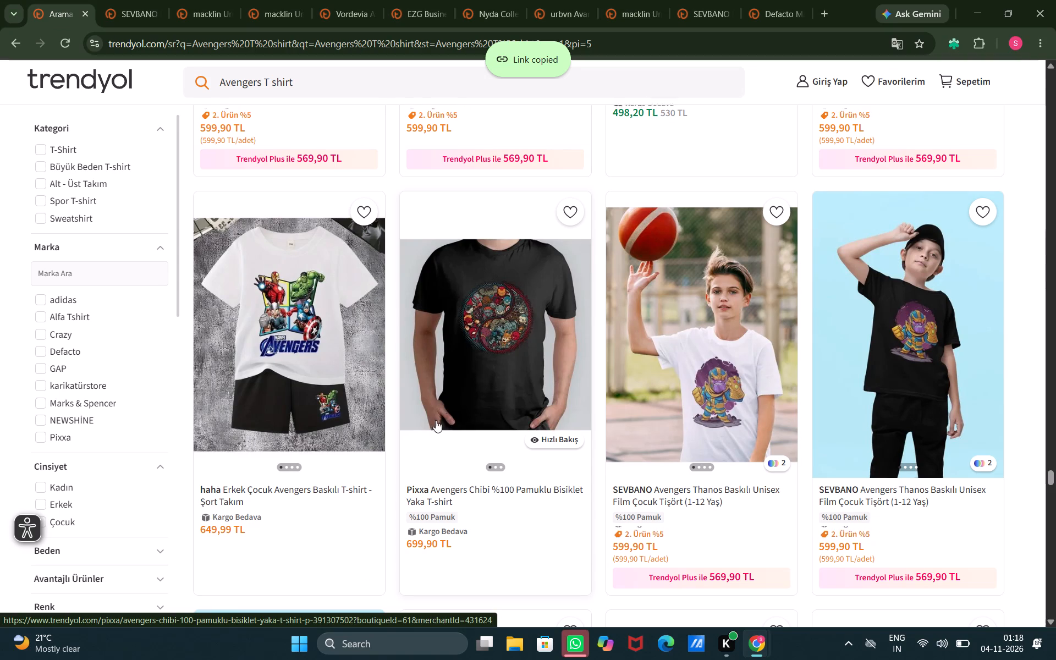
Copy the Pixxa Avengers Chibi T-shirt's product link from Trendyol into cell C22858 of the sheet.
{"action": "right_click", "coordinate": [490, 494]}
{"action": "left_click", "coordinate": [571, 415]}
{"action": "key", "text": "alt+Tab"}
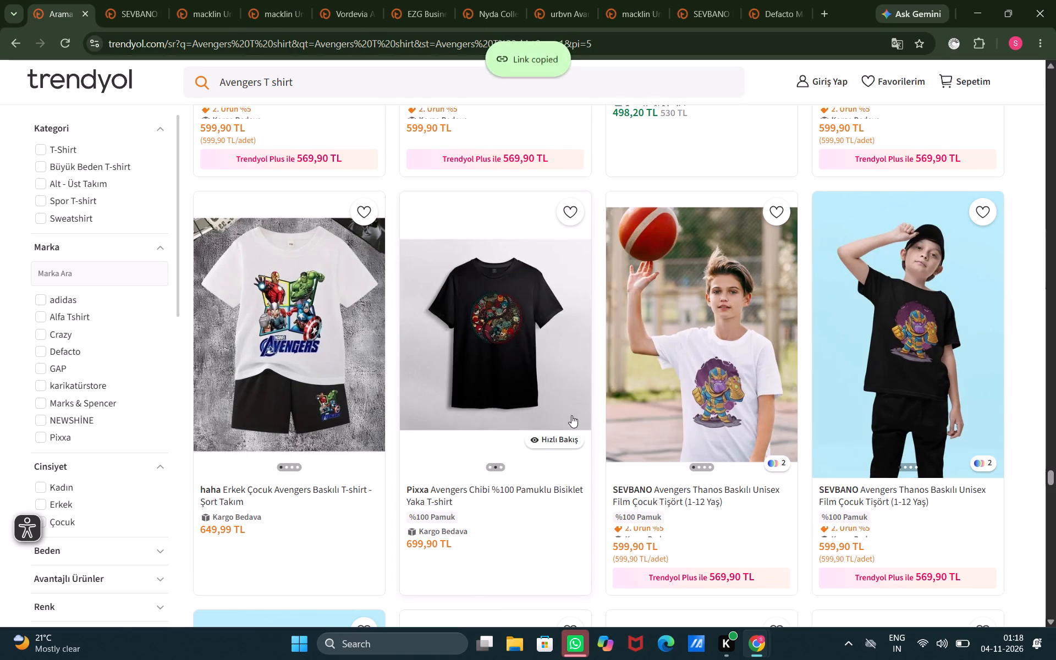
{"action": "key", "text": "ctrl+v"}
{"action": "key", "text": "Return"}
{"action": "key", "text": "Return"}
{"action": "key", "text": "alt+Tab"}
Copy the product link of the black Oweear Unisex Avengers Çocuk T-shirt into cell C22859 of the sheet.
{"action": "scroll", "coordinate": [571, 415], "scroll_direction": "down", "scroll_amount": 4}
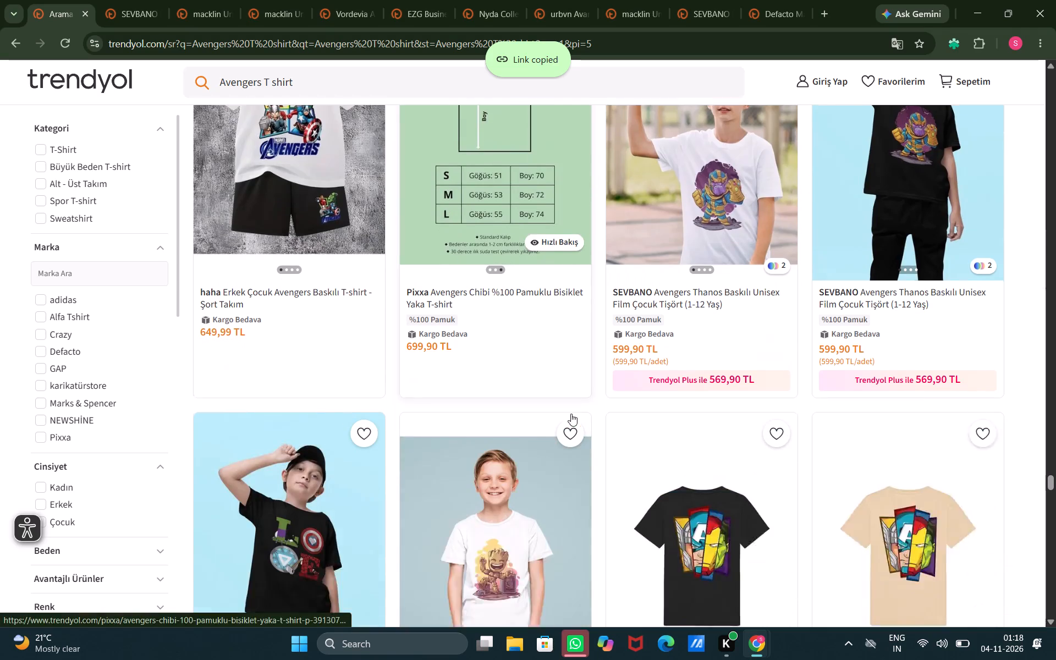
{"action": "scroll", "coordinate": [571, 414], "scroll_direction": "down", "scroll_amount": 3}
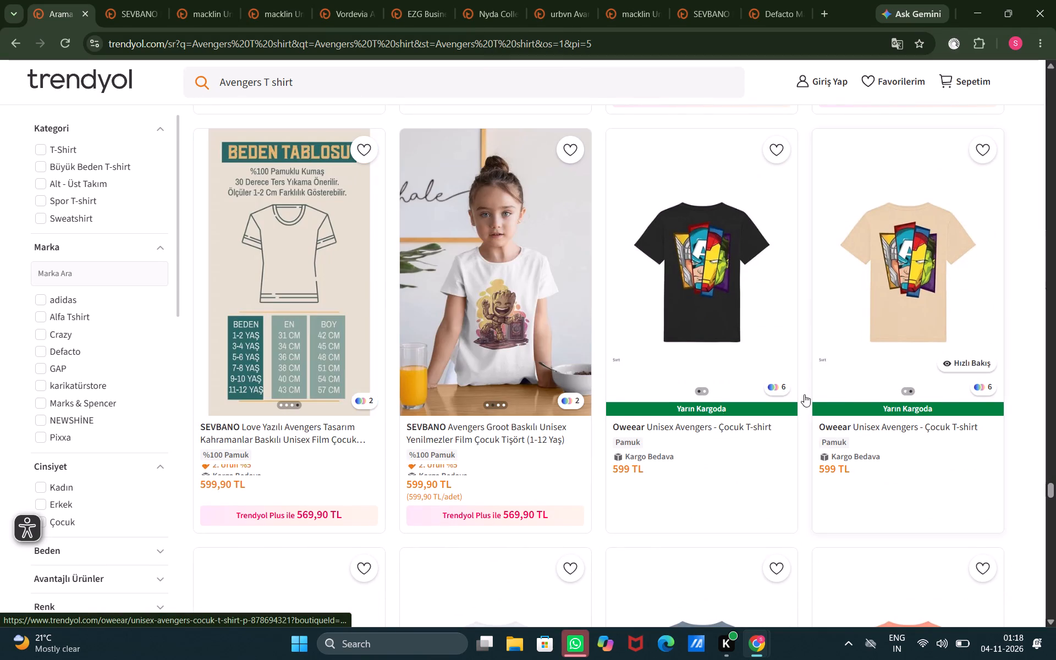
{"action": "right_click", "coordinate": [702, 434]}
{"action": "left_click", "coordinate": [753, 355]}
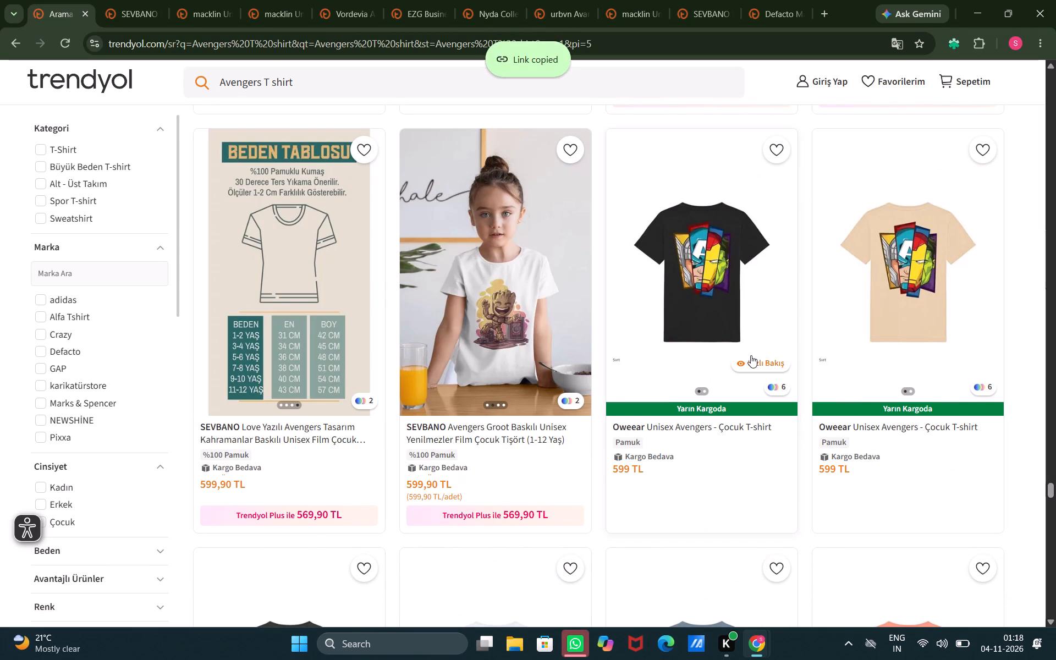
{"action": "key", "text": "alt+Tab"}
{"action": "key", "text": "ctrl+v"}
{"action": "key", "text": "Return"}
{"action": "key", "text": "Return"}
{"action": "key", "text": "alt+Tab"}
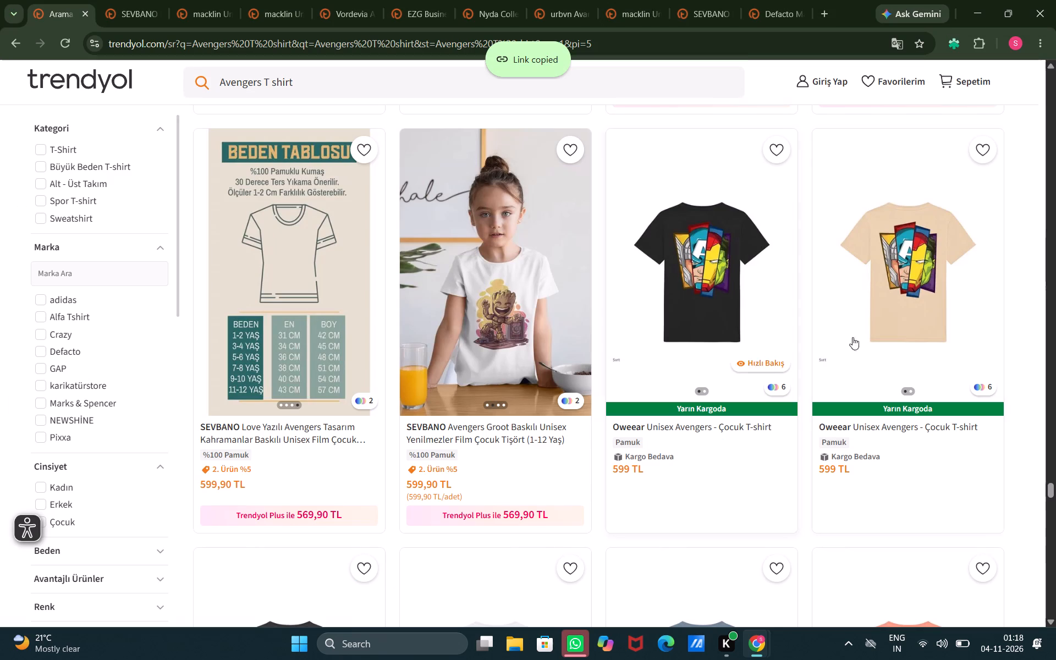
Copy the product link of the beige Oweear Unisex Avengers Çocuk T-shirt into cell C22860 of the sheet.
{"action": "right_click", "coordinate": [898, 427]}
{"action": "left_click", "coordinate": [805, 357]}
{"action": "key", "text": "alt+Tab"}
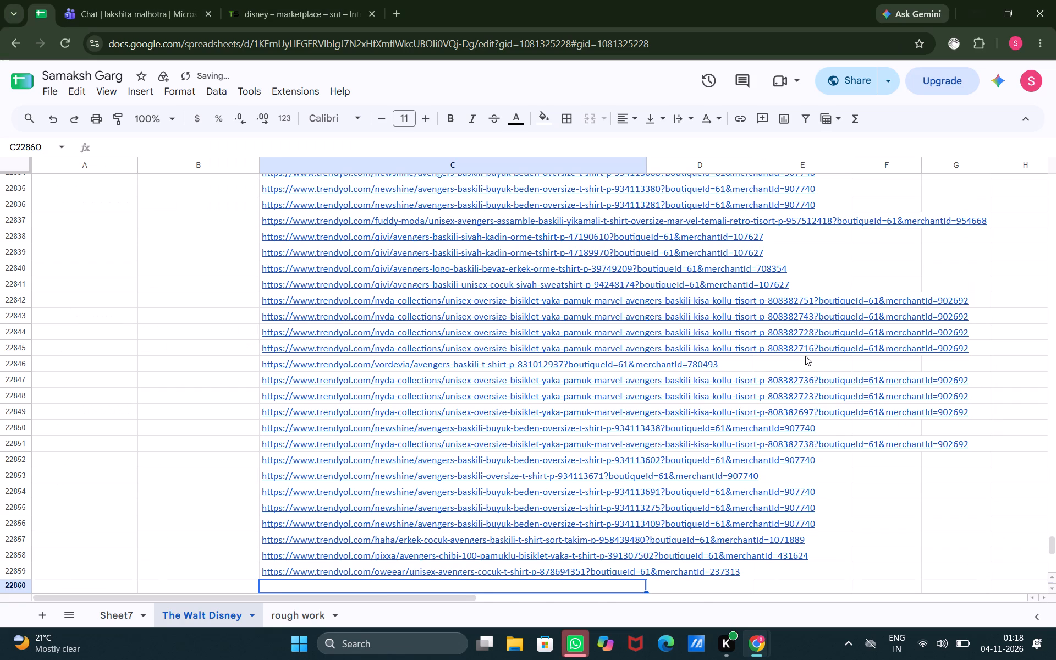
{"action": "key", "text": "ctrl+v"}
{"action": "key", "text": "Return"}
{"action": "key", "text": "Return"}
{"action": "key", "text": "alt+Tab"}
Copy the product link of the dark grey Oweear Unisex Avengers Çocuk T-shirt into cell C22861 of the sheet.
{"action": "scroll", "coordinate": [805, 356], "scroll_direction": "down", "scroll_amount": 6}
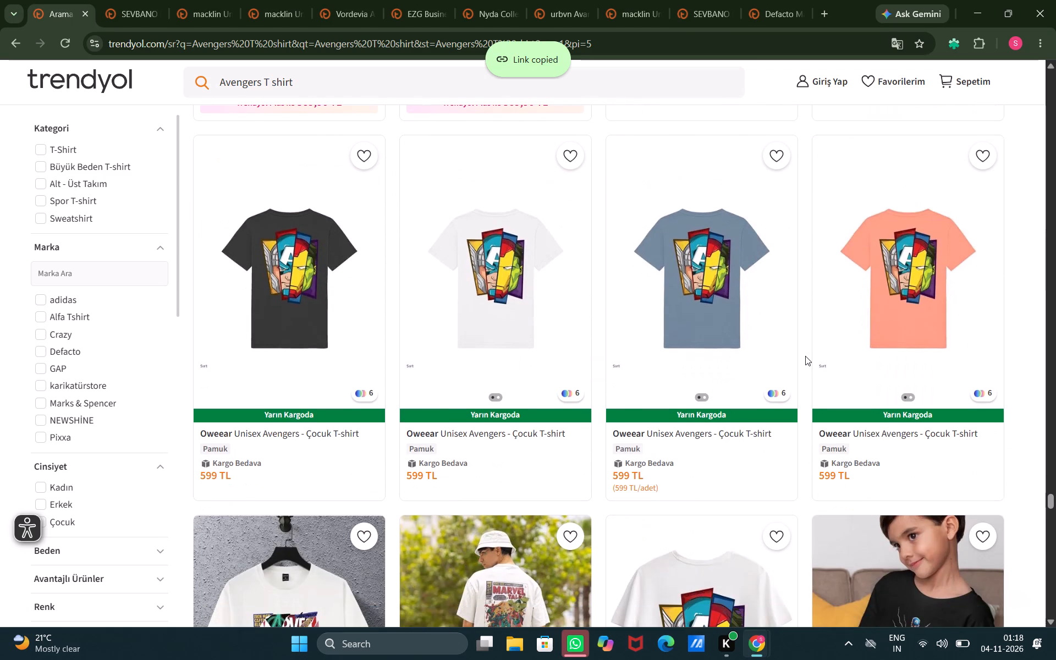
{"action": "right_click", "coordinate": [342, 432]}
{"action": "left_click", "coordinate": [433, 355]}
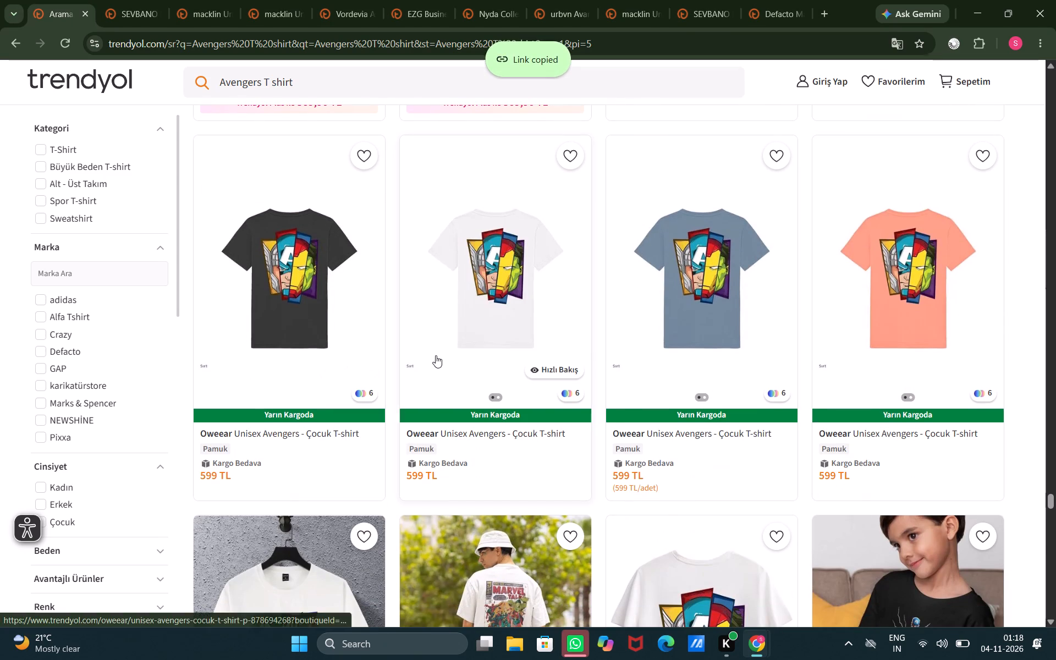
{"action": "key", "text": "alt+Tab"}
{"action": "key", "text": "ctrl+v"}
{"action": "key", "text": "Return"}
{"action": "key", "text": "Return"}
{"action": "key", "text": "alt+Tab"}
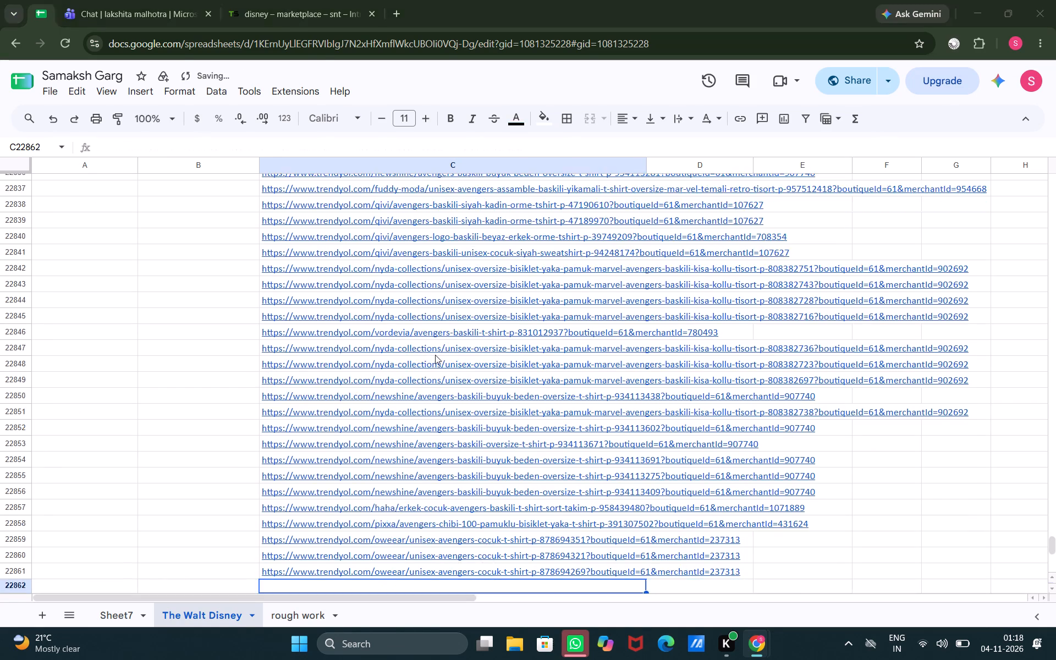
Copy the product link of the white Oweear Unisex Avengers Çocuk T-shirt into cell C22862 of the sheet.
{"action": "right_click", "coordinate": [493, 442]}
{"action": "left_click", "coordinate": [581, 356]}
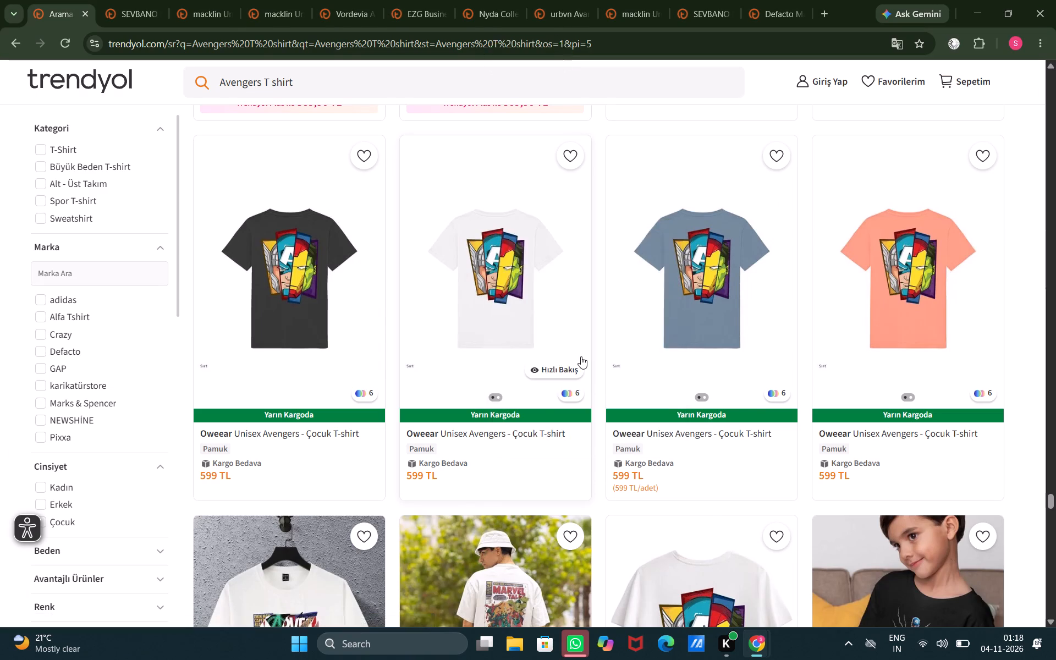
{"action": "key", "text": "alt+Tab"}
{"action": "key", "text": "ctrl+v"}
{"action": "key", "text": "Return"}
{"action": "key", "text": "Return"}
{"action": "key", "text": "alt+Tab"}
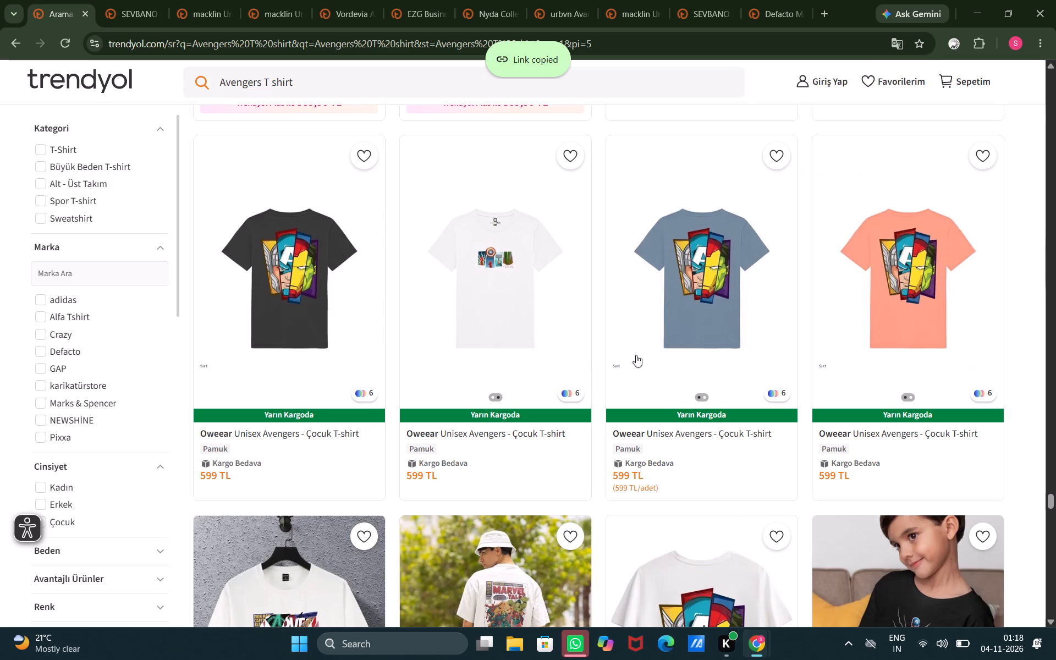
Copy the product link of the blue Oweear Unisex Avengers Çocuk T-shirt into cell C22863 of the sheet.
{"action": "right_click", "coordinate": [667, 434]}
{"action": "left_click", "coordinate": [719, 356]}
{"action": "key", "text": "alt+Tab"}
{"action": "key", "text": "ctrl+v"}
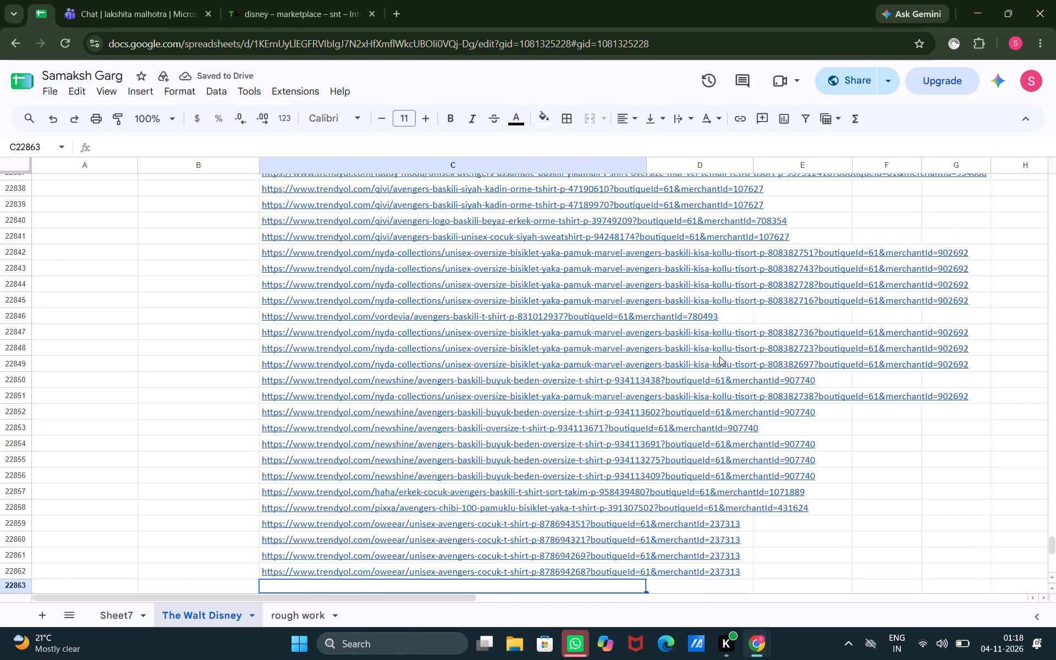
{"action": "key", "text": "Return"}
{"action": "key", "text": "Return"}
{"action": "key", "text": "alt+Tab"}
Copy the product link of the salmon Oweear Unisex Avengers Çocuk T-shirt into cell C22864 of the sheet.
{"action": "right_click", "coordinate": [901, 433]}
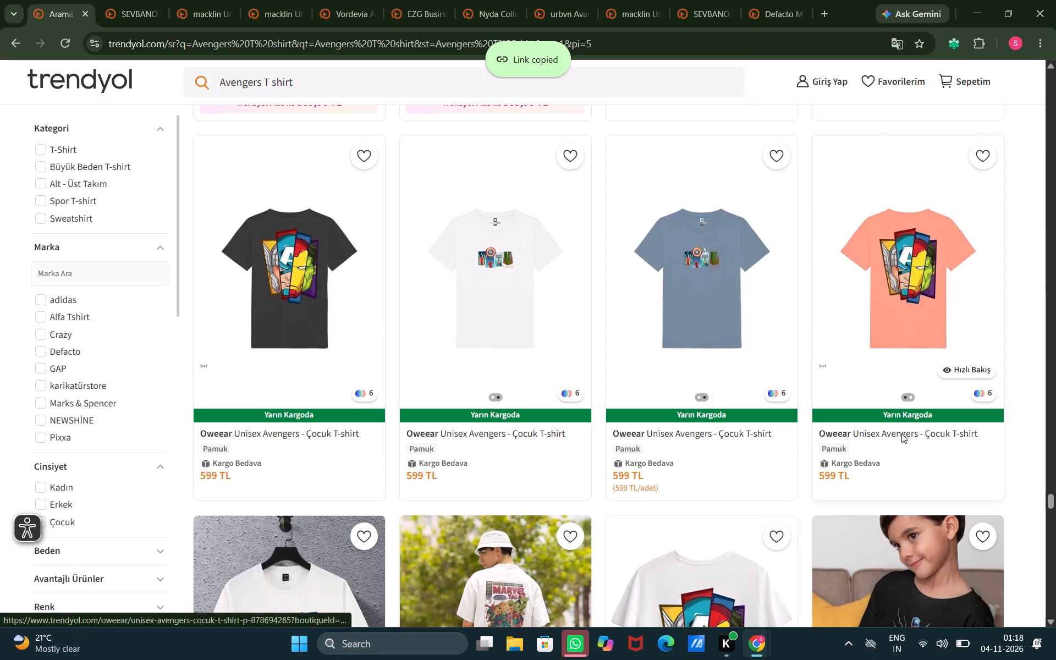
{"action": "left_click", "coordinate": [811, 358]}
{"action": "key", "text": "alt+Tab"}
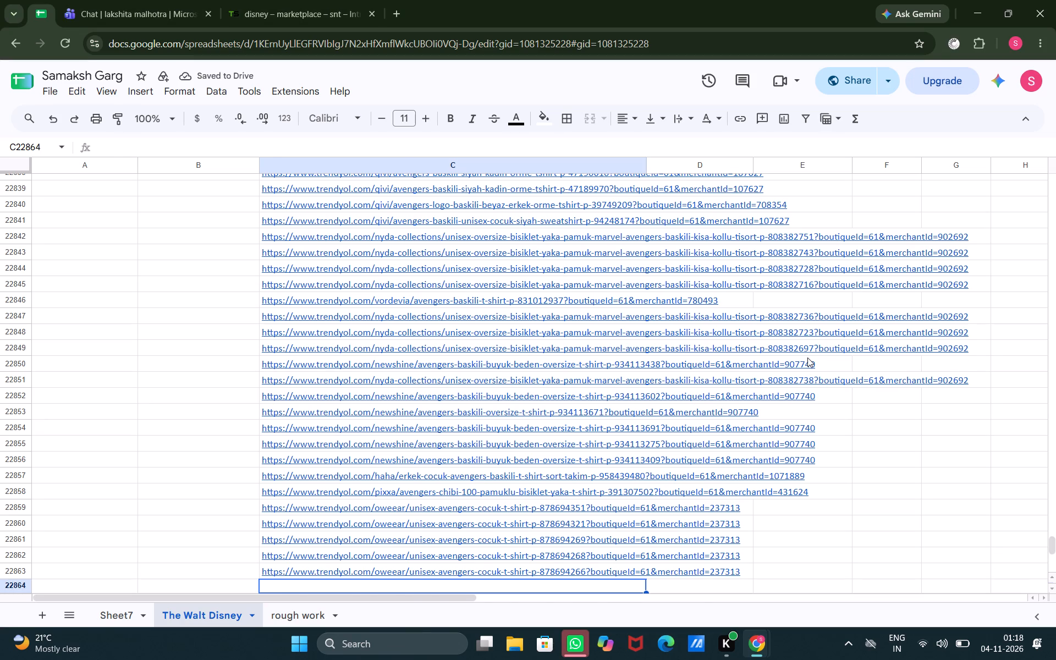
{"action": "key", "text": "ctrl+v"}
{"action": "key", "text": "Return"}
{"action": "key", "text": "Return"}
{"action": "key", "text": "alt+Tab"}
Copy the product link of the white Oweear Unisex Avengers Regular T-shirt into cell C22865 of the sheet.
{"action": "scroll", "coordinate": [809, 358], "scroll_direction": "down", "scroll_amount": 4}
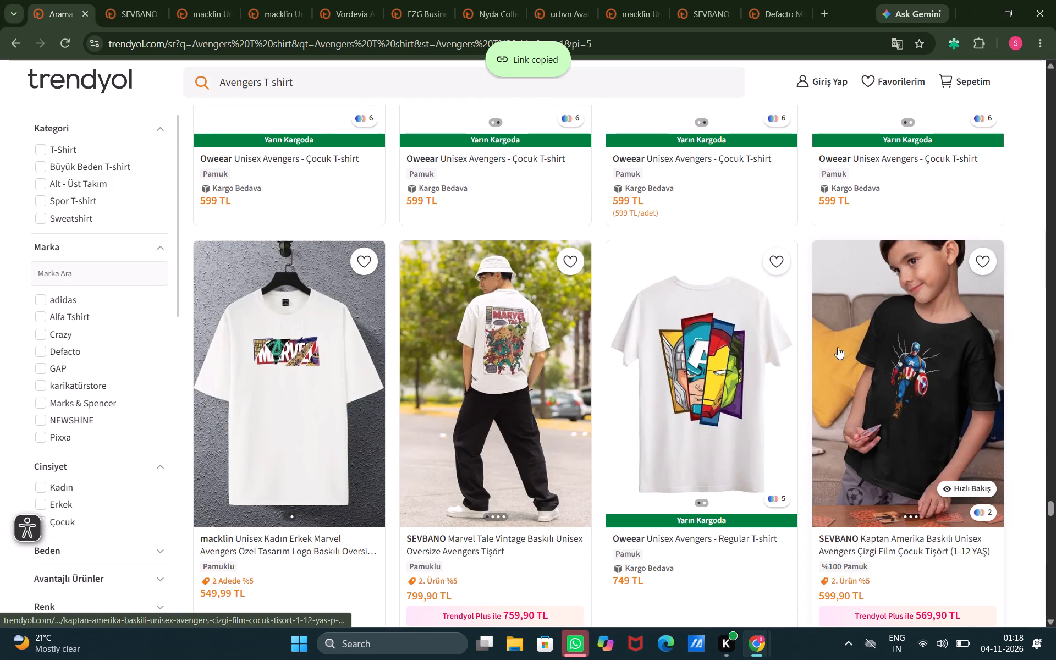
{"action": "scroll", "coordinate": [843, 358], "scroll_direction": "down", "scroll_amount": 3}
{"action": "scroll", "coordinate": [841, 355], "scroll_direction": "up", "scroll_amount": 2}
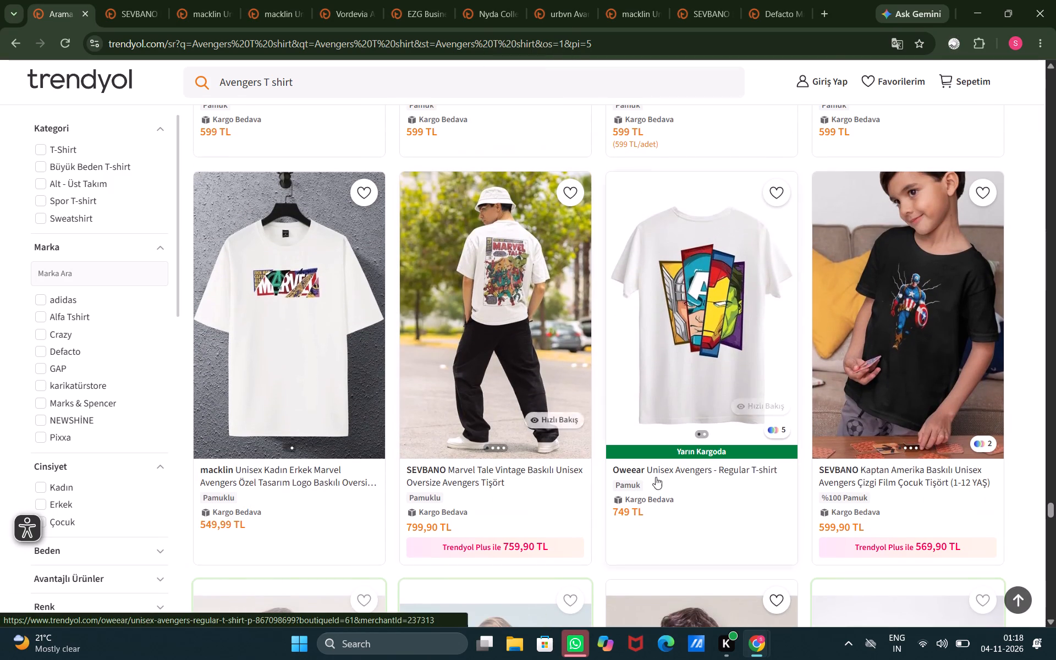
{"action": "right_click", "coordinate": [691, 474]}
{"action": "left_click", "coordinate": [716, 399]}
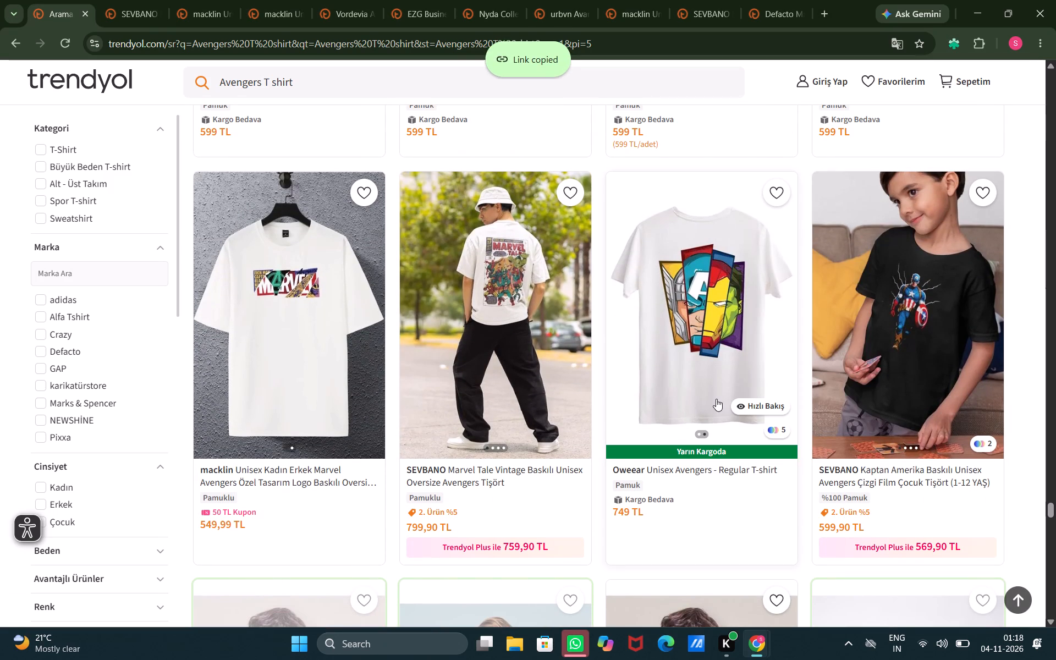
{"action": "key", "text": "alt+Tab"}
{"action": "key", "text": "ctrl+v"}
{"action": "key", "text": "Return"}
{"action": "key", "text": "Return"}
{"action": "key", "text": "alt+Tab"}
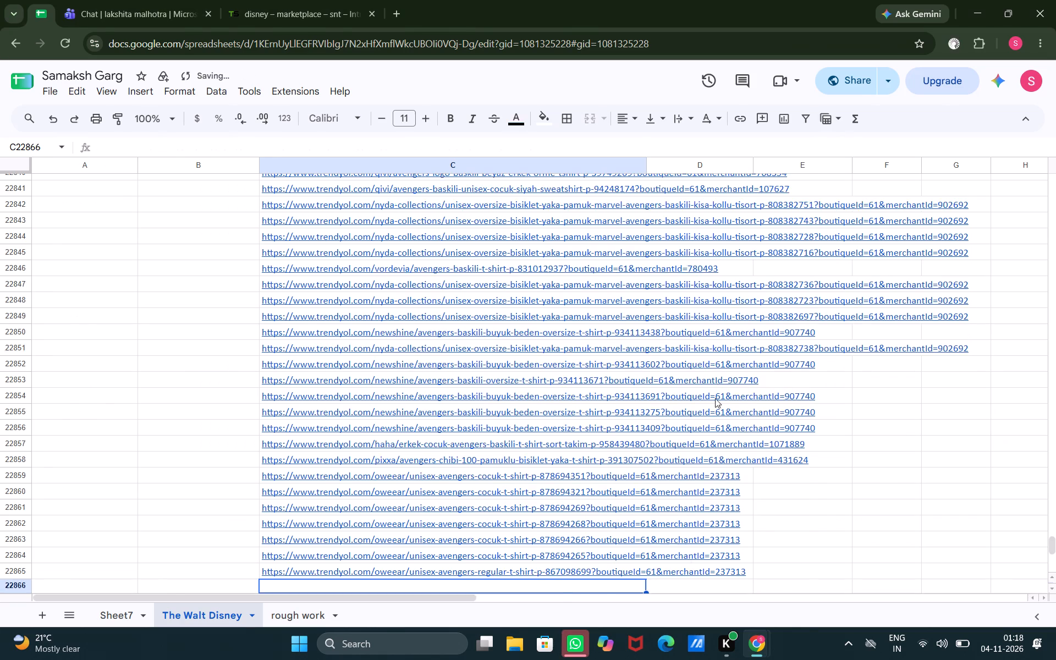
Copy the SEVBANO Marvel Tale Vintage oversize Avengers T-shirt's link from the search results into cell C22866 of the sheet.
{"action": "left_click", "coordinate": [498, 388]}
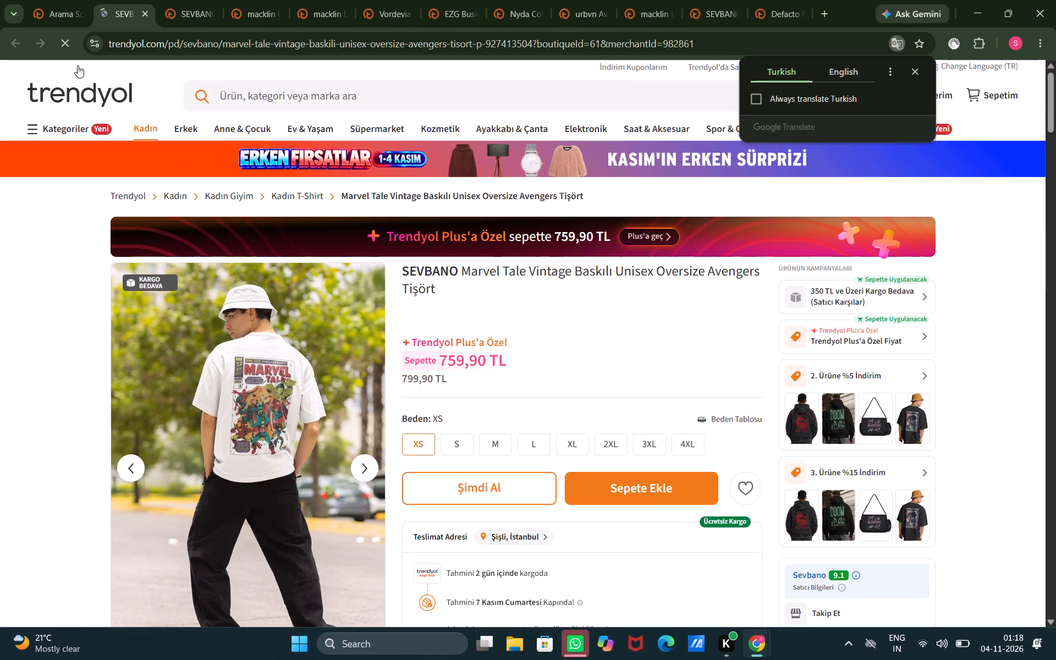
{"action": "left_click", "coordinate": [68, 14]}
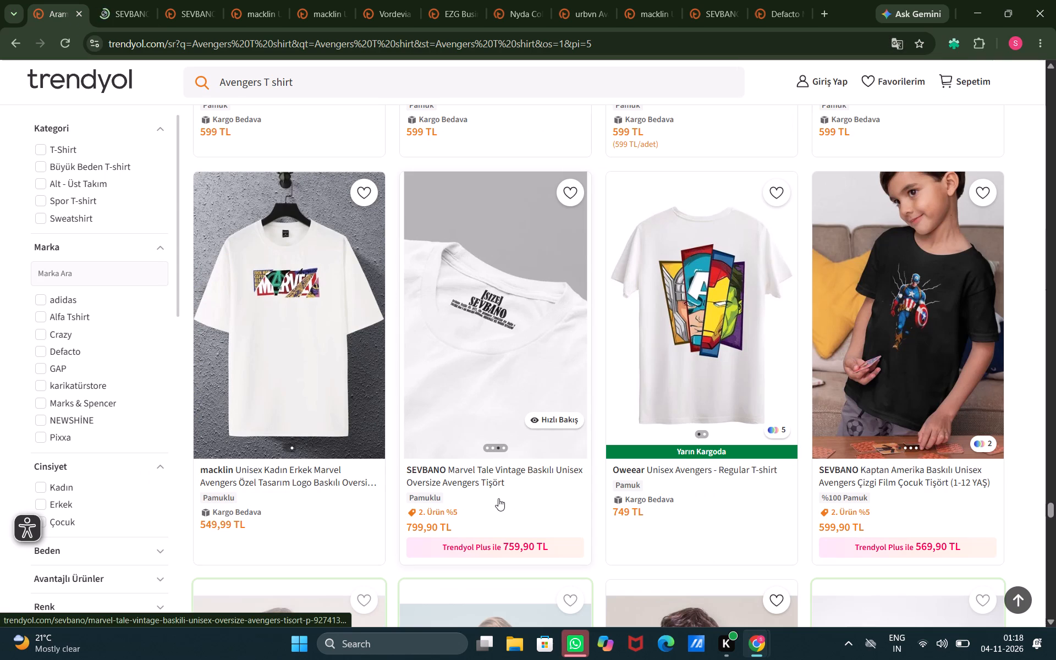
{"action": "right_click", "coordinate": [498, 498]}
{"action": "left_click", "coordinate": [540, 432]}
{"action": "left_click", "coordinate": [546, 422]}
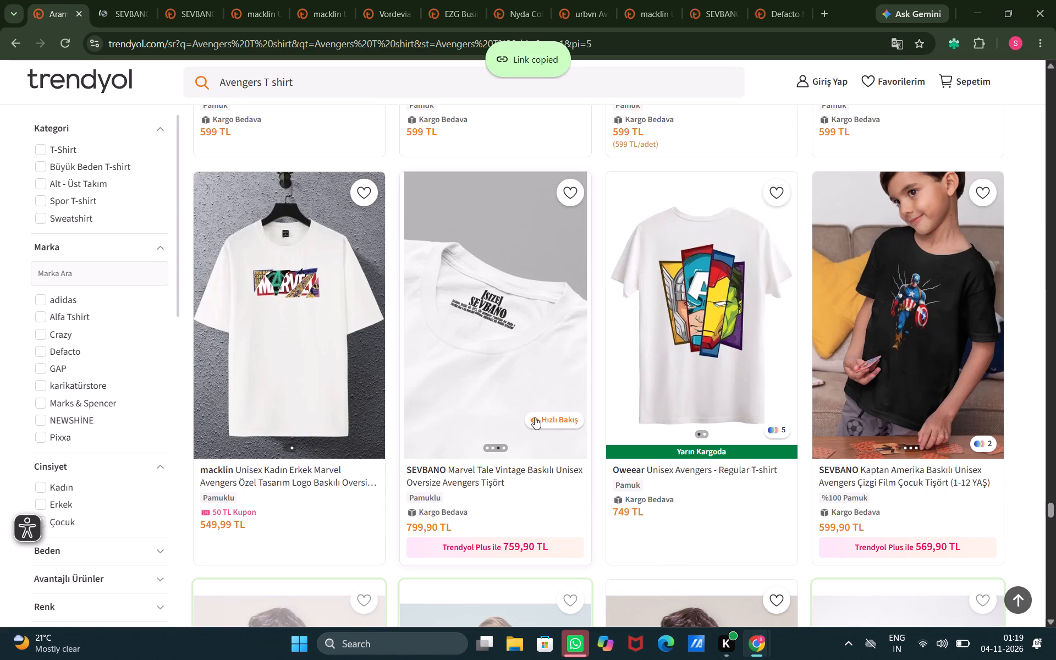
{"action": "key", "text": "alt+Tab"}
{"action": "key", "text": "ctrl+v"}
{"action": "key", "text": "Return"}
{"action": "key", "text": "Return"}
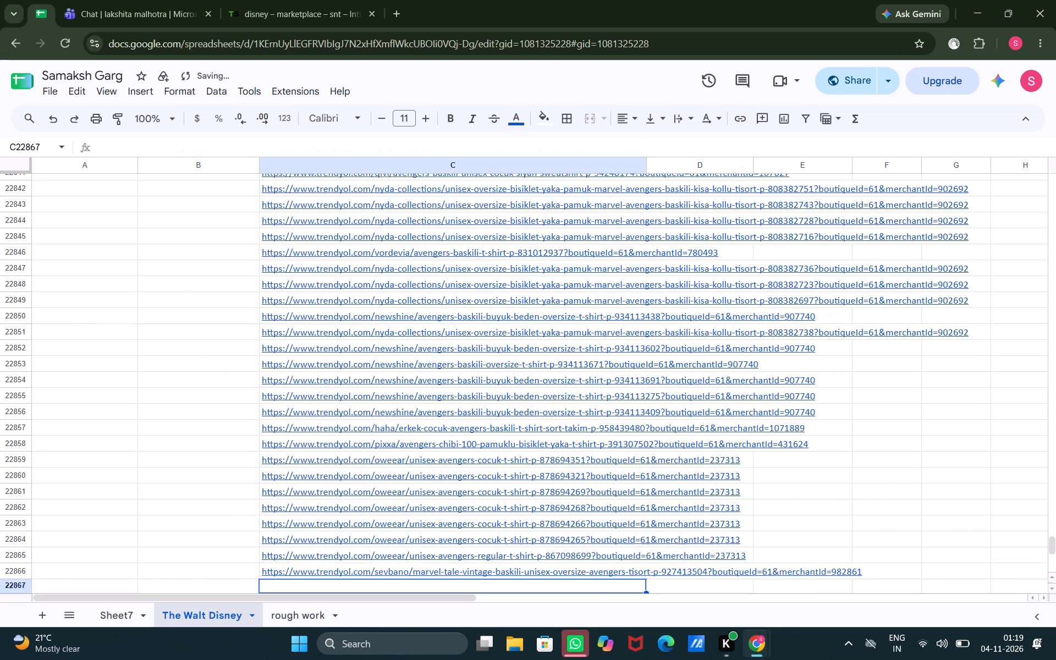
{"action": "key", "text": "alt+Tab"}
Find the Tubinyoo Avengers back-print oversize T-shirt further down the results and copy its product link into cell C22867 of the sheet.
{"action": "scroll", "coordinate": [535, 419], "scroll_direction": "down", "scroll_amount": 6}
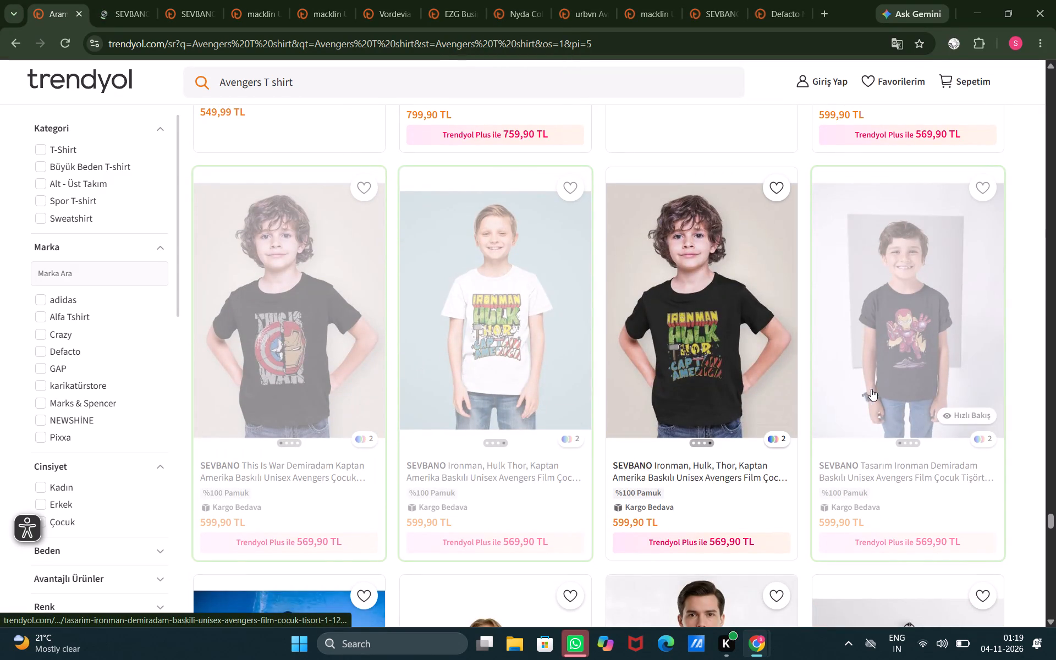
{"action": "scroll", "coordinate": [1019, 380], "scroll_direction": "down", "scroll_amount": 5}
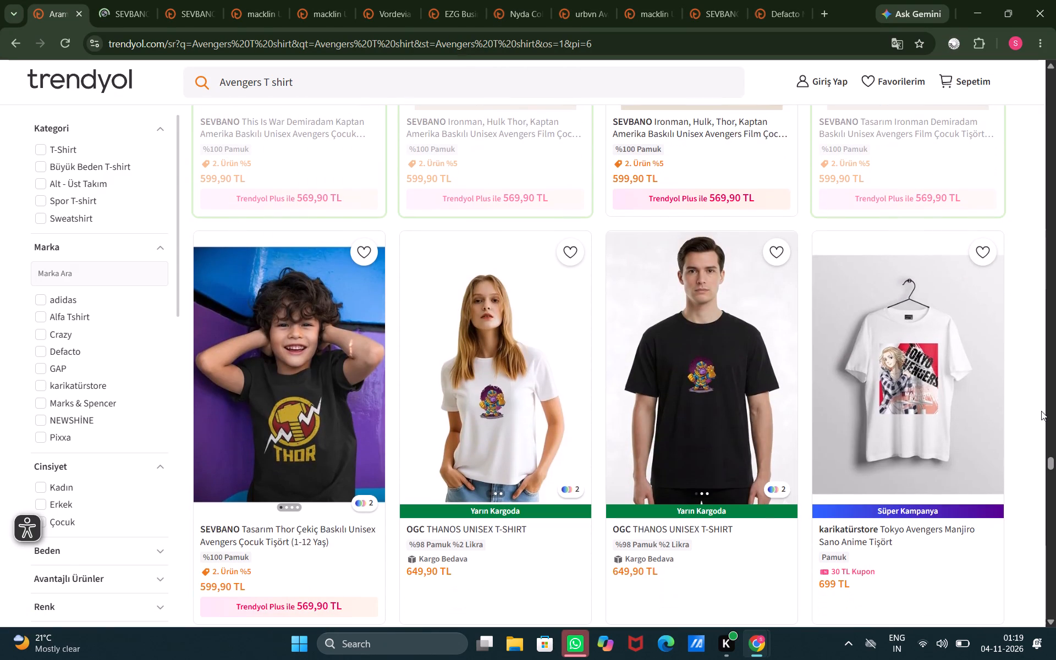
{"action": "scroll", "coordinate": [1041, 411], "scroll_direction": "down", "scroll_amount": 5}
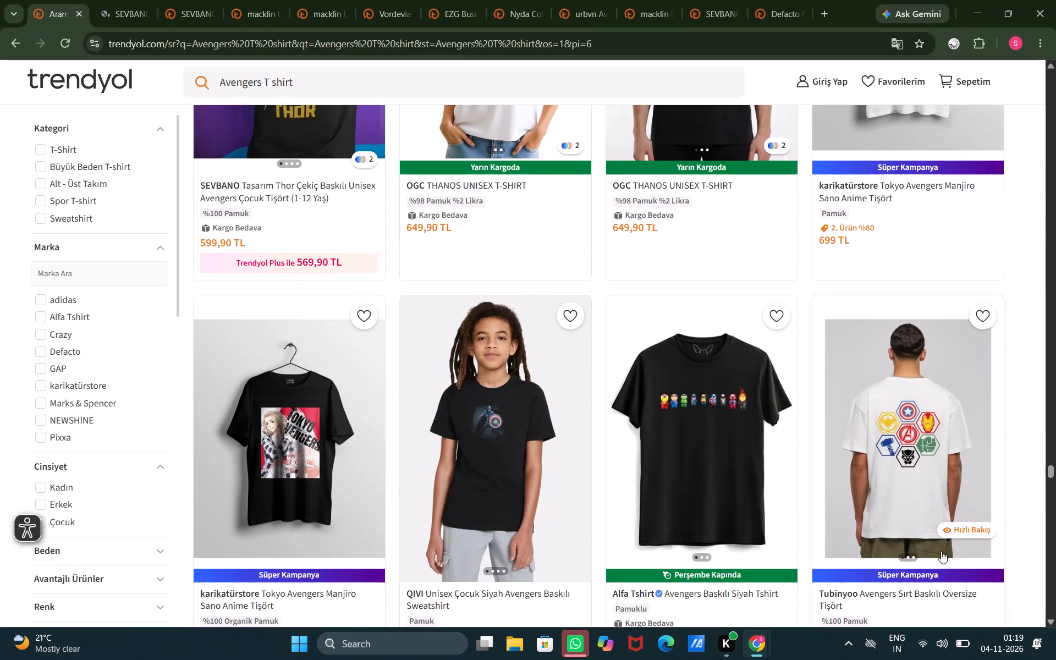
{"action": "scroll", "coordinate": [944, 549], "scroll_direction": "down", "scroll_amount": 1}
{"action": "right_click", "coordinate": [923, 529]}
{"action": "left_click", "coordinate": [838, 455]}
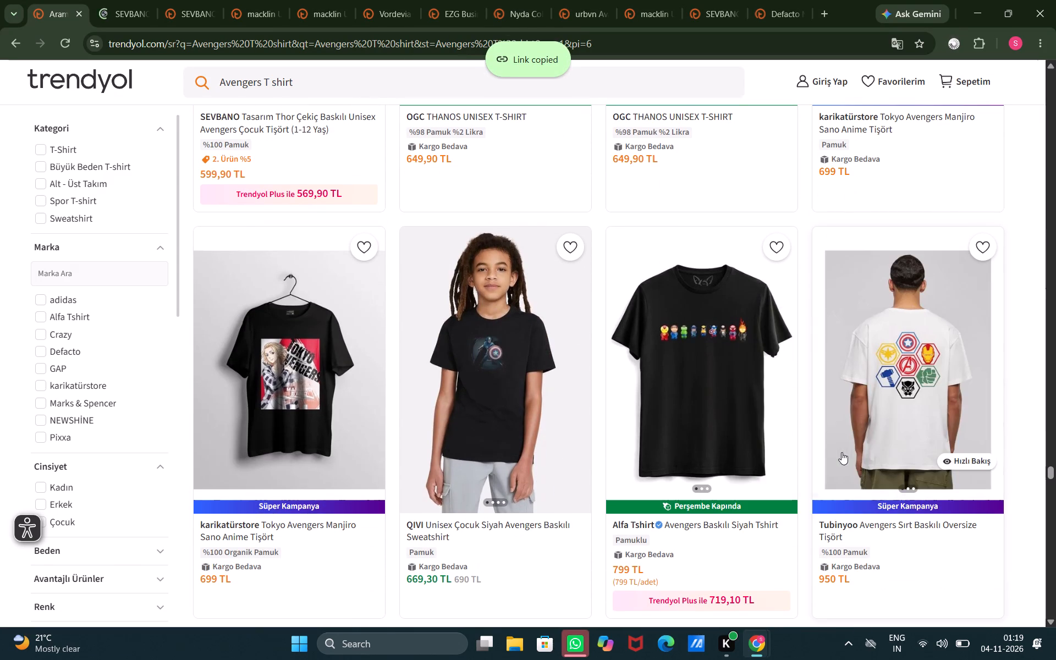
{"action": "key", "text": "alt+Tab"}
{"action": "key", "text": "ctrl+v"}
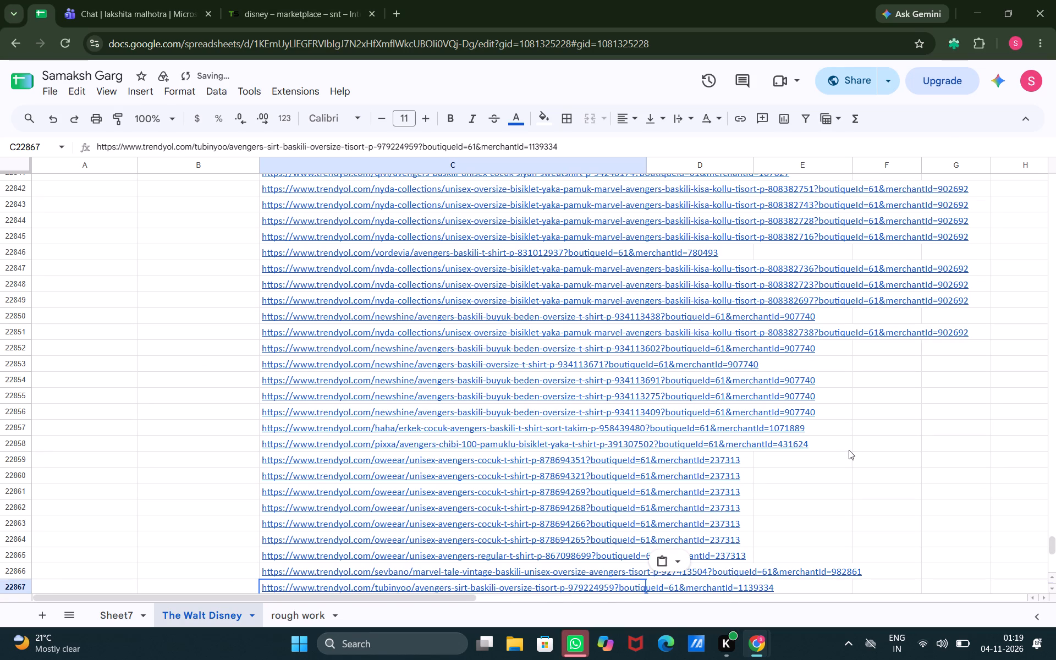
{"action": "key", "text": "Return"}
{"action": "key", "text": "Return"}
{"action": "key", "text": "alt+Tab"}
Copy the product link of the black Alfa Tshirt Avengers T-shirt into cell C22868 of the sheet.
{"action": "right_click", "coordinate": [733, 523]}
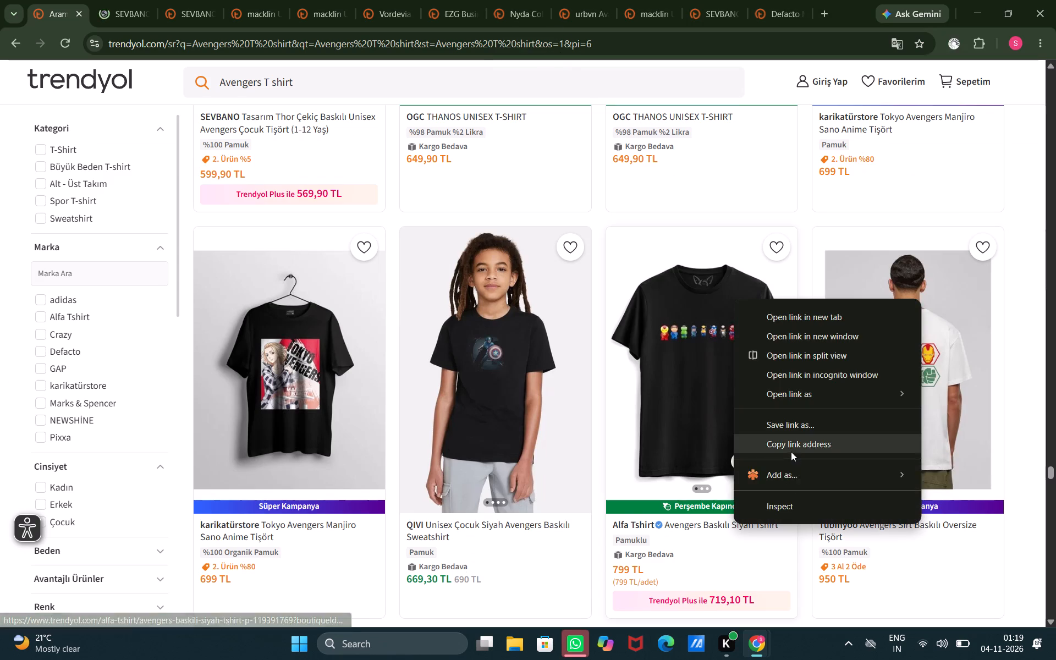
{"action": "left_click", "coordinate": [790, 448]}
{"action": "key", "text": "alt+Tab"}
{"action": "key", "text": "ctrl+v"}
{"action": "key", "text": "Return"}
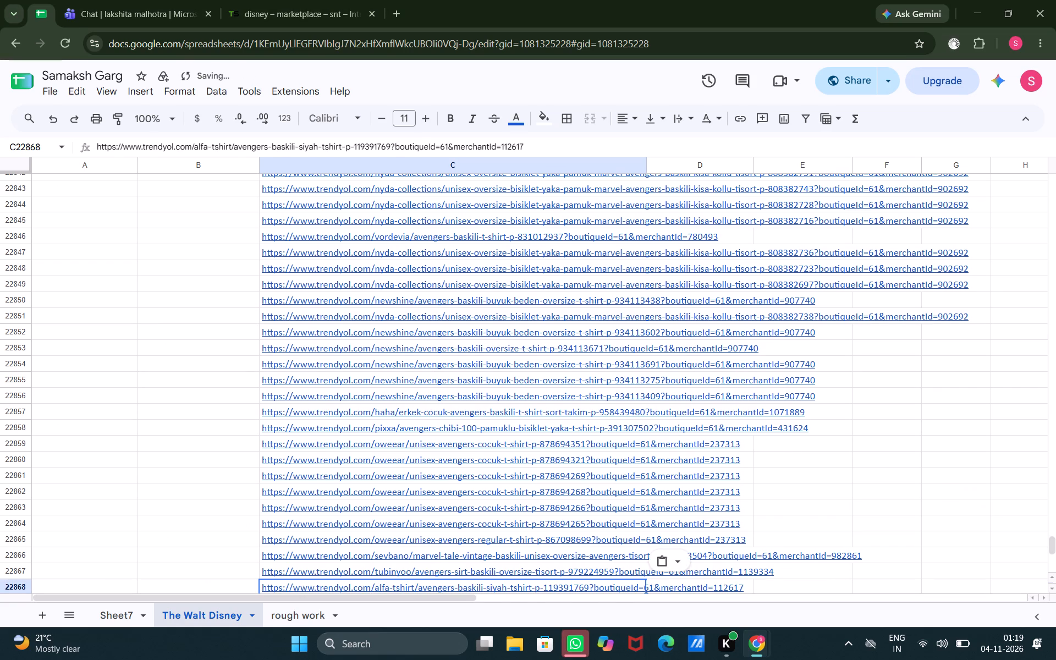
{"action": "key", "text": "Return"}
{"action": "key", "text": "alt+Tab"}
Copy the product link of the white Nyda Collections oversize Marvel Avengers T-shirt into cell C22869 of the sheet.
{"action": "scroll", "coordinate": [796, 438], "scroll_direction": "down", "scroll_amount": 7}
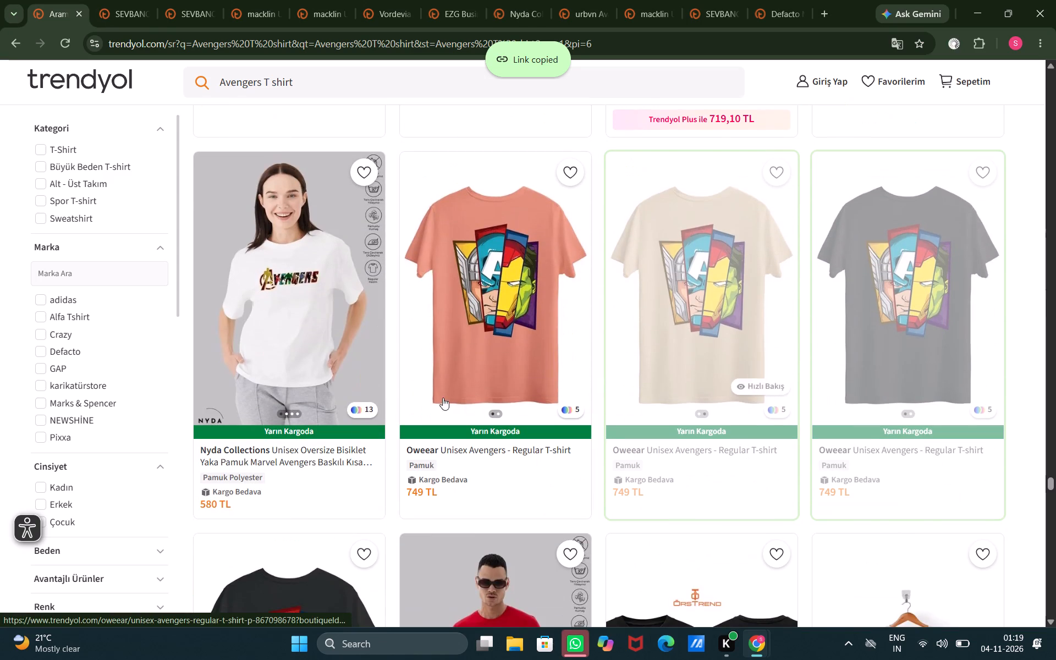
{"action": "right_click", "coordinate": [302, 457]}
{"action": "left_click", "coordinate": [371, 381]}
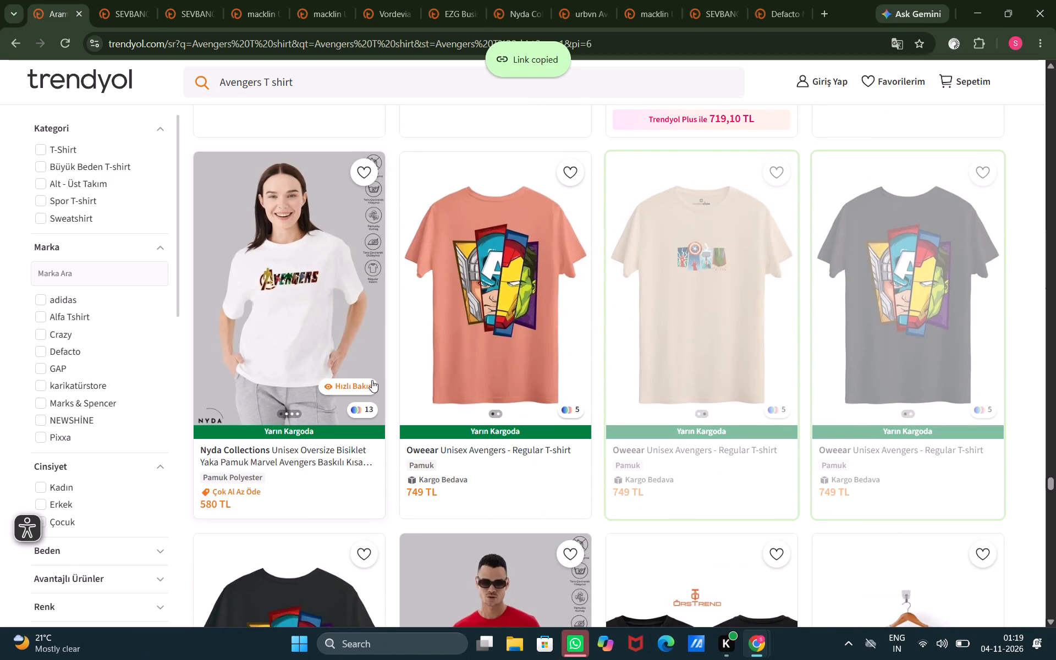
{"action": "key", "text": "alt+Tab"}
{"action": "key", "text": "ctrl+v"}
{"action": "key", "text": "Return"}
{"action": "key", "text": "Return"}
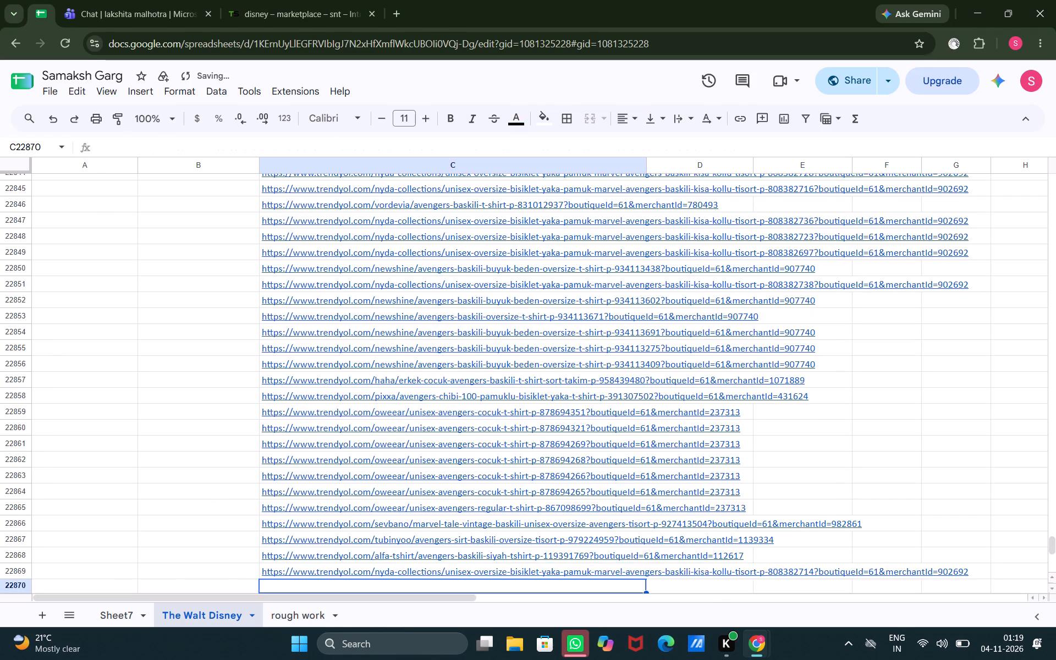
{"action": "key", "text": "alt+Tab"}
Copy the product link of the salmon Oweear Unisex Avengers Regular T-shirt into cell C22870 of the sheet.
{"action": "right_click", "coordinate": [475, 452]}
{"action": "left_click", "coordinate": [531, 377]}
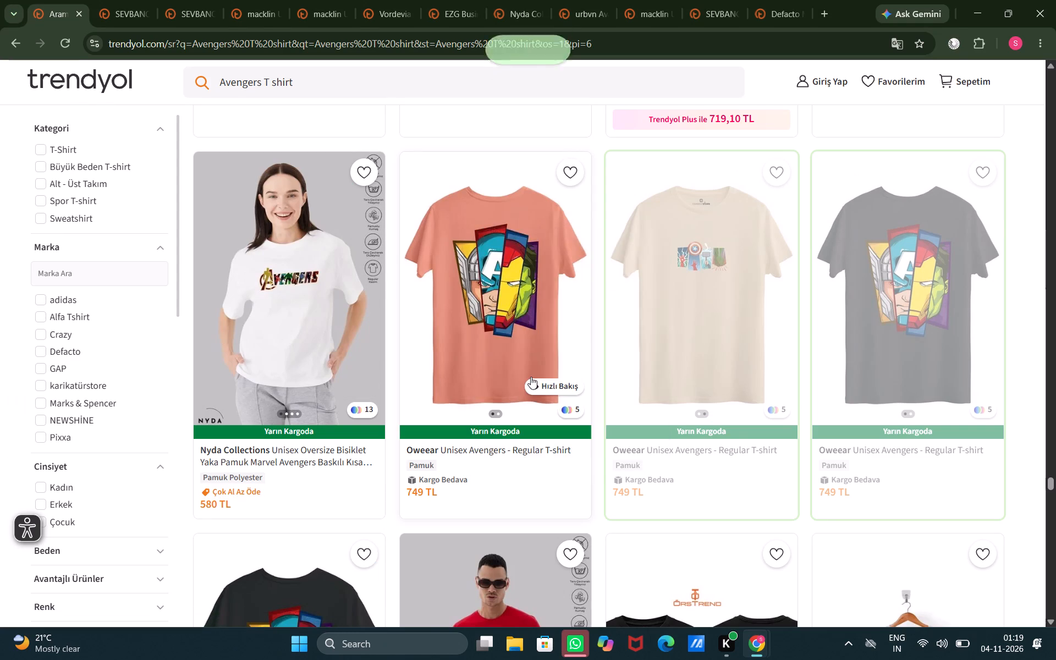
{"action": "key", "text": "alt+Tab"}
{"action": "key", "text": "ctrl+v"}
{"action": "key", "text": "Return"}
{"action": "key", "text": "Return"}
{"action": "key", "text": "alt+Tab"}
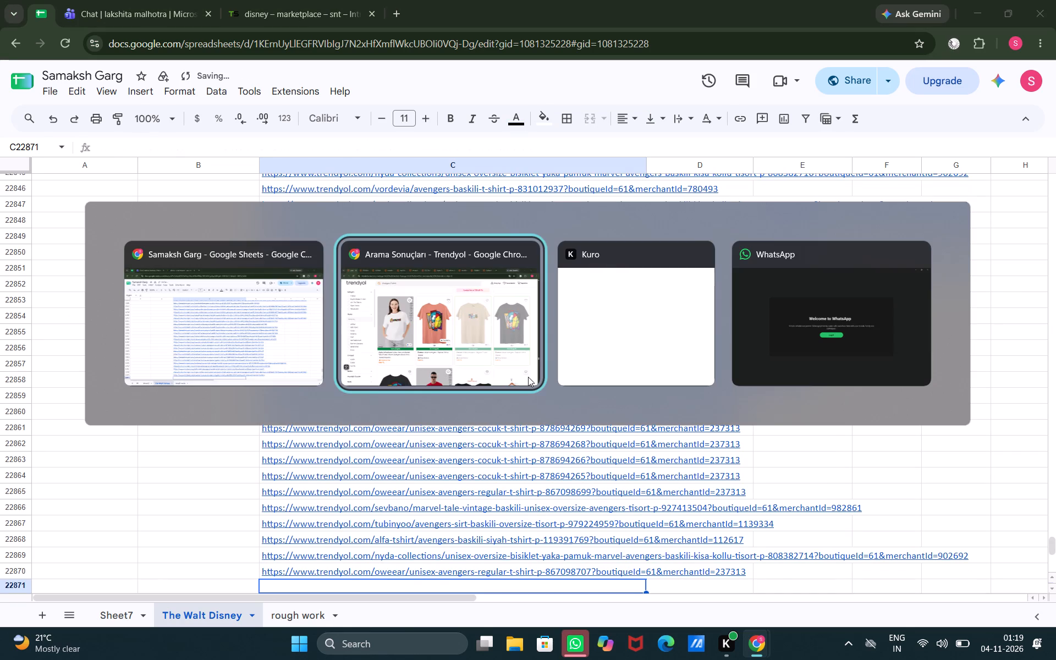
Copy the product link of the ÖRSTREND Avengers printed oversize T-shirt into cell C22871 of the sheet.
{"action": "scroll", "coordinate": [527, 377], "scroll_direction": "down", "scroll_amount": 4}
{"action": "left_click", "coordinate": [453, 320]}
{"action": "scroll", "coordinate": [788, 352], "scroll_direction": "down", "scroll_amount": 3}
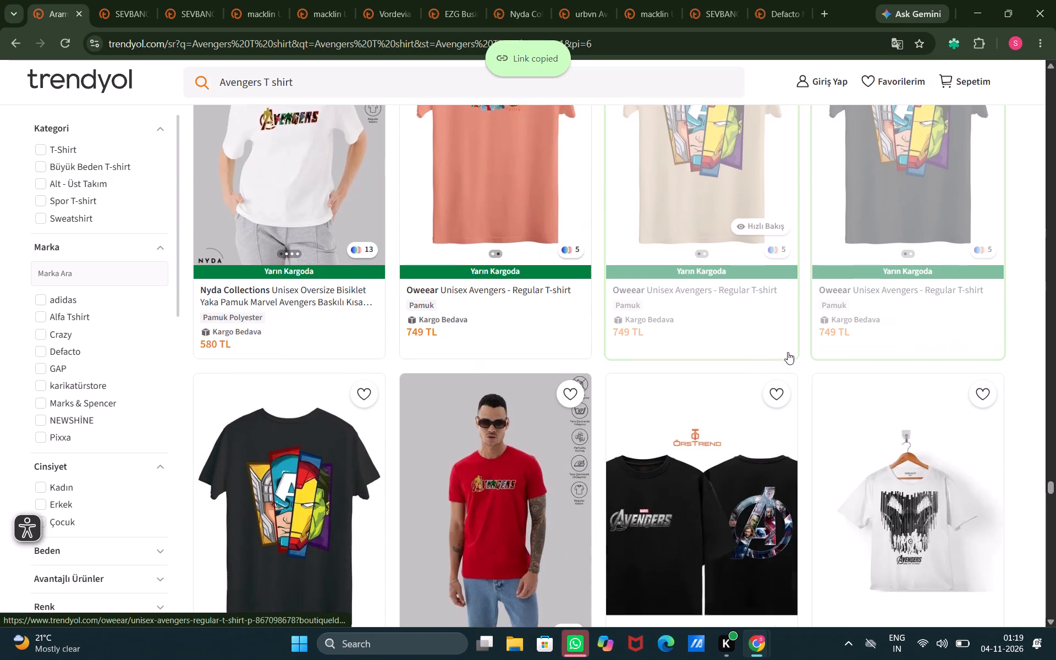
{"action": "scroll", "coordinate": [766, 365], "scroll_direction": "down", "scroll_amount": 2}
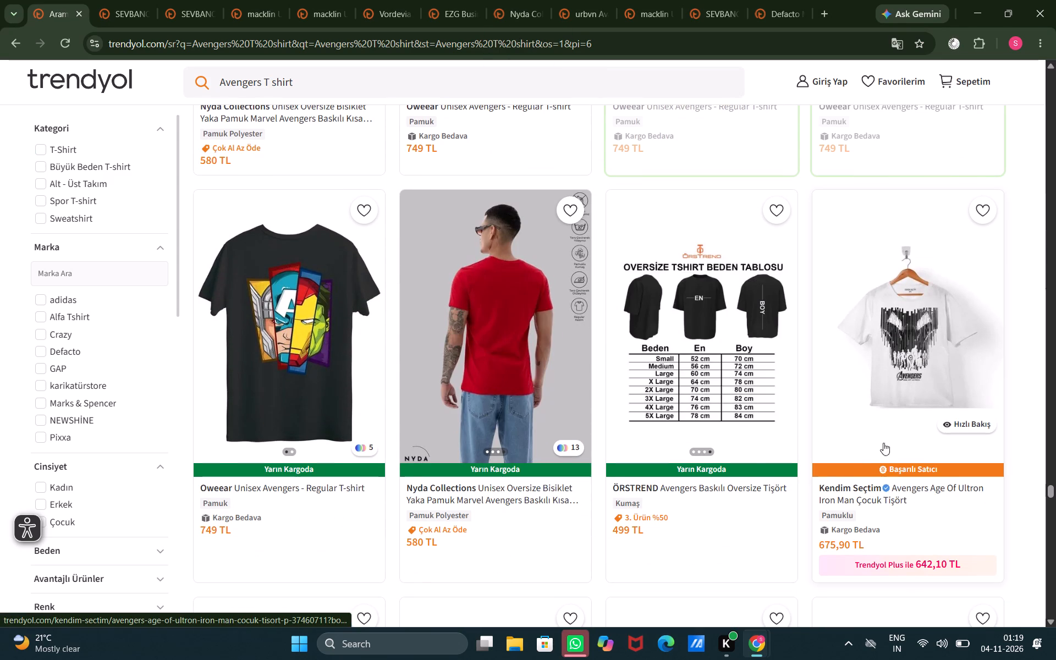
{"action": "right_click", "coordinate": [746, 484]}
{"action": "left_click", "coordinate": [821, 405]}
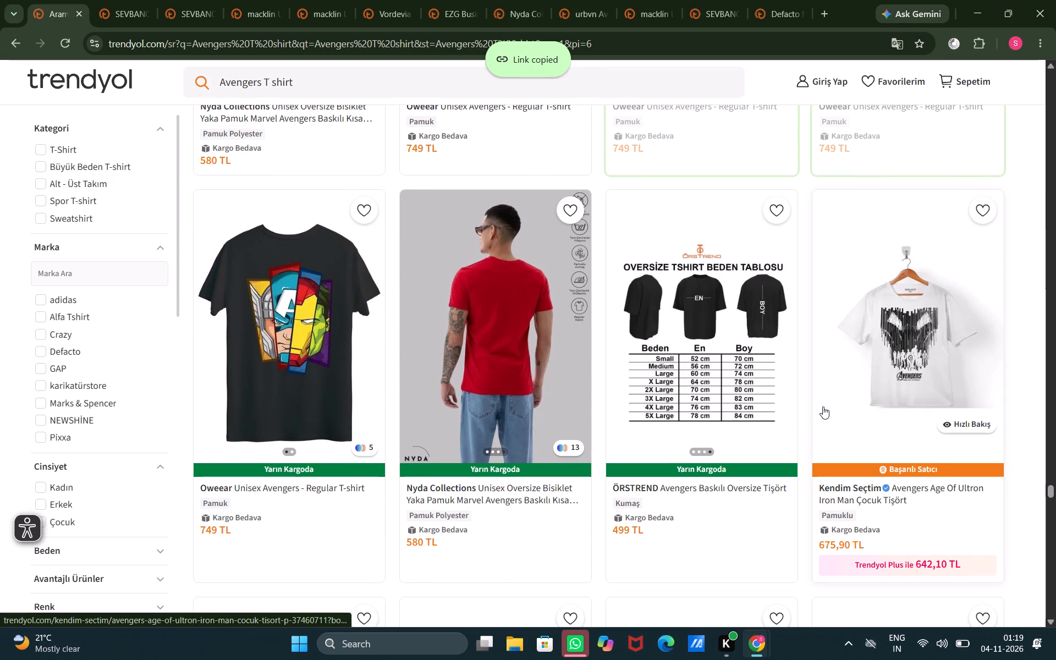
{"action": "key", "text": "alt+Tab"}
{"action": "key", "text": "ctrl+v"}
{"action": "key", "text": "Return"}
{"action": "key", "text": "Return"}
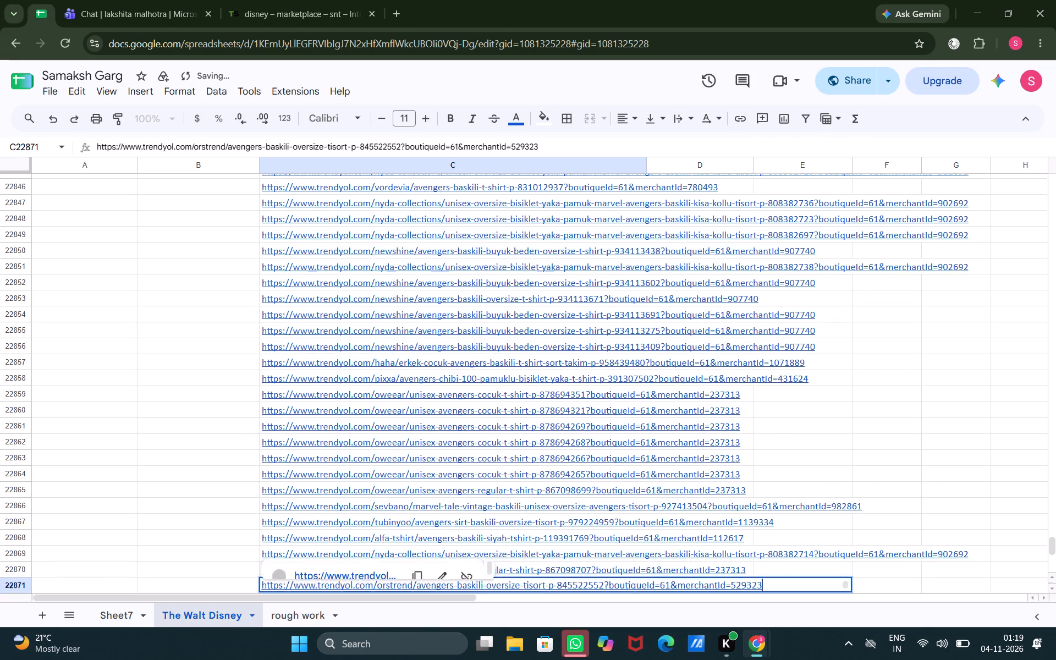
Copy the product link of the black Oweear Unisex Avengers Regular T-shirt into cell C22872 of the sheet.
{"action": "key", "text": "alt+Tab"}
{"action": "right_click", "coordinate": [291, 490]}
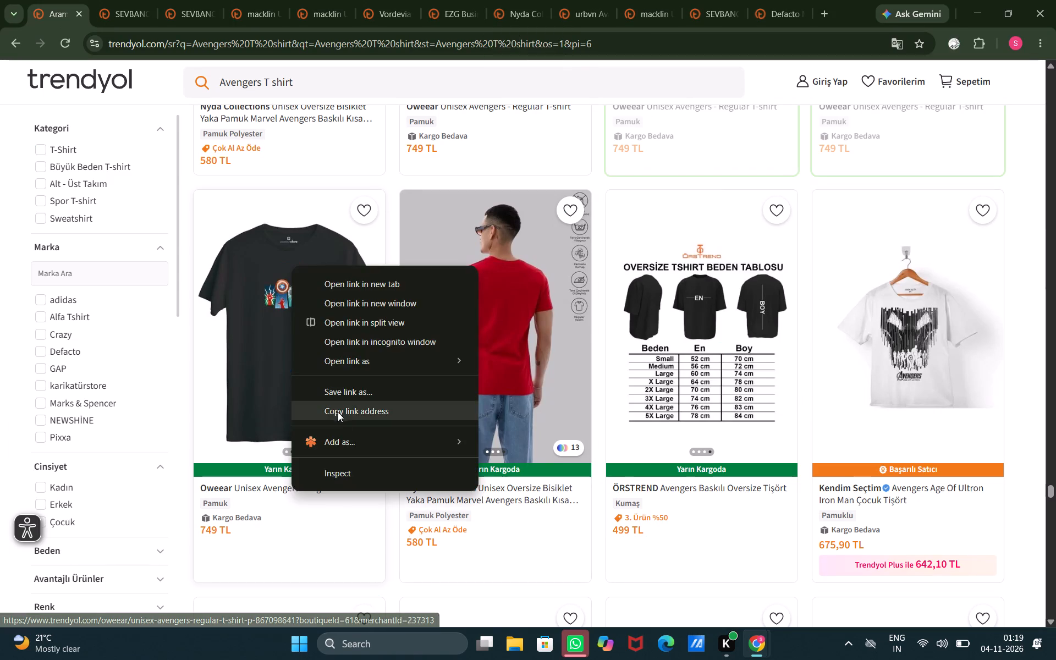
{"action": "left_click", "coordinate": [338, 411]}
{"action": "key", "text": "alt+Tab"}
{"action": "key", "text": "ctrl+v"}
{"action": "key", "text": "Return"}
{"action": "key", "text": "Return"}
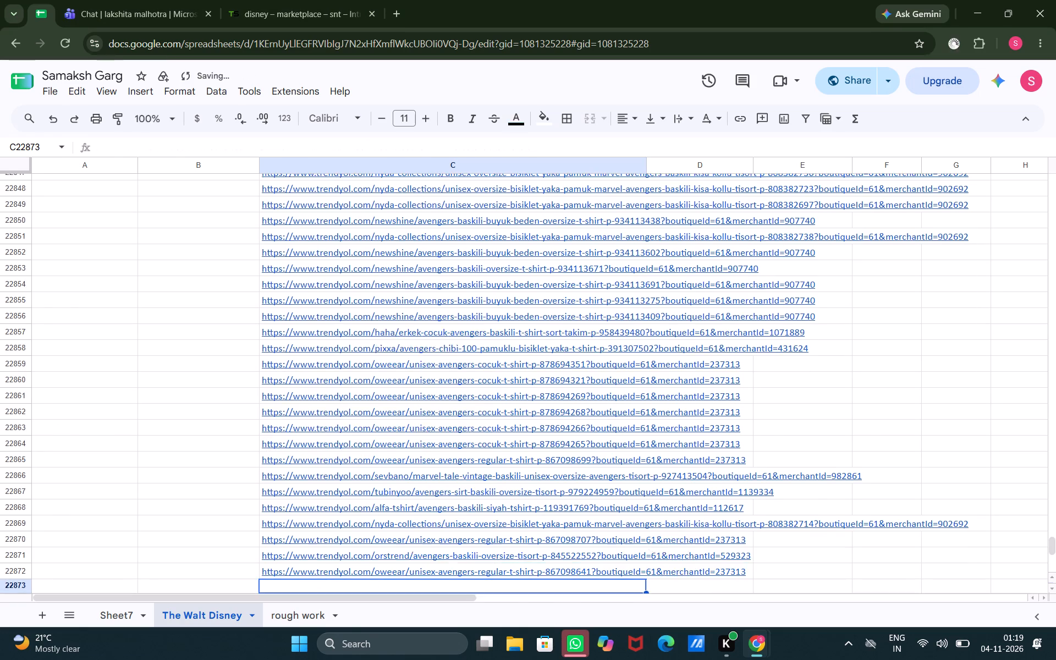
Check the red Nyda Collections oversize Marvel Avengers T-shirt's product page and copy its product link into cell C22873 of the sheet.
{"action": "key", "text": "alt+Tab"}
{"action": "left_click", "coordinate": [509, 329]}
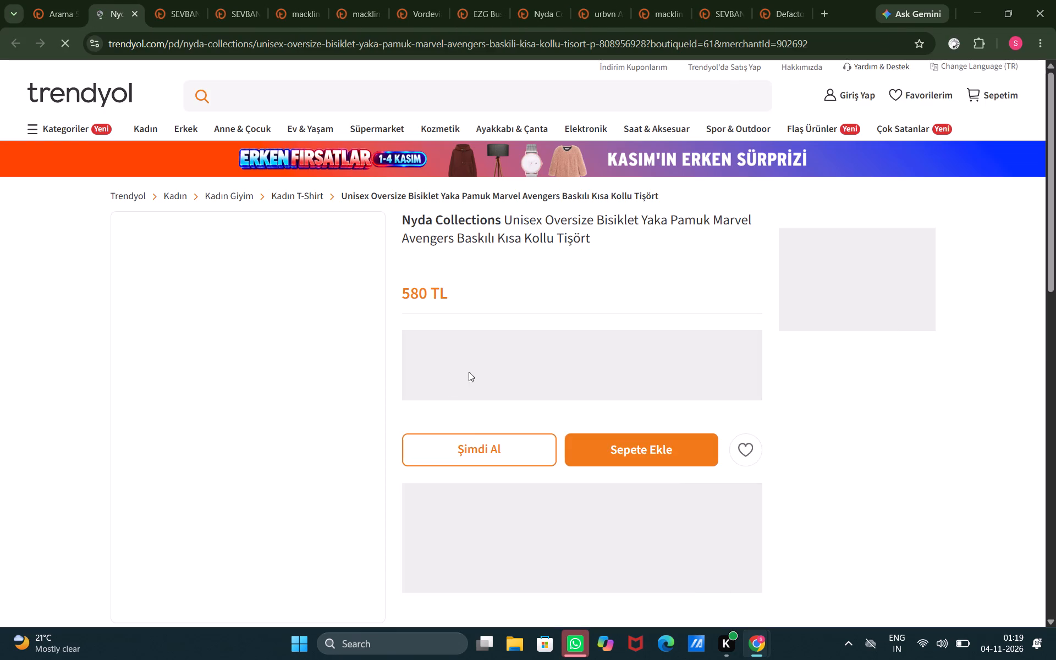
{"action": "left_click", "coordinate": [37, 0]}
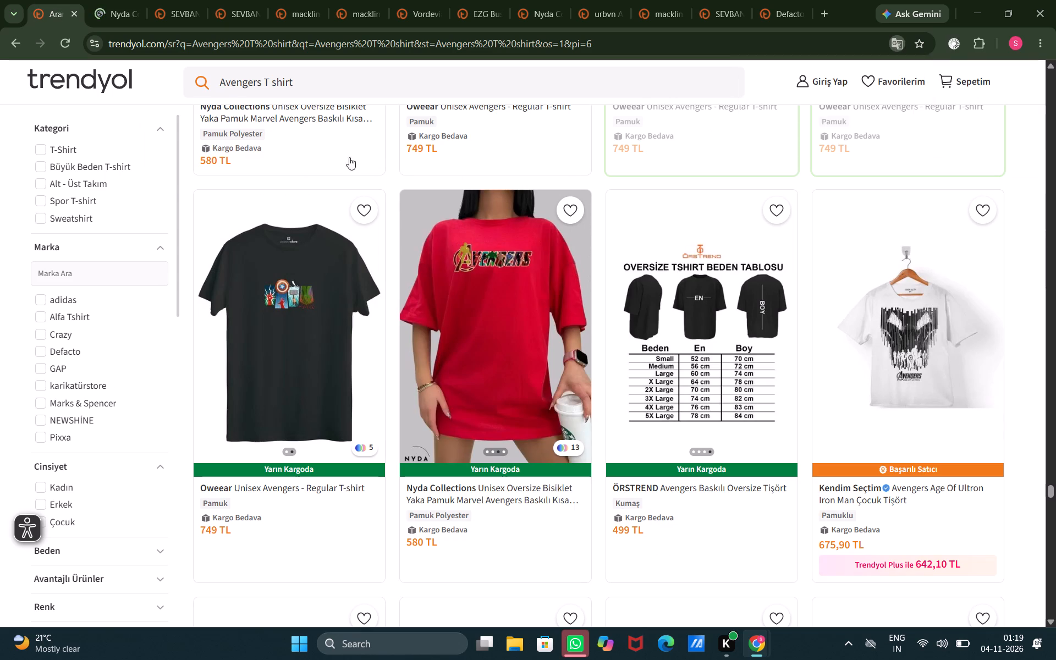
{"action": "right_click", "coordinate": [484, 485]}
{"action": "left_click", "coordinate": [543, 412]}
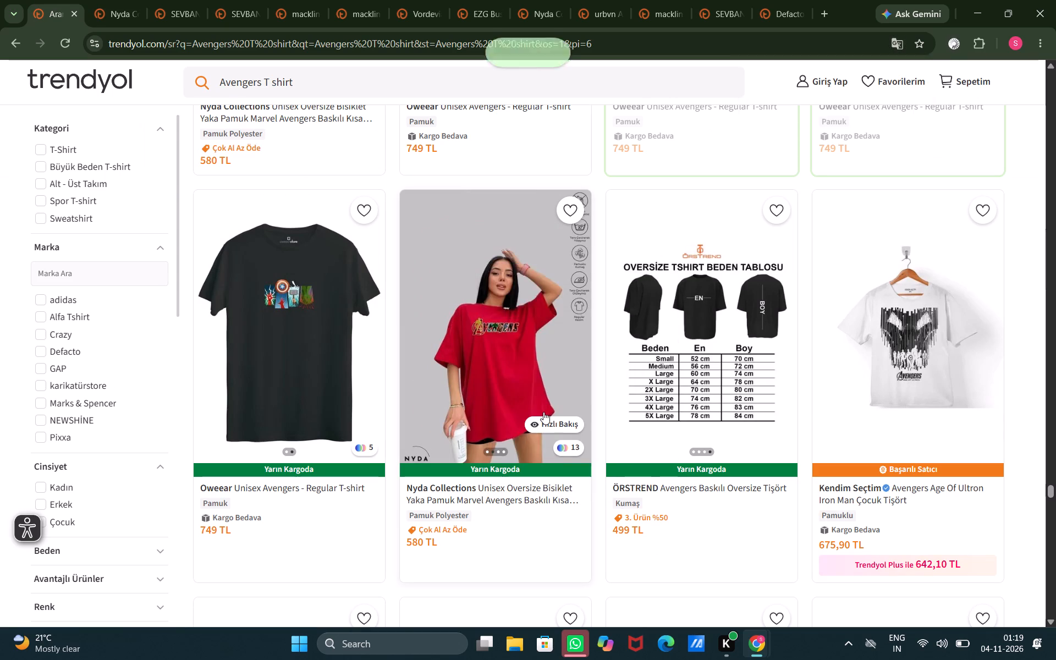
{"action": "key", "text": "alt+Tab"}
{"action": "key", "text": "ctrl+v"}
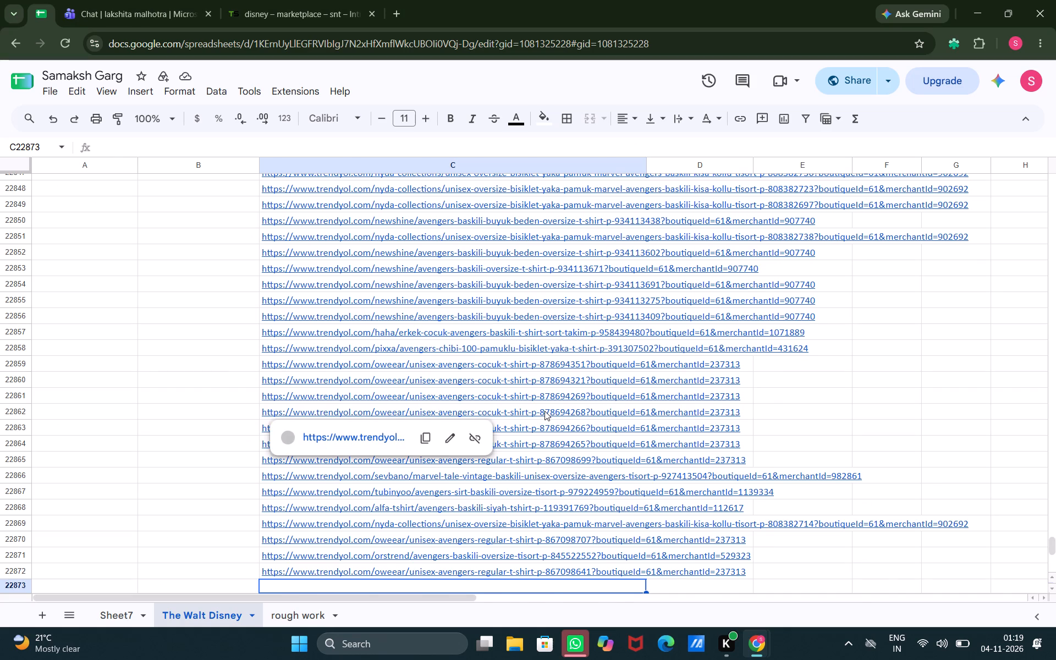
{"action": "key", "text": "Return"}
{"action": "key", "text": "Return"}
Copy the product link of the black Crazy Avengers Infinity War Heroes Avengers Icon T-shirt into cell C22874 of the sheet.
{"action": "key", "text": "alt+Tab"}
{"action": "scroll", "coordinate": [544, 411], "scroll_direction": "down", "scroll_amount": 5}
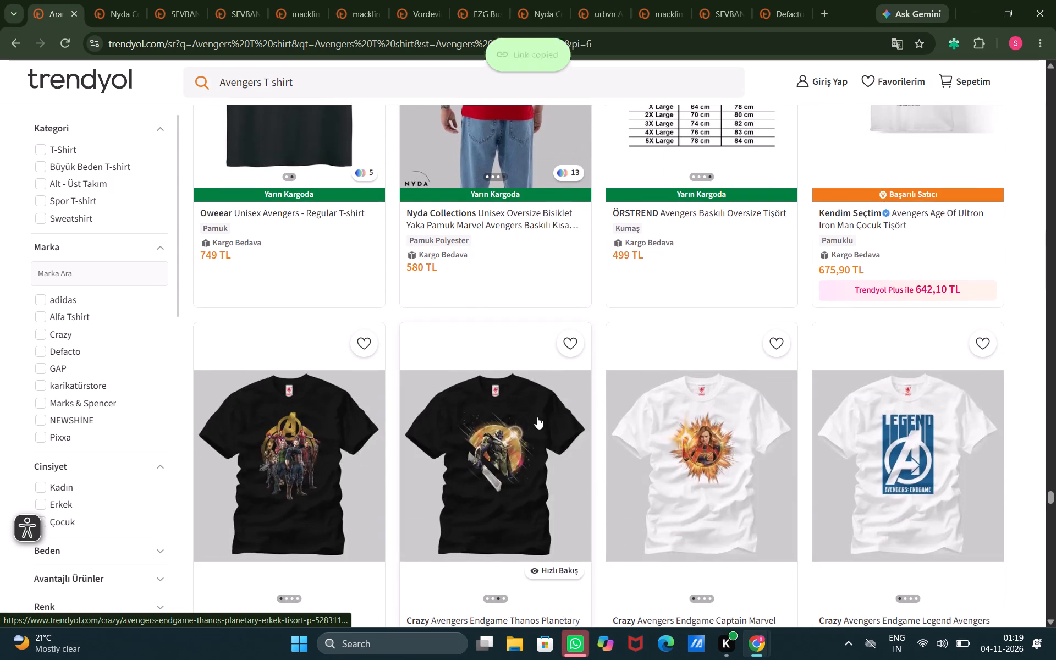
{"action": "scroll", "coordinate": [537, 417], "scroll_direction": "down", "scroll_amount": 1}
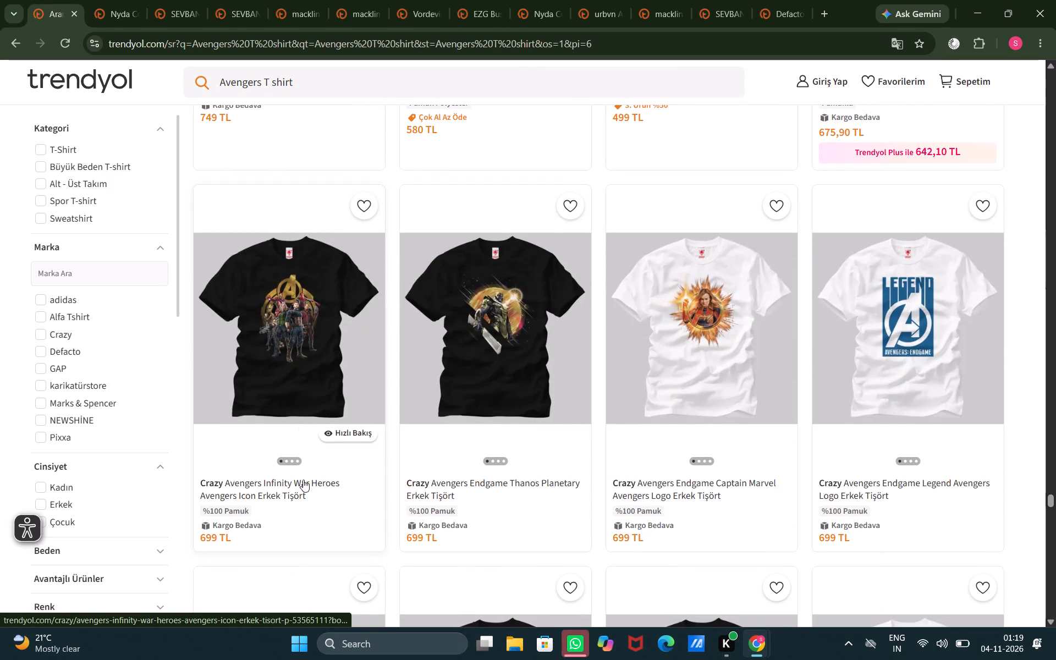
{"action": "right_click", "coordinate": [303, 480]}
{"action": "left_click", "coordinate": [372, 405]}
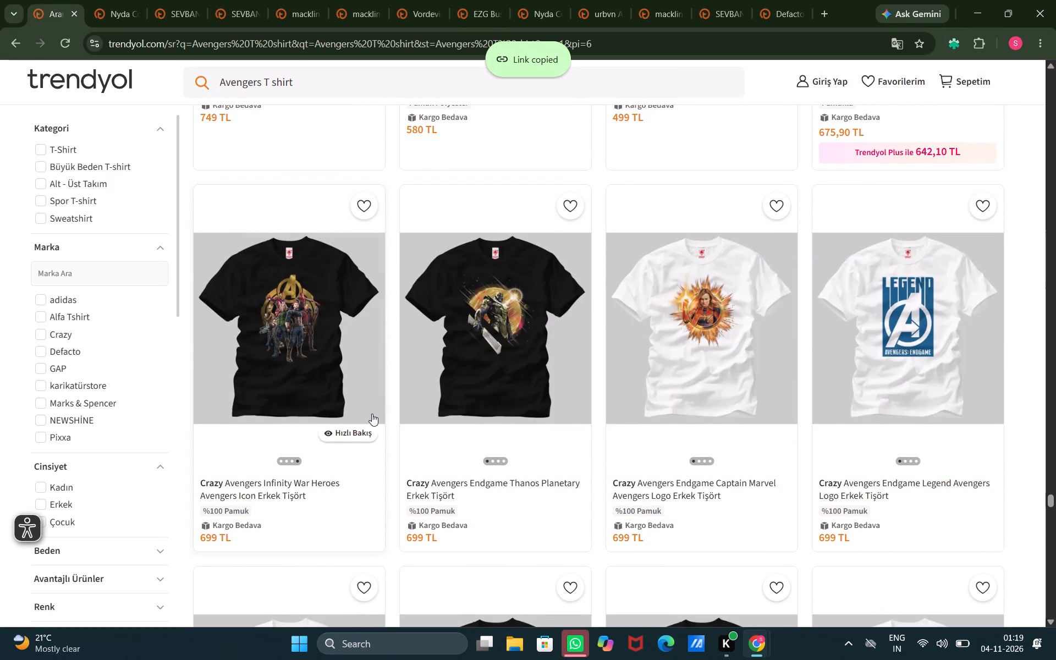
{"action": "key", "text": "alt+Tab"}
{"action": "key", "text": "ctrl+v"}
{"action": "key", "text": "Return"}
{"action": "key", "text": "Return"}
Find the white Crazy Avengers Endgame Heroes Icons Graphic T-shirt further down the results and copy its product link into cell C22875.
{"action": "key", "text": "alt+Tab"}
{"action": "scroll", "coordinate": [373, 413], "scroll_direction": "down", "scroll_amount": 5}
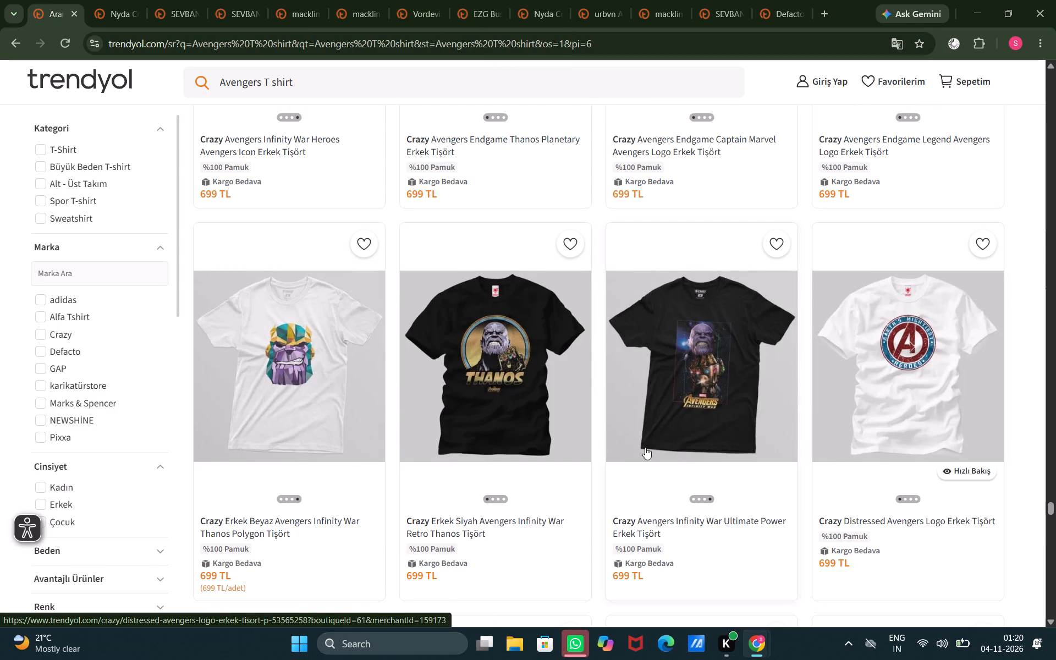
{"action": "scroll", "coordinate": [592, 446], "scroll_direction": "down", "scroll_amount": 4}
{"action": "scroll", "coordinate": [530, 450], "scroll_direction": "down", "scroll_amount": 2}
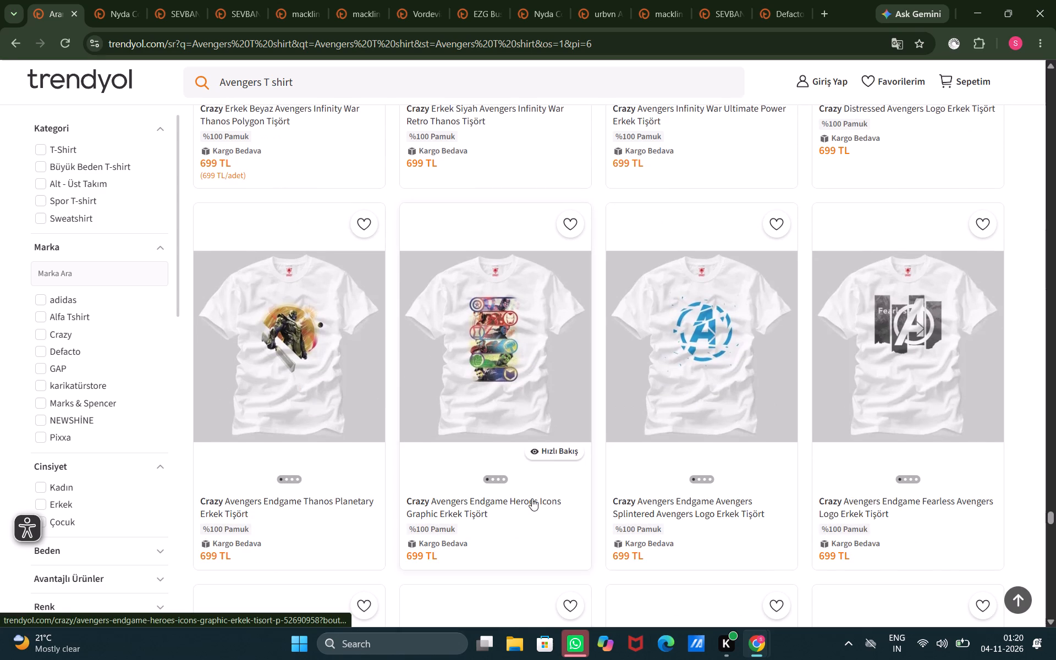
{"action": "right_click", "coordinate": [526, 507]}
{"action": "left_click", "coordinate": [631, 430]}
{"action": "key", "text": "alt+Tab"}
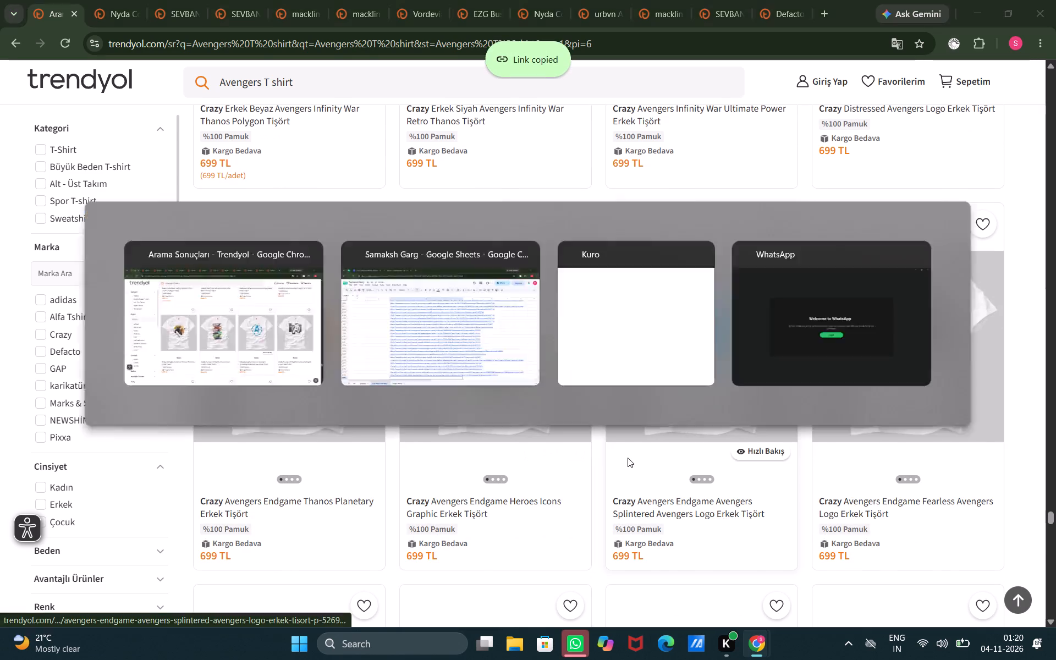
{"action": "key", "text": "ctrl+v"}
{"action": "key", "text": "Return"}
{"action": "key", "text": "Return"}
Copy the product link of the white Crazy Avengers Infinity War Heroes In Avengers Icon T-shirt into cell C22876 of the sheet.
{"action": "key", "text": "alt+Tab"}
{"action": "scroll", "coordinate": [628, 458], "scroll_direction": "down", "scroll_amount": 2}
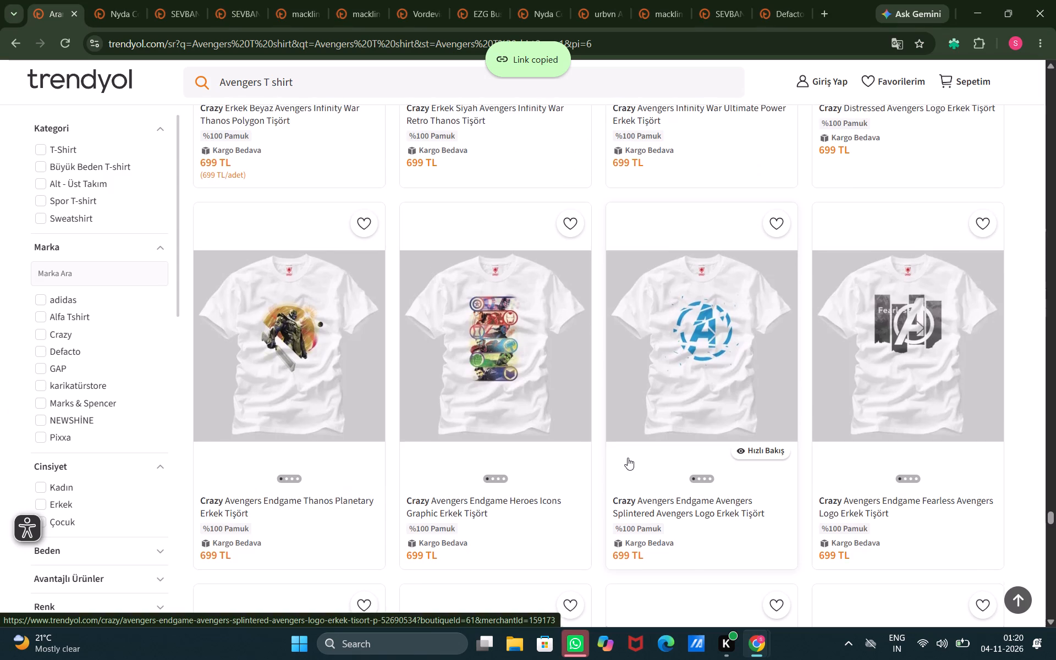
{"action": "scroll", "coordinate": [628, 458], "scroll_direction": "down", "scroll_amount": 2}
{"action": "scroll", "coordinate": [876, 427], "scroll_direction": "down", "scroll_amount": 6}
{"action": "scroll", "coordinate": [887, 429], "scroll_direction": "up", "scroll_amount": 3}
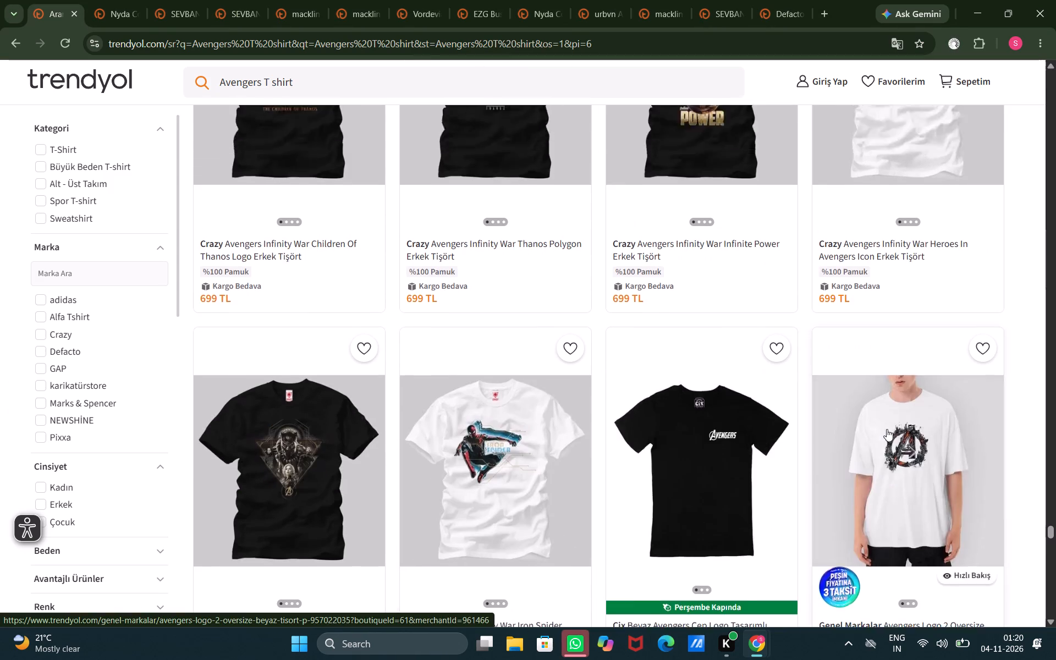
{"action": "scroll", "coordinate": [887, 429], "scroll_direction": "up", "scroll_amount": 2}
{"action": "right_click", "coordinate": [900, 535]}
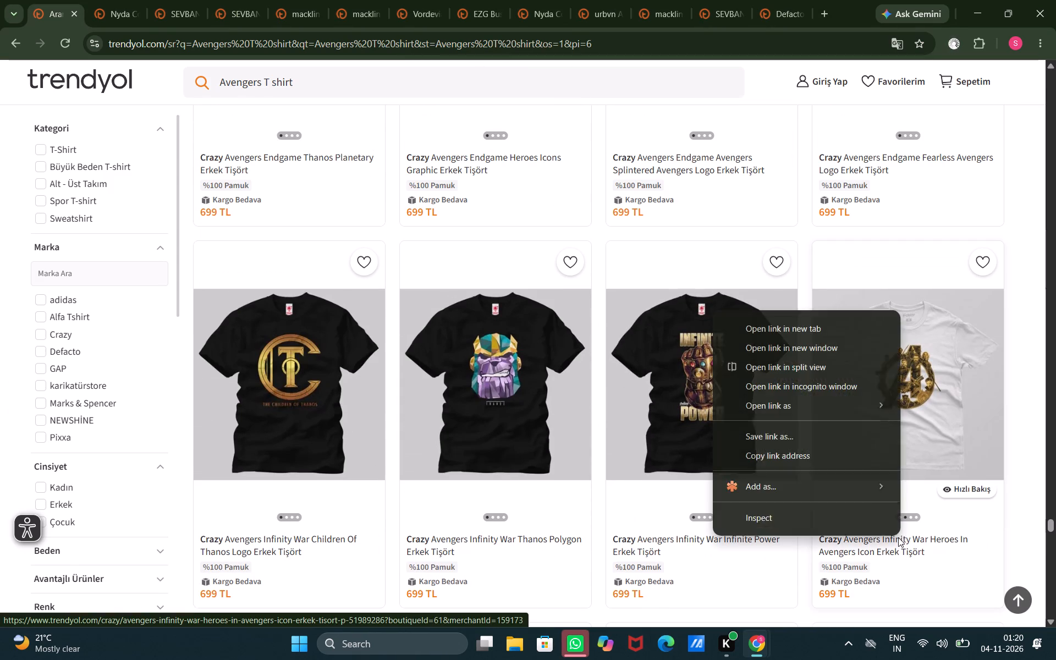
{"action": "left_click", "coordinate": [835, 458]}
{"action": "key", "text": "alt+Tab"}
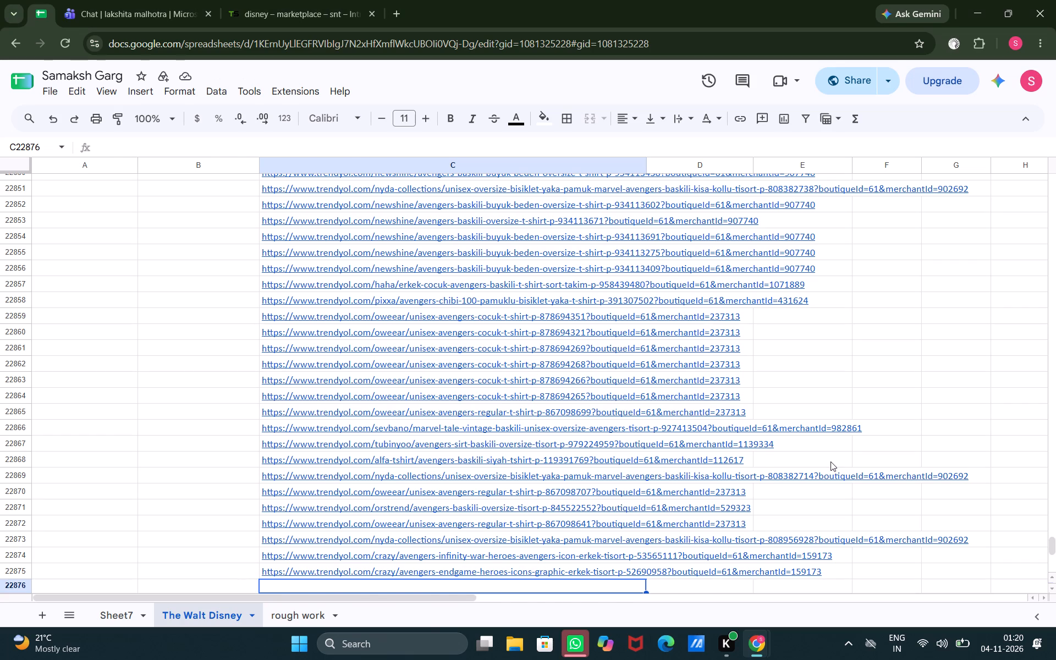
{"action": "key", "text": "ctrl+v"}
{"action": "key", "text": "Return"}
{"action": "key", "text": "Return"}
Examine the print on the Genel Markalar Avengers Heroes Logo oversize T-shirt's product page and return to the search results.
{"action": "key", "text": "alt+Tab"}
{"action": "scroll", "coordinate": [827, 458], "scroll_direction": "down", "scroll_amount": 7}
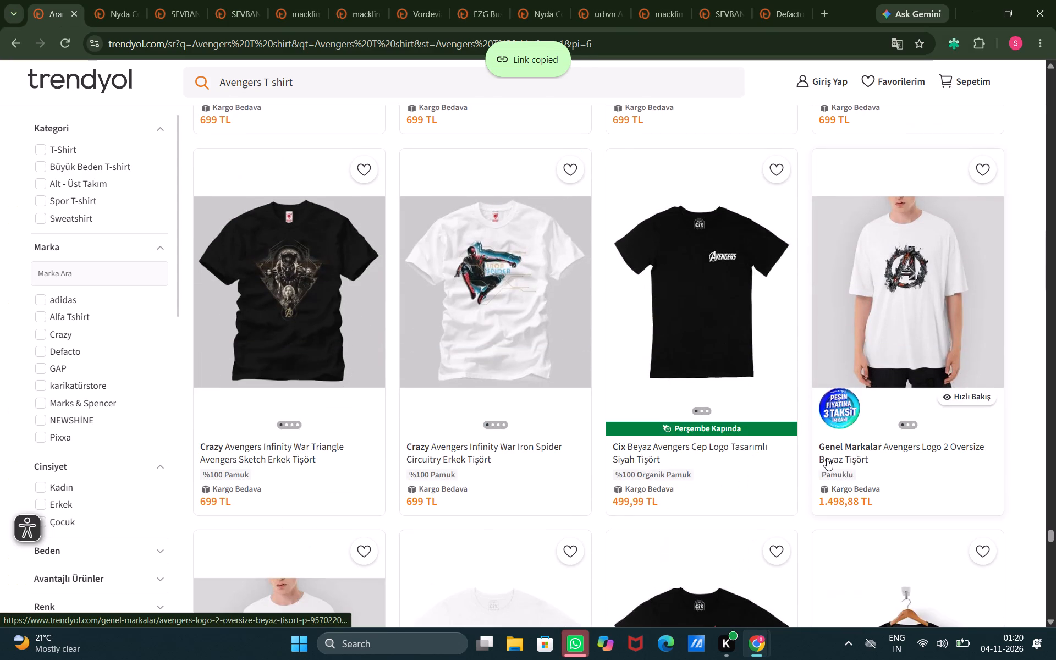
{"action": "scroll", "coordinate": [278, 371], "scroll_direction": "down", "scroll_amount": 5}
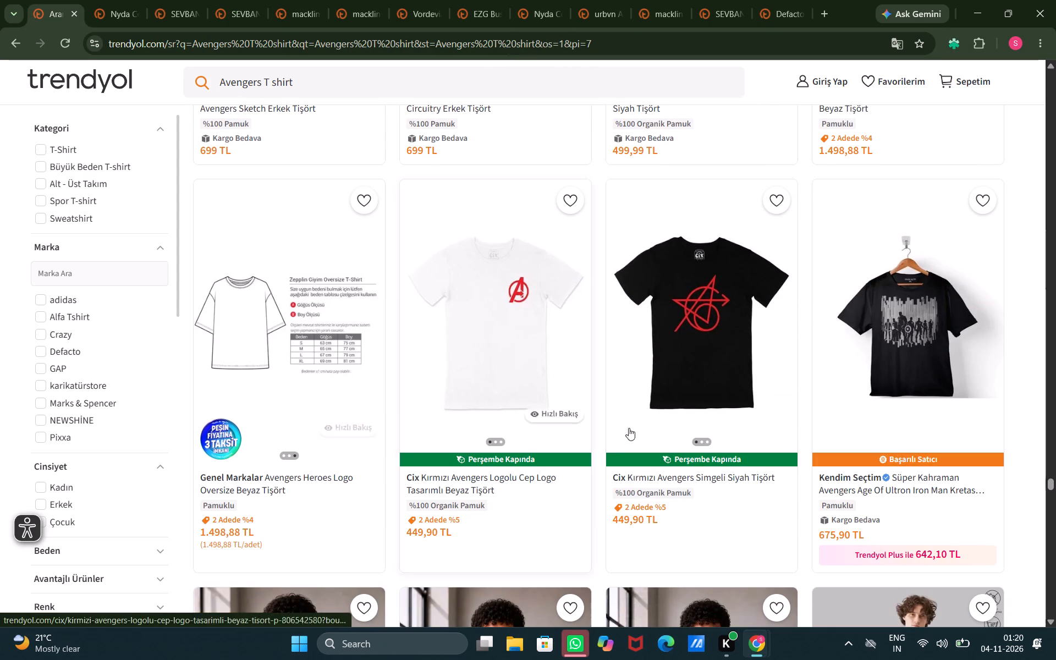
{"action": "left_click", "coordinate": [274, 346]}
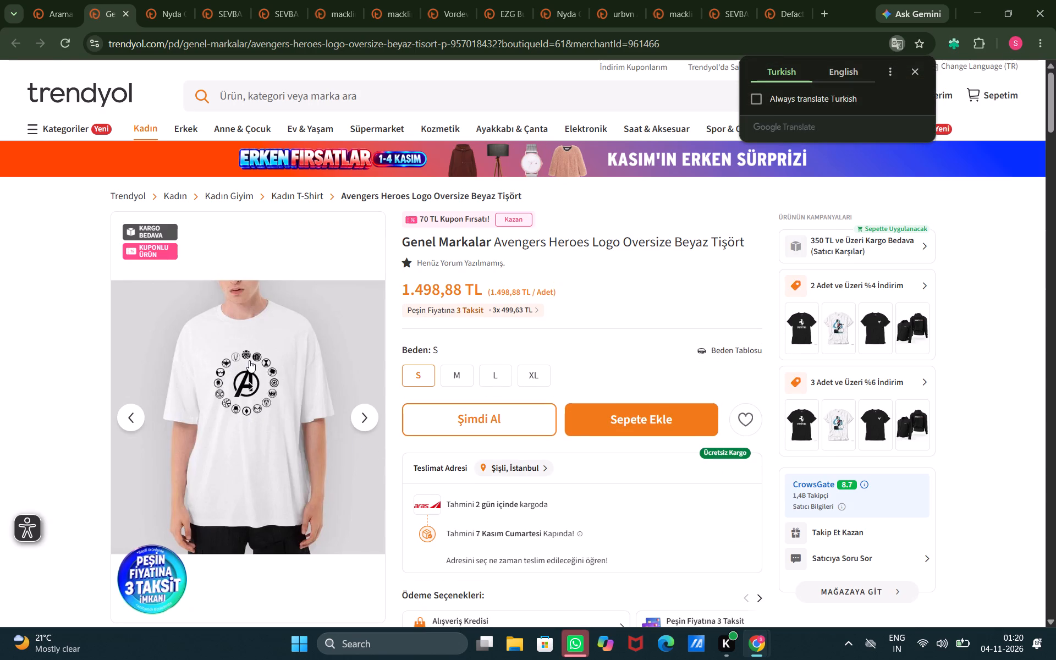
{"action": "left_click", "coordinate": [50, 3]}
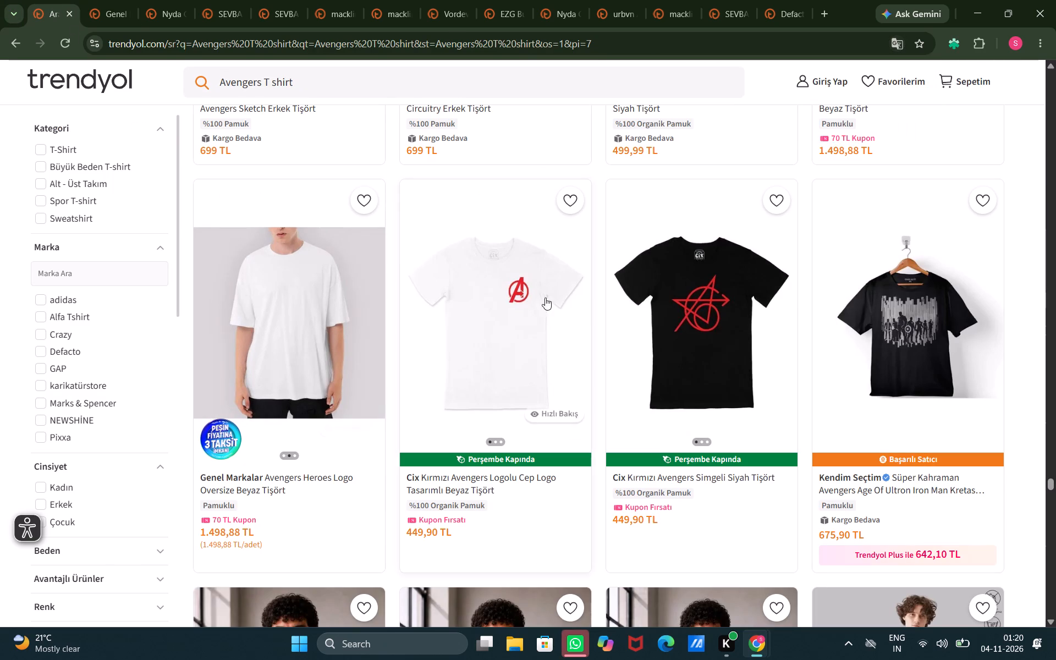
Copy the product link of the black Kendim Seçtim Avengers Age Of Ultron Iron Man T-shirt into cell C22877 of the sheet.
{"action": "right_click", "coordinate": [906, 486]}
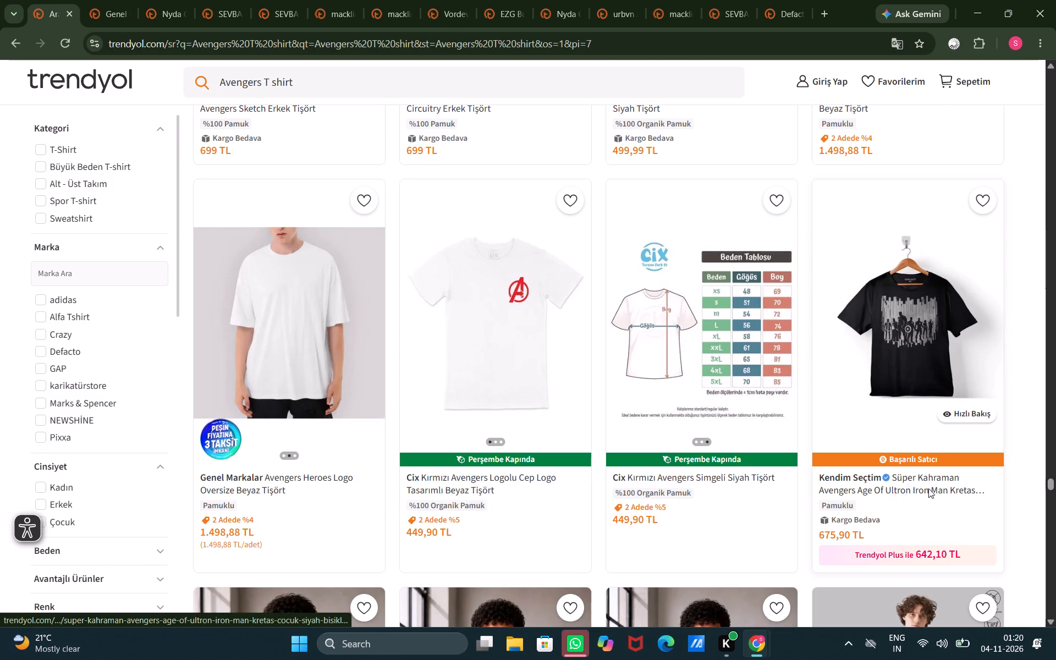
{"action": "left_click", "coordinate": [762, 405]}
{"action": "key", "text": "alt+Tab"}
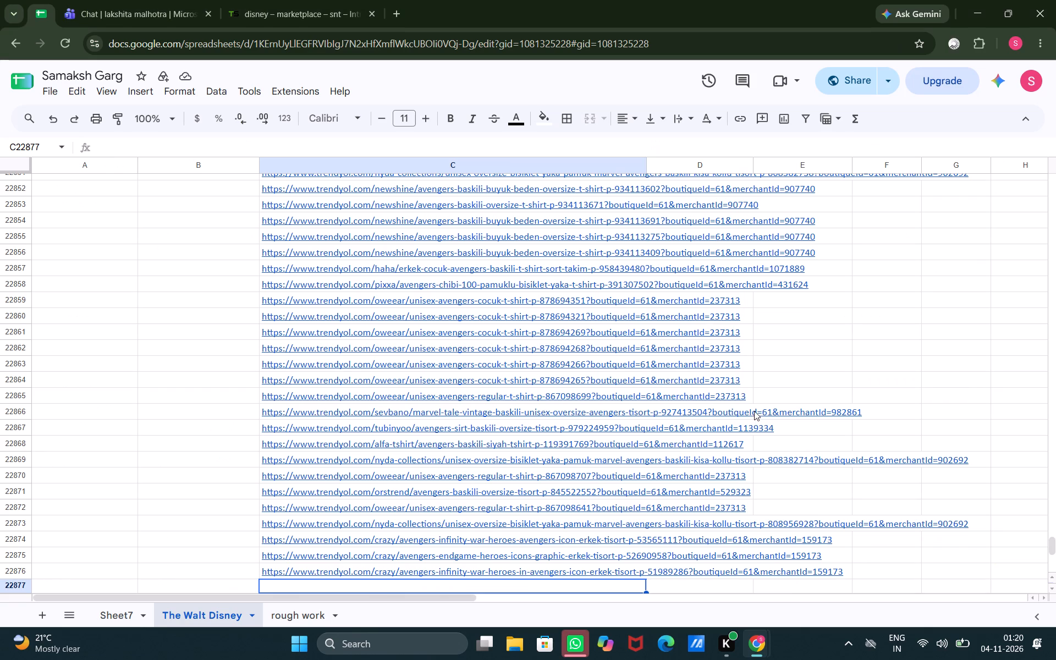
{"action": "key", "text": "ctrl+v"}
{"action": "key", "text": "Return"}
{"action": "key", "text": "Return"}
Copy the product link of the white Genel Markalar Avengers Heroes Logo oversize T-shirt into cell C22878 of the sheet.
{"action": "key", "text": "alt+Tab"}
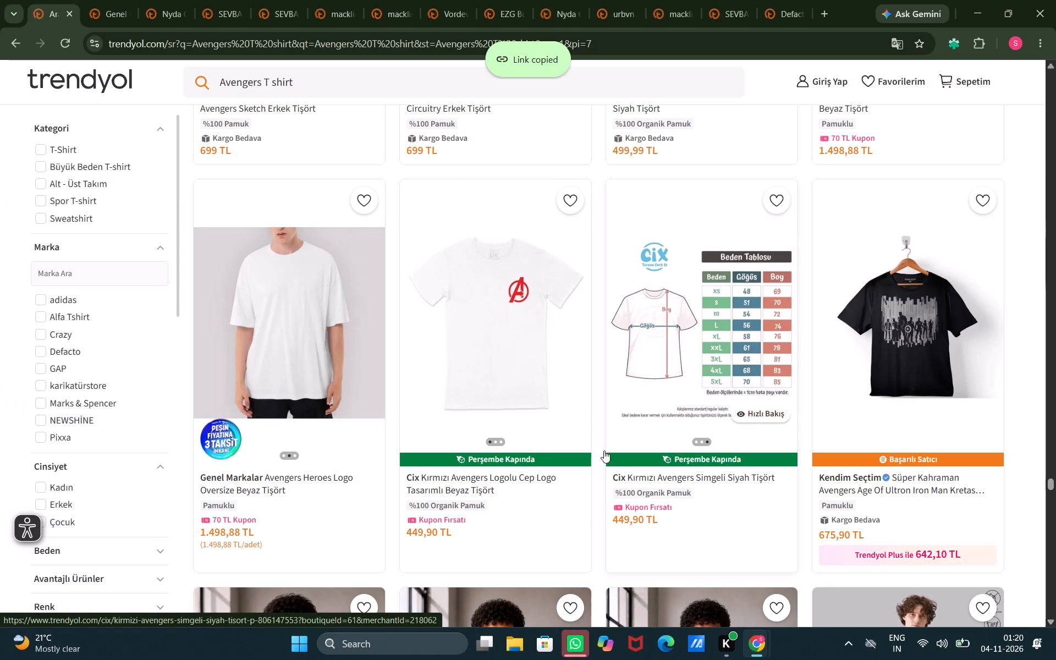
{"action": "right_click", "coordinate": [305, 478]}
{"action": "left_click", "coordinate": [371, 402]}
{"action": "key", "text": "alt+Tab"}
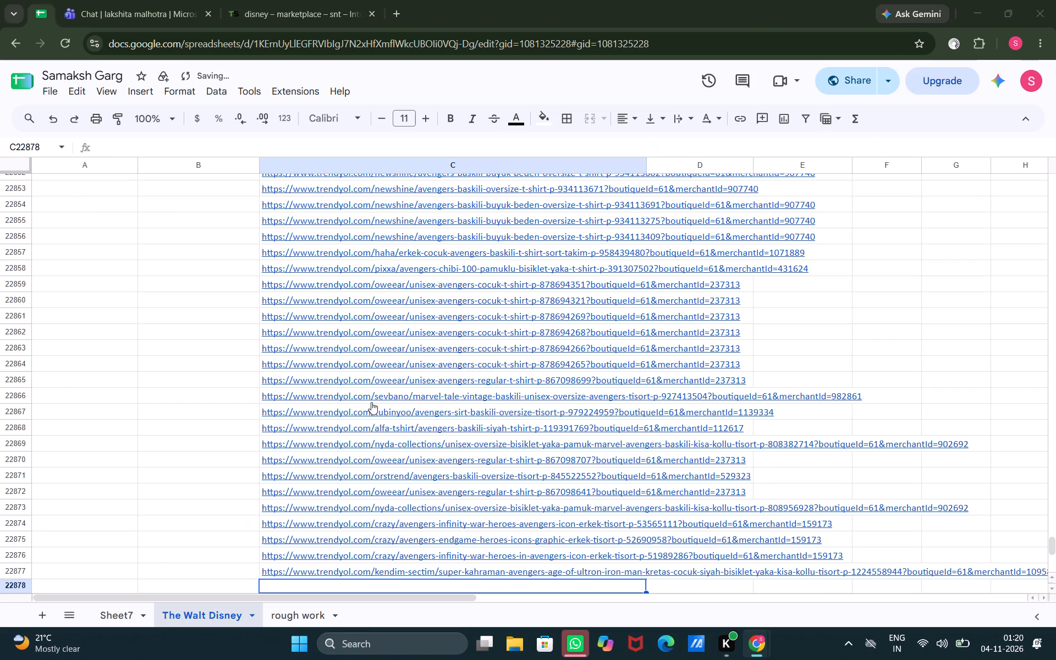
{"action": "key", "text": "ctrl+v"}
{"action": "key", "text": "Return"}
{"action": "key", "text": "Return"}
Copy the product link of the maroon FAUNION oversize embroidered Marvel Avengers symbols T-shirt into cell C22879 of the sheet.
{"action": "key", "text": "alt+Tab"}
{"action": "scroll", "coordinate": [381, 403], "scroll_direction": "down", "scroll_amount": 4}
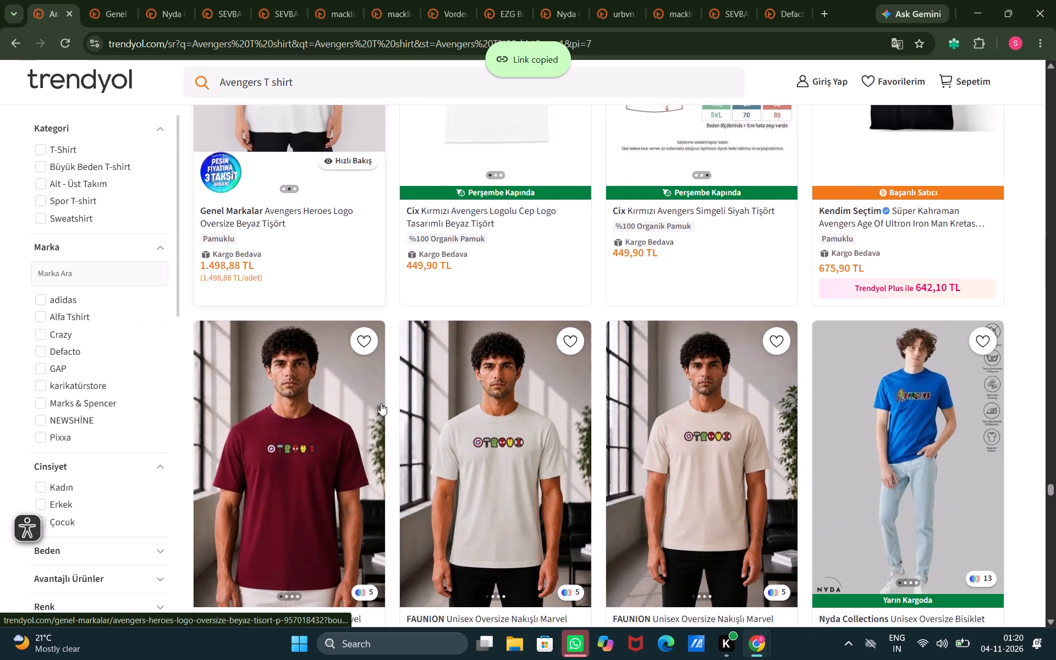
{"action": "scroll", "coordinate": [380, 405], "scroll_direction": "down", "scroll_amount": 3}
{"action": "right_click", "coordinate": [304, 408]}
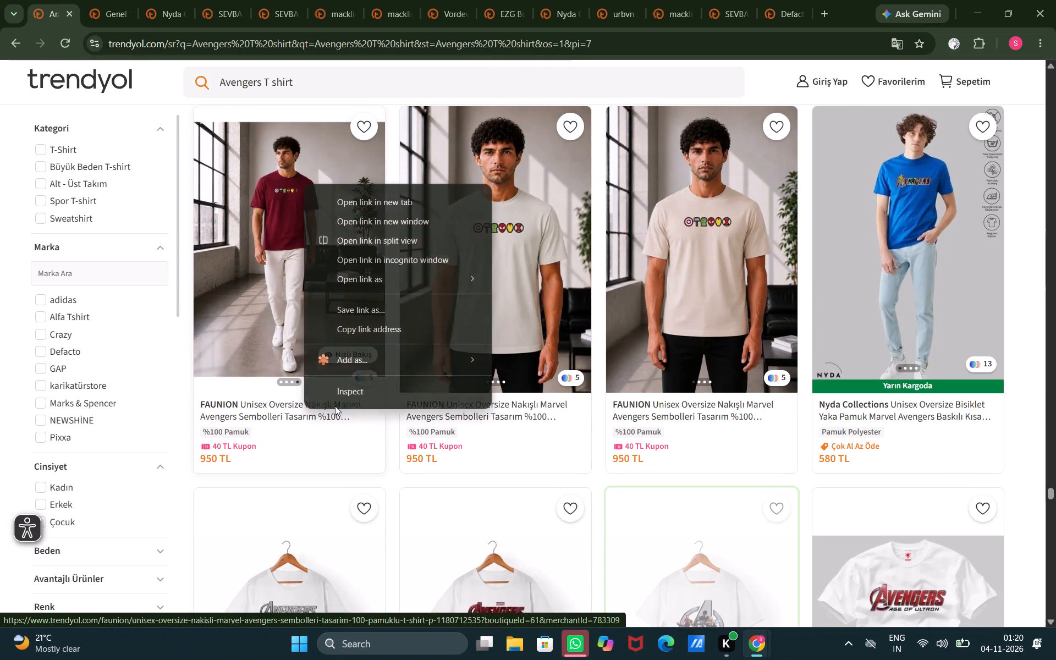
{"action": "left_click", "coordinate": [376, 327]}
{"action": "key", "text": "alt+Tab"}
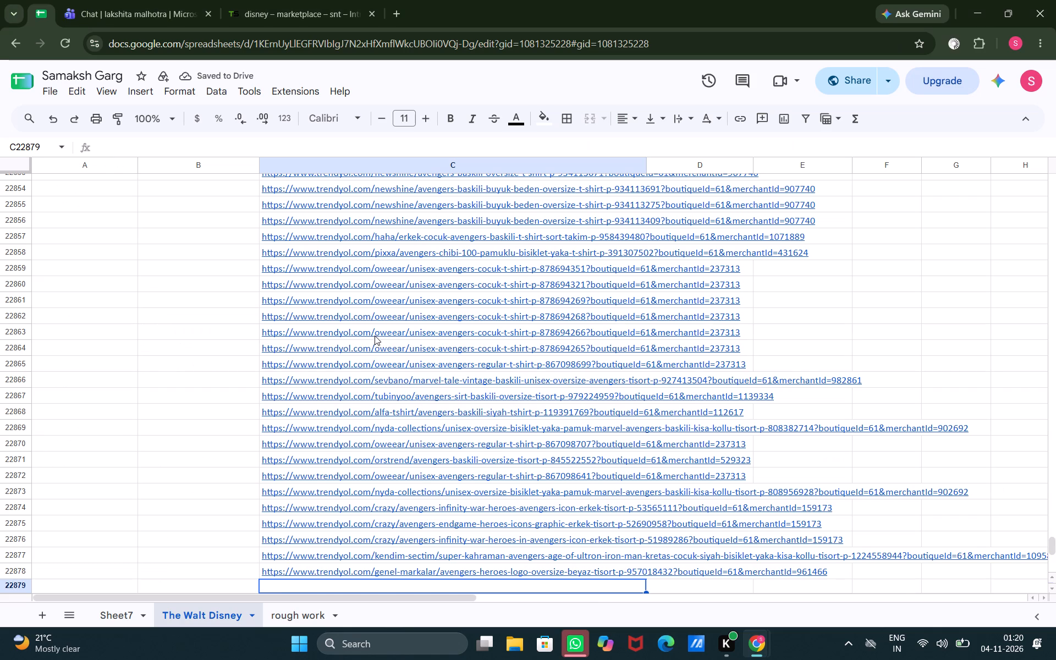
{"action": "key", "text": "ctrl+v"}
{"action": "key", "text": "Return"}
{"action": "key", "text": "Return"}
Copy the product link of the light grey FAUNION oversize embroidered Marvel Avengers symbols T-shirt into cell C22880 of the sheet.
{"action": "key", "text": "alt+Tab"}
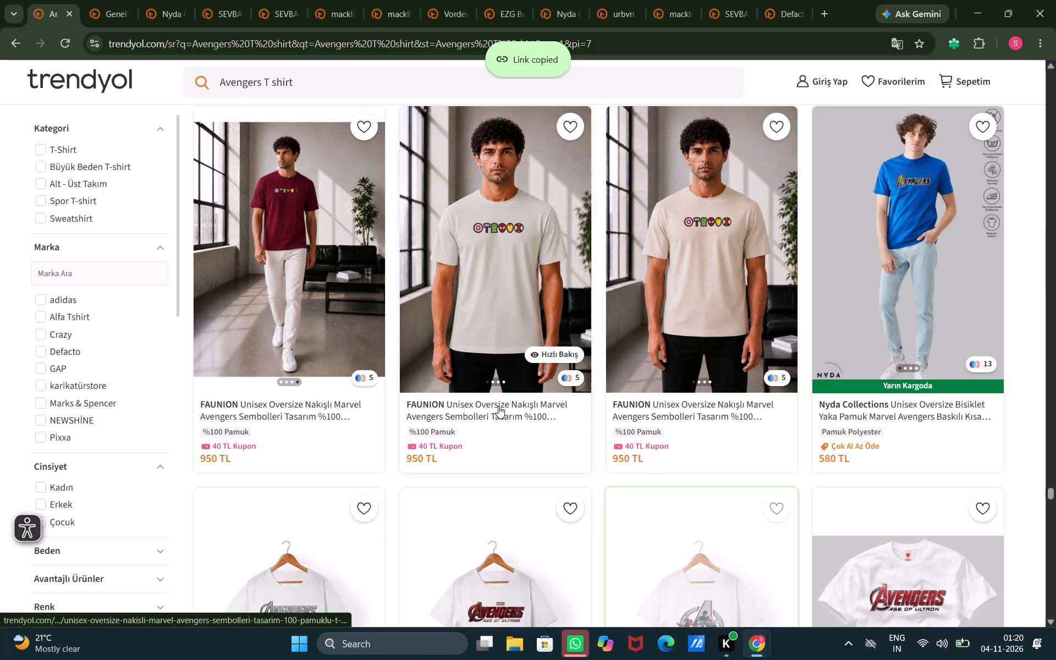
{"action": "right_click", "coordinate": [498, 407]}
{"action": "left_click", "coordinate": [553, 329]}
{"action": "key", "text": "alt+Tab"}
{"action": "key", "text": "ctrl+v"}
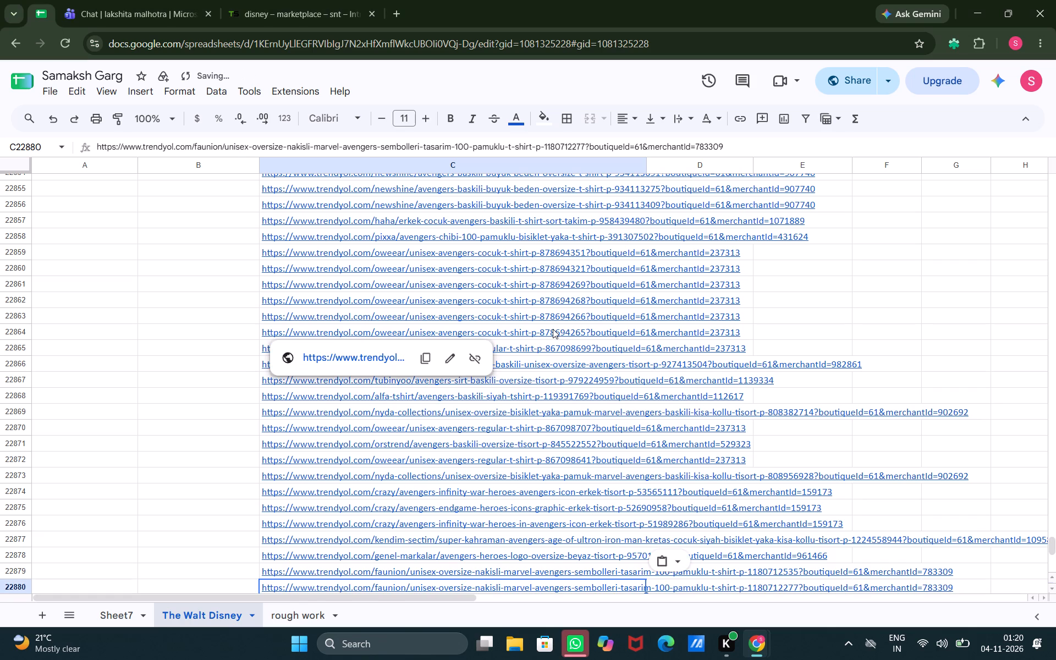
{"action": "key", "text": "Return"}
{"action": "key", "text": "Return"}
Copy the product link of the beige FAUNION oversize embroidered Marvel Avengers symbols T-shirt into cell C22881 of the sheet.
{"action": "key", "text": "alt+Tab"}
{"action": "right_click", "coordinate": [667, 398]}
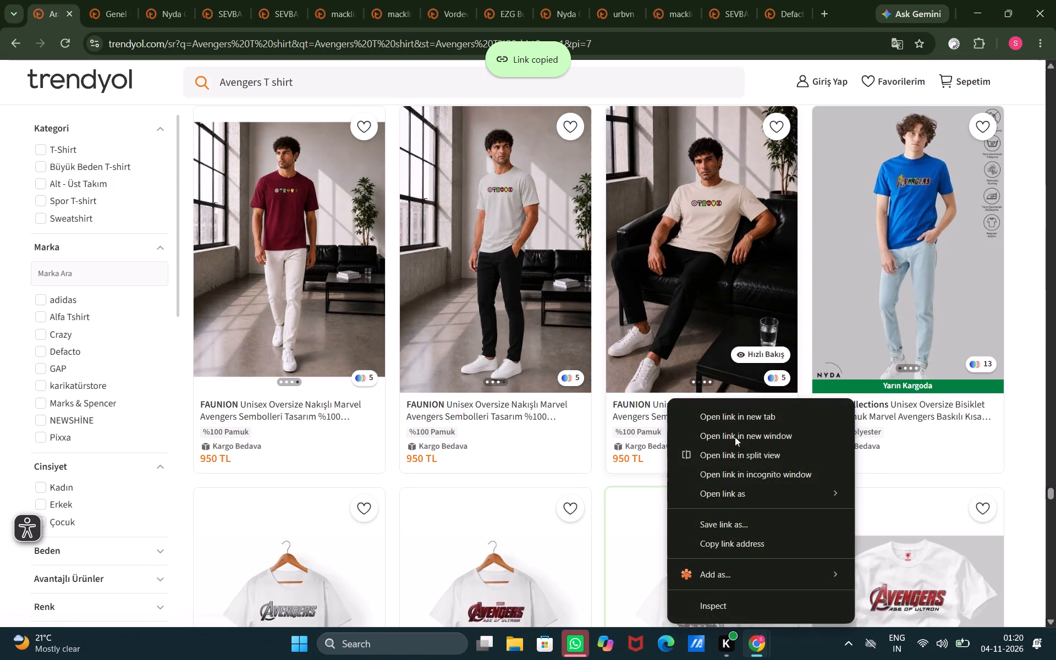
{"action": "left_click", "coordinate": [732, 546]}
{"action": "key", "text": "alt+Tab"}
{"action": "key", "text": "ctrl+v"}
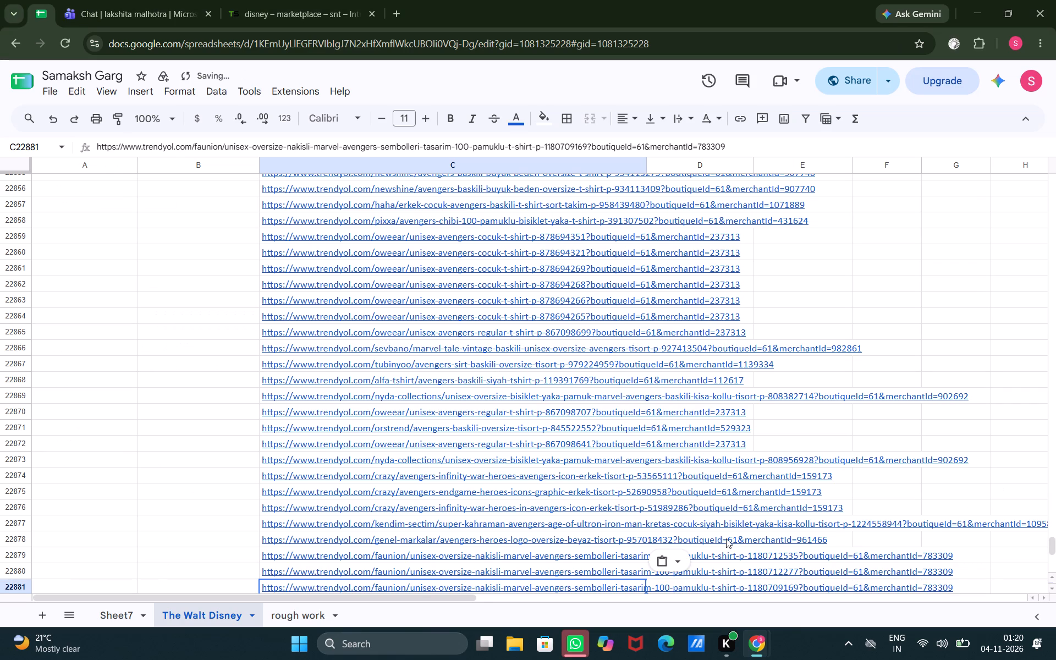
Copy the product link of the blue Nyda Collections oversize Marvel Avengers printed T-shirt into cell C22882 of the sheet.
{"action": "key", "text": "Return"}
{"action": "key", "text": "Return"}
{"action": "key", "text": "alt+Tab"}
{"action": "right_click", "coordinate": [905, 416]}
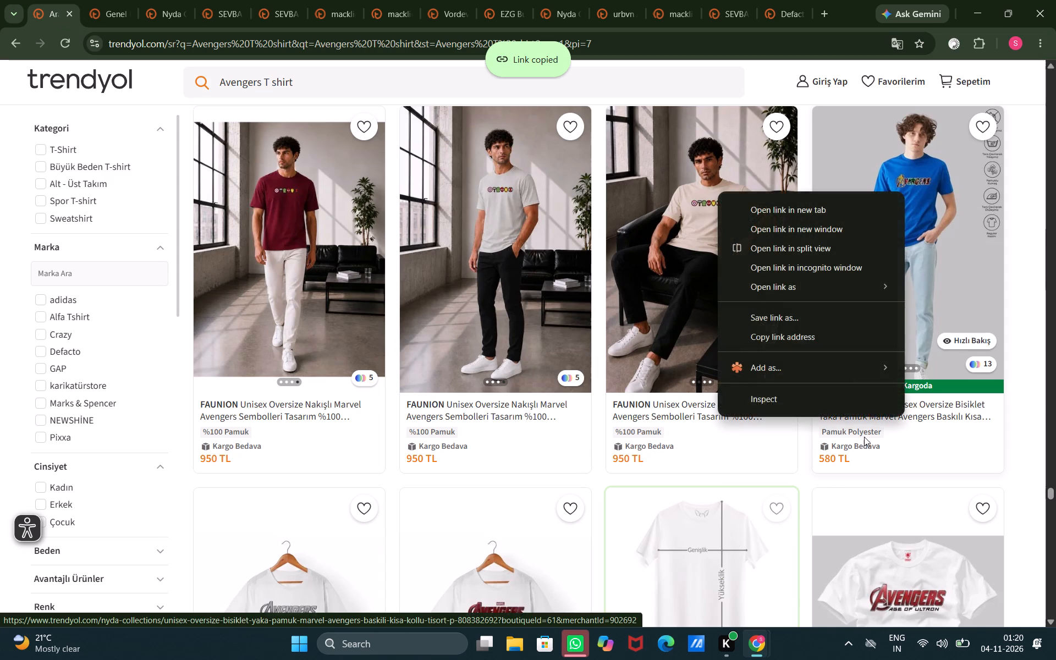
{"action": "left_click", "coordinate": [834, 336]}
{"action": "key", "text": "alt+Tab"}
{"action": "key", "text": "ctrl+v"}
{"action": "key", "text": "Return"}
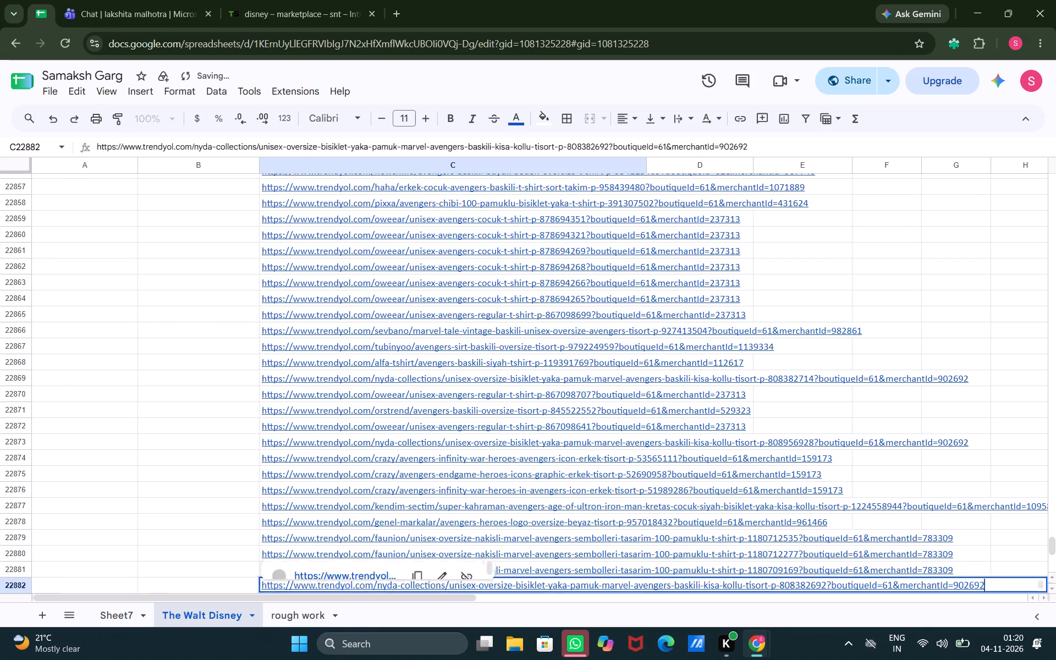
{"action": "key", "text": "Return"}
Copy the product link of the black Crazy Avengers Infinity War Avengers Paint Splatter T-shirt into cell C22883 of the sheet.
{"action": "key", "text": "alt+Tab"}
{"action": "scroll", "coordinate": [829, 345], "scroll_direction": "down", "scroll_amount": 4}
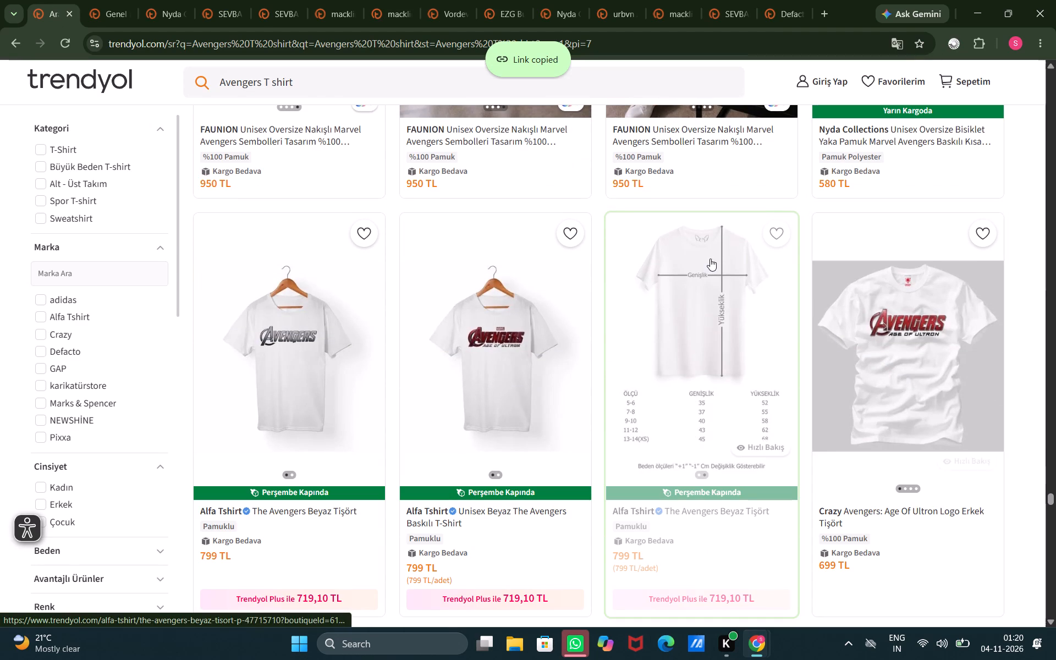
{"action": "scroll", "coordinate": [493, 293], "scroll_direction": "down", "scroll_amount": 1}
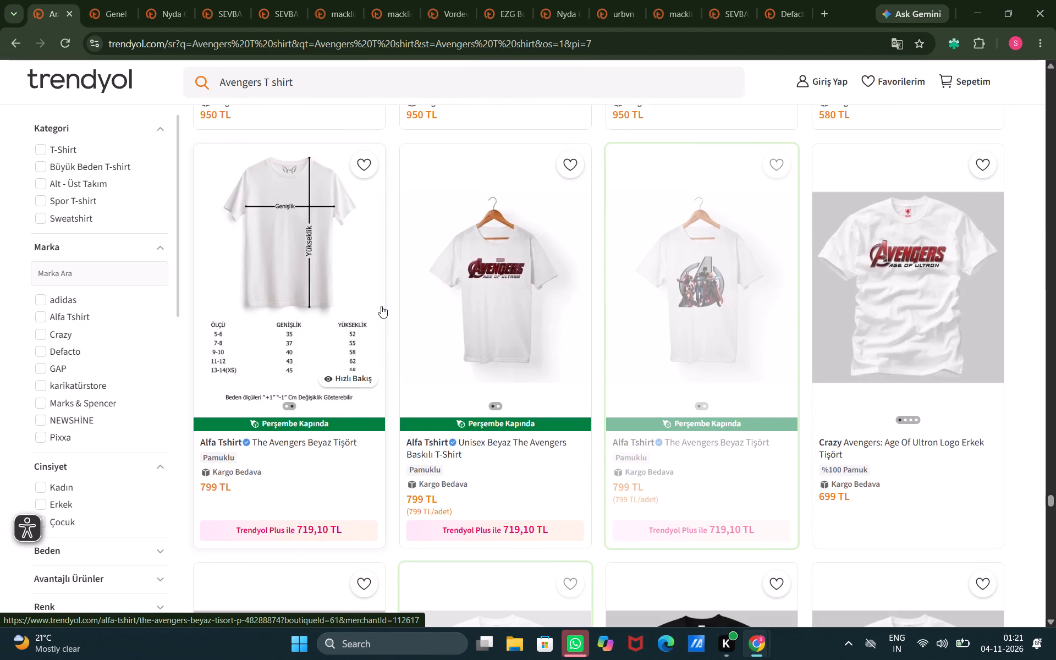
{"action": "scroll", "coordinate": [381, 306], "scroll_direction": "down", "scroll_amount": 5}
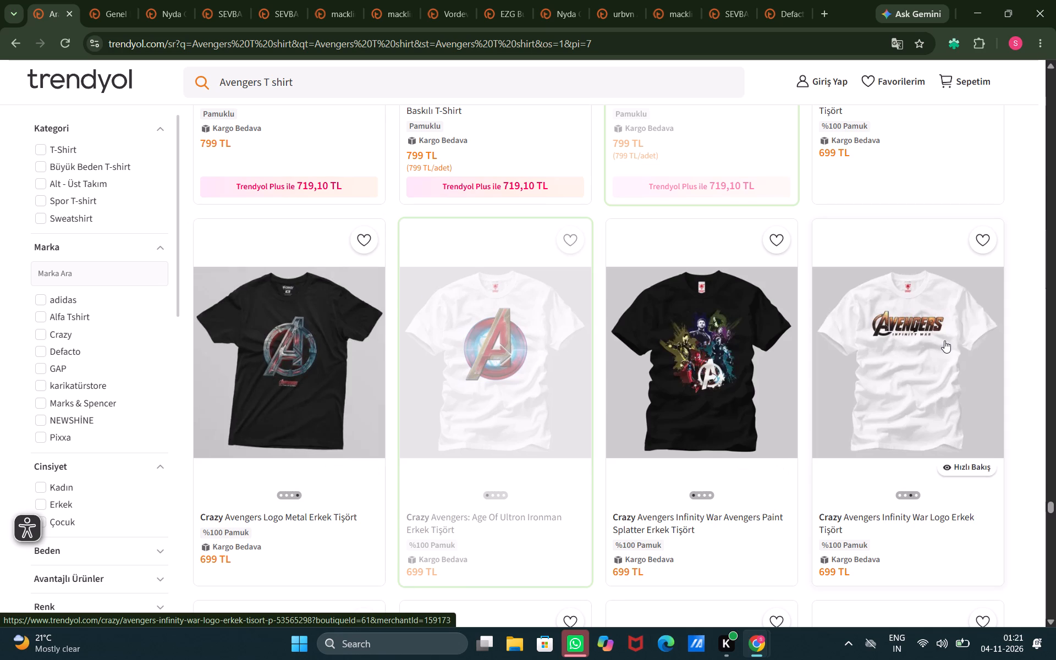
{"action": "right_click", "coordinate": [765, 513]}
{"action": "left_click", "coordinate": [827, 437]}
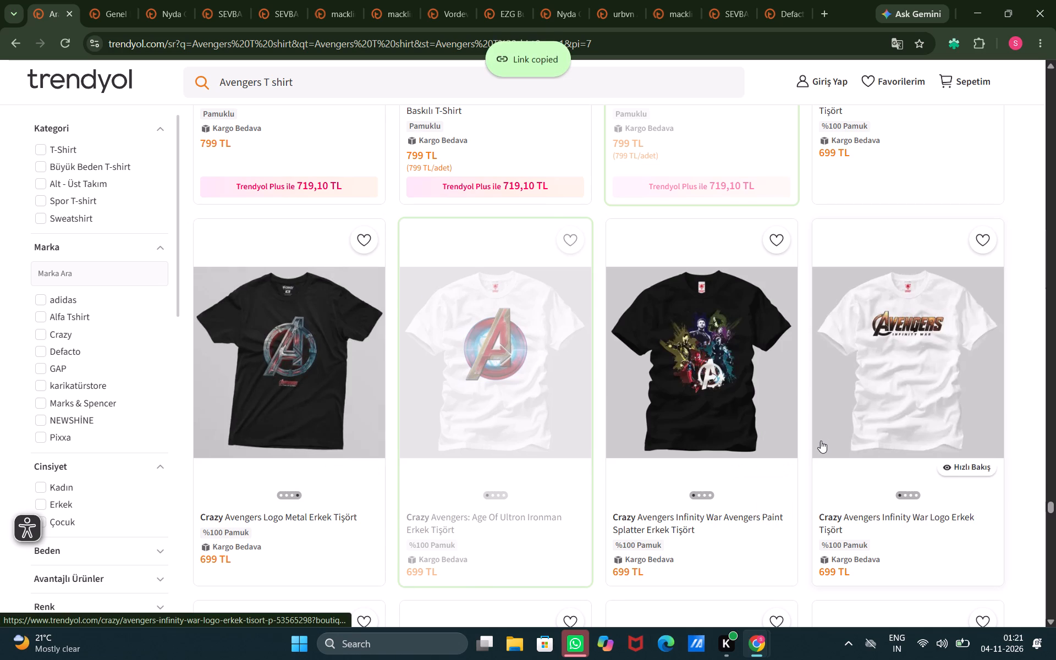
{"action": "key", "text": "alt+Tab"}
{"action": "key", "text": "ctrl+v"}
{"action": "key", "text": "Return"}
{"action": "key", "text": "Return"}
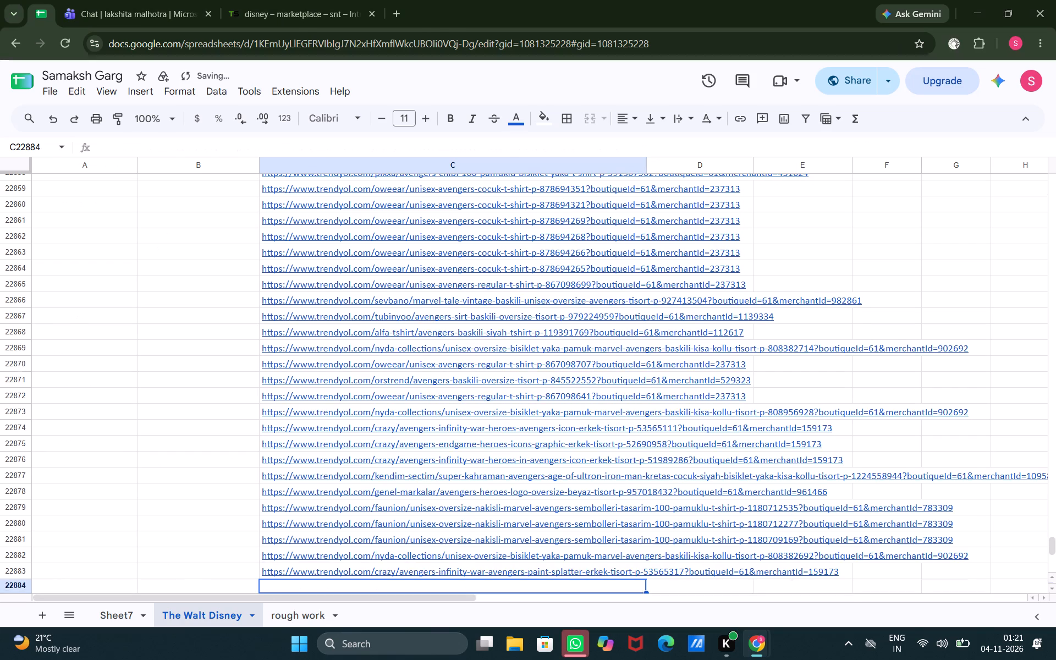
Copy the product link of the black Crazy Avengers Infinity War High Tech Avenger Panels T-shirt into cell C22884 of the sheet.
{"action": "key", "text": "alt+Tab"}
{"action": "scroll", "coordinate": [833, 427], "scroll_direction": "down", "scroll_amount": 5}
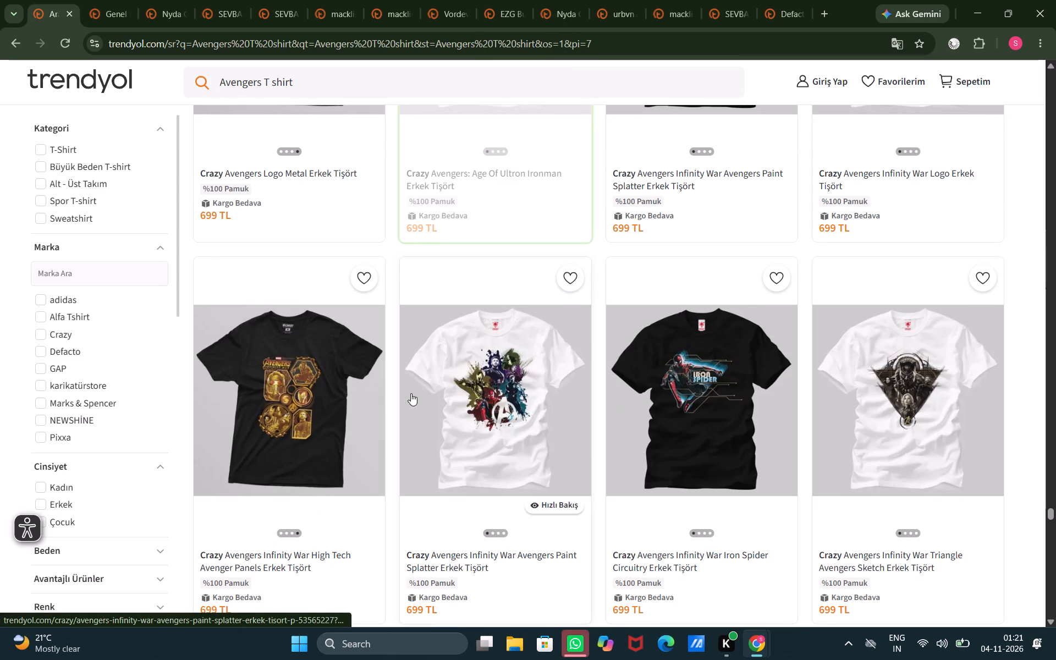
{"action": "right_click", "coordinate": [315, 569]}
{"action": "left_click", "coordinate": [357, 490]}
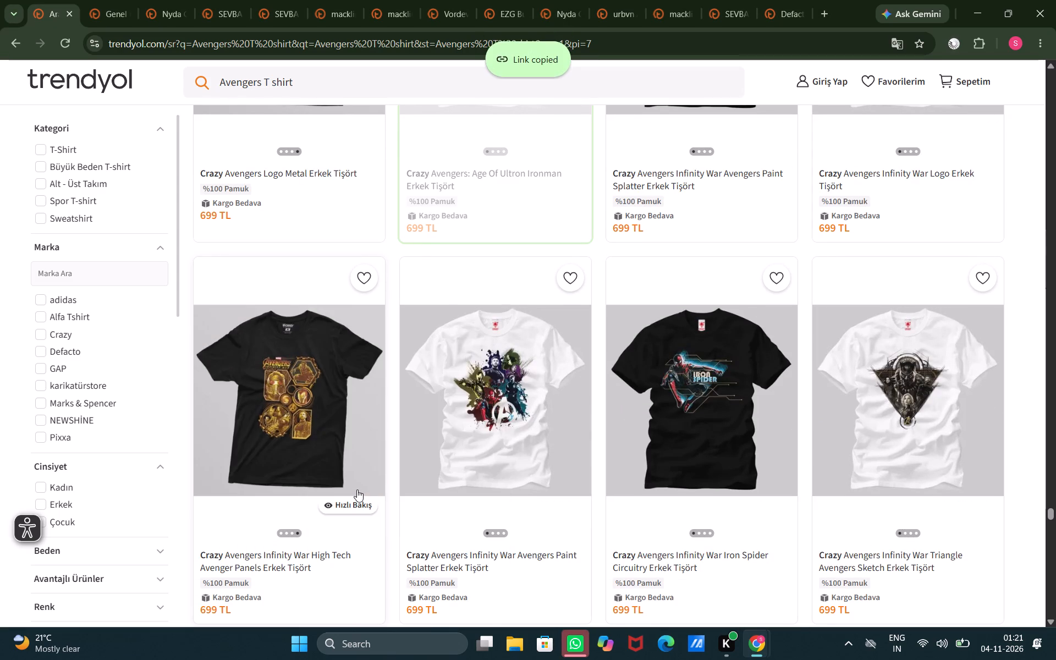
{"action": "key", "text": "alt+Tab"}
{"action": "key", "text": "ctrl+v"}
{"action": "key", "text": "Return"}
{"action": "key", "text": "Return"}
Copy the product link of the white Crazy Avengers Infinity War Avengers Paint Splatter T-shirt into cell C22885 of the sheet.
{"action": "key", "text": "alt+Tab"}
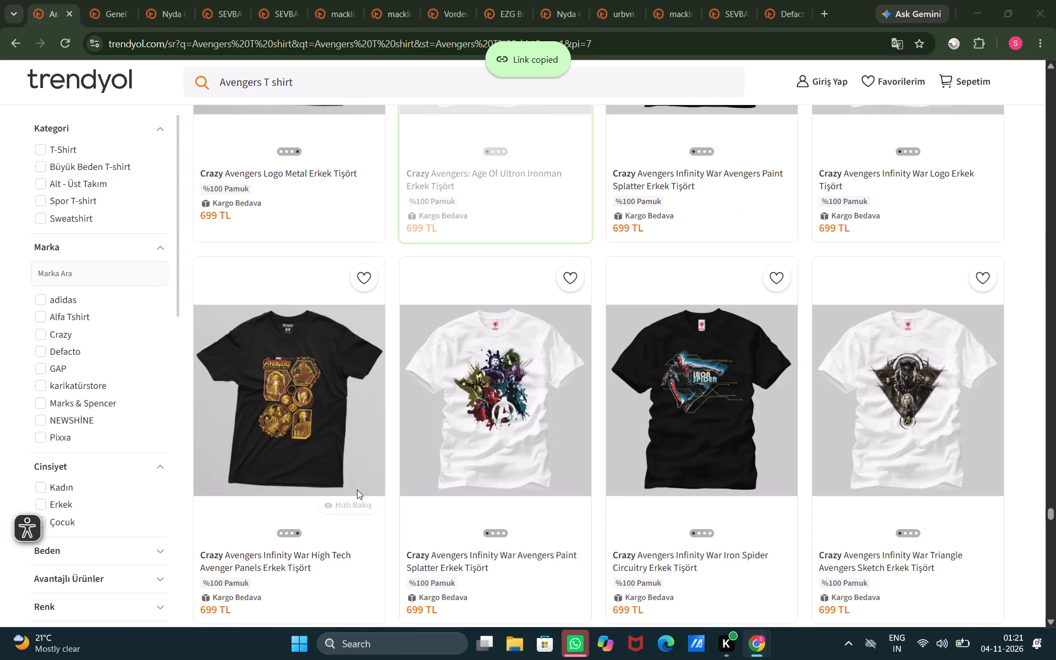
{"action": "right_click", "coordinate": [459, 558]}
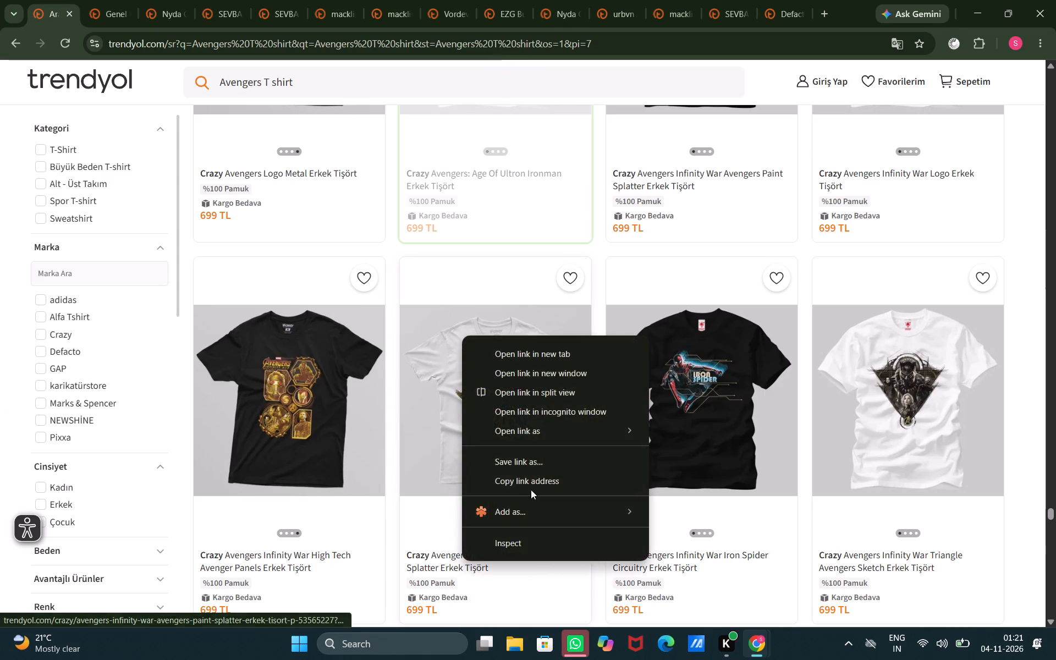
{"action": "left_click", "coordinate": [533, 484]}
{"action": "key", "text": "alt+Tab"}
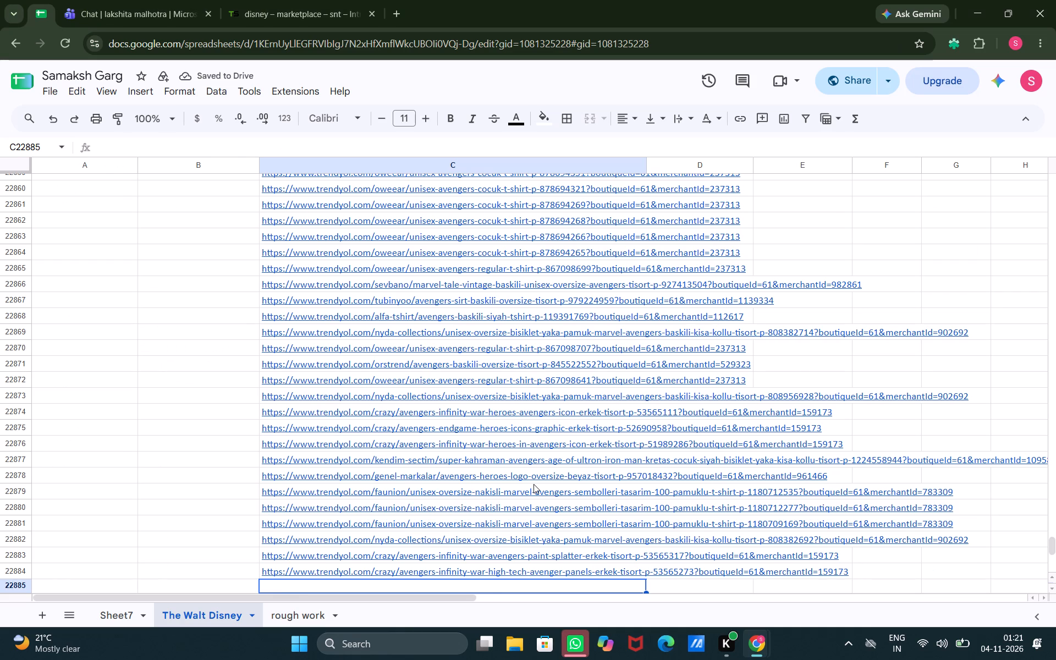
{"action": "key", "text": "ctrl+v"}
{"action": "key", "text": "Return"}
{"action": "key", "text": "Return"}
Copy the product link of the white Crazy Avengers Infinity War Dry Brush Avengers Group T-shirt into cell C22886 of the sheet.
{"action": "key", "text": "alt+Tab"}
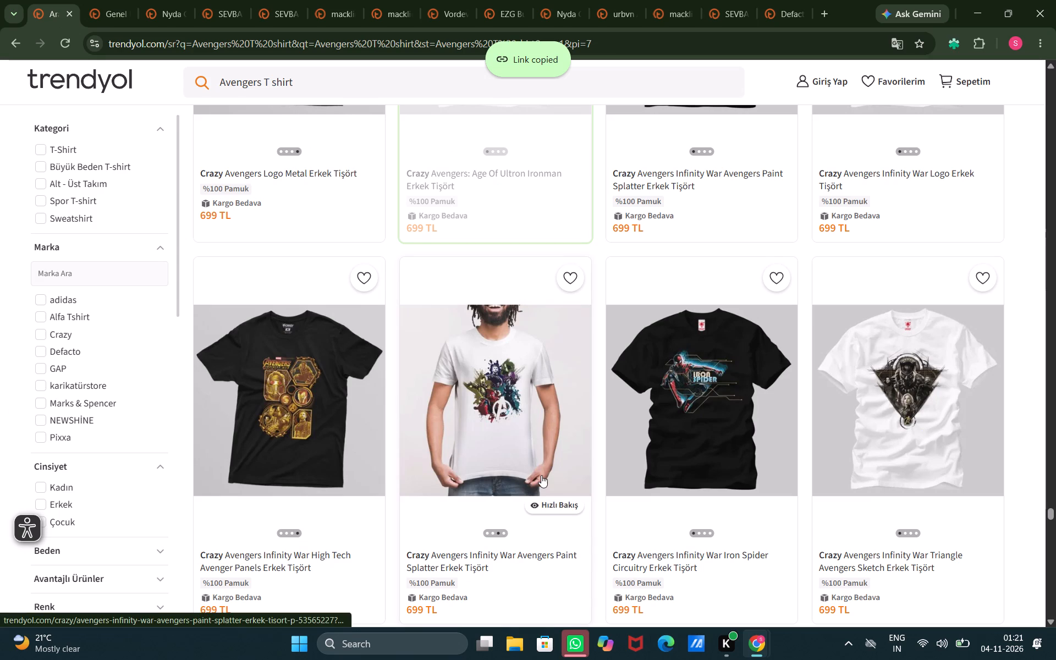
{"action": "scroll", "coordinate": [936, 432], "scroll_direction": "down", "scroll_amount": 6}
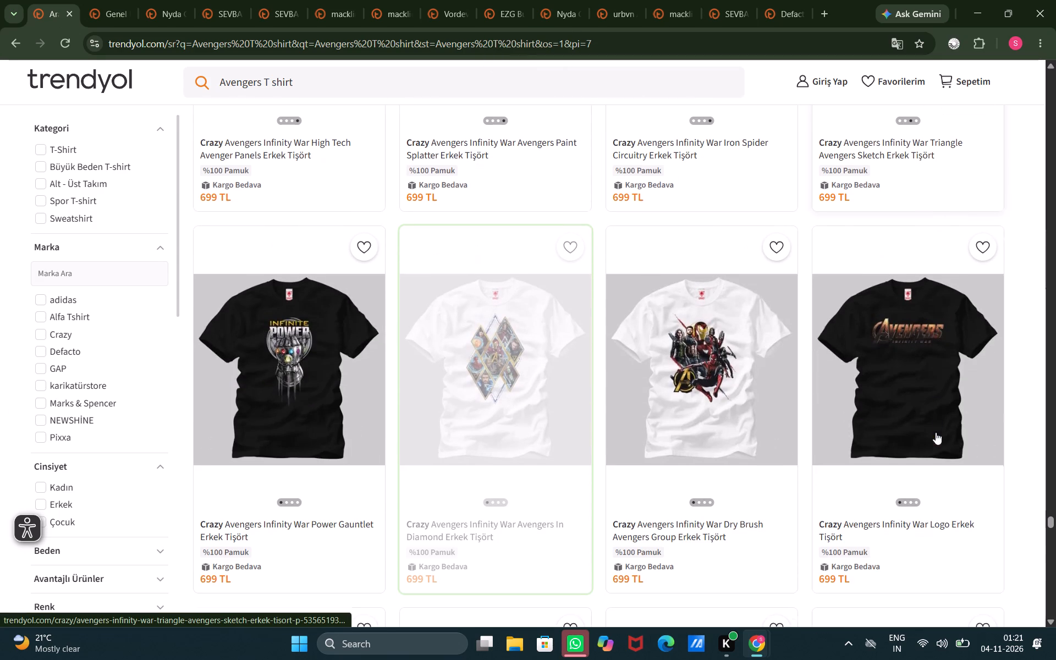
{"action": "right_click", "coordinate": [657, 526]}
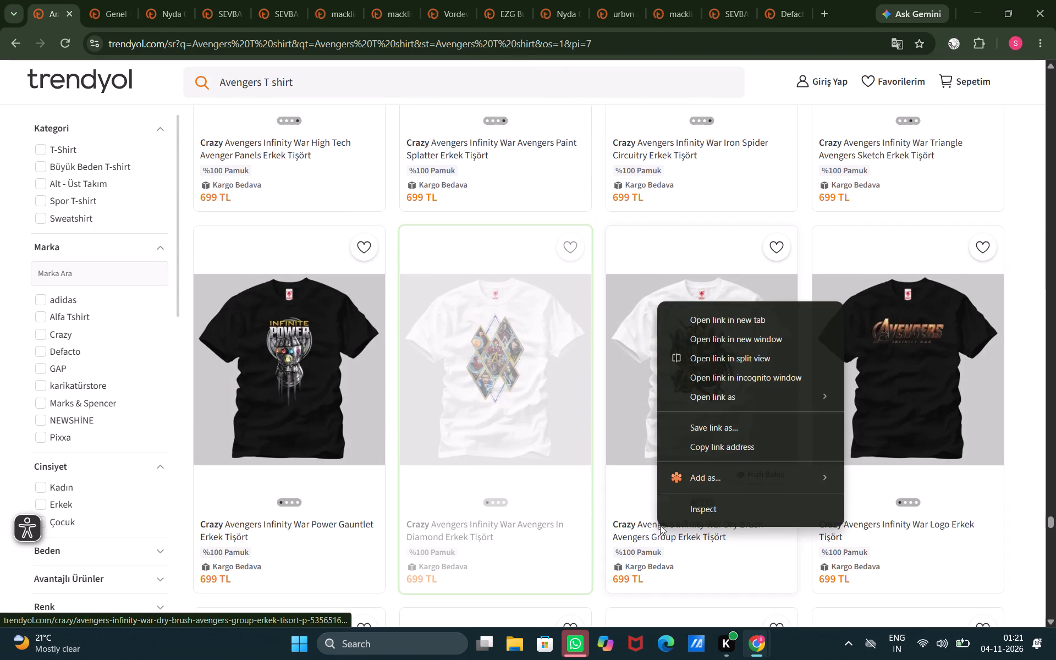
{"action": "left_click", "coordinate": [731, 452]}
{"action": "key", "text": "alt+Tab"}
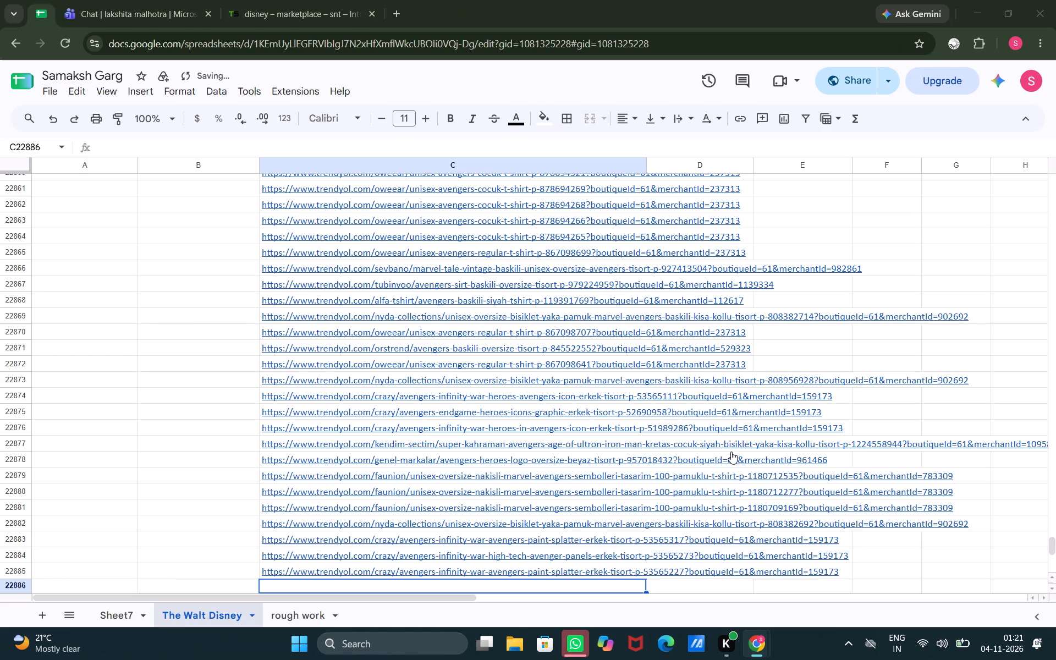
{"action": "key", "text": "ctrl+v"}
{"action": "key", "text": "Return"}
{"action": "key", "text": "Return"}
Copy the product link of the white Crazy Avengers Infinity War High Tech Avenger Panels T-shirt into cell C22887 of the sheet.
{"action": "key", "text": "alt+Tab"}
{"action": "scroll", "coordinate": [746, 443], "scroll_direction": "down", "scroll_amount": 6}
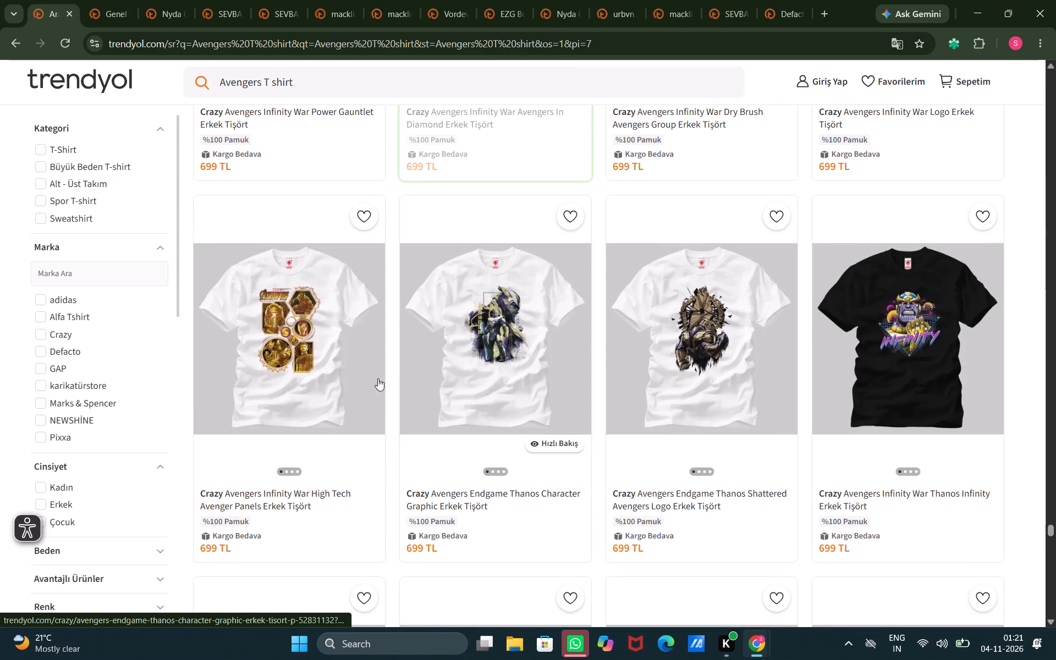
{"action": "right_click", "coordinate": [274, 502]}
{"action": "left_click", "coordinate": [345, 426]}
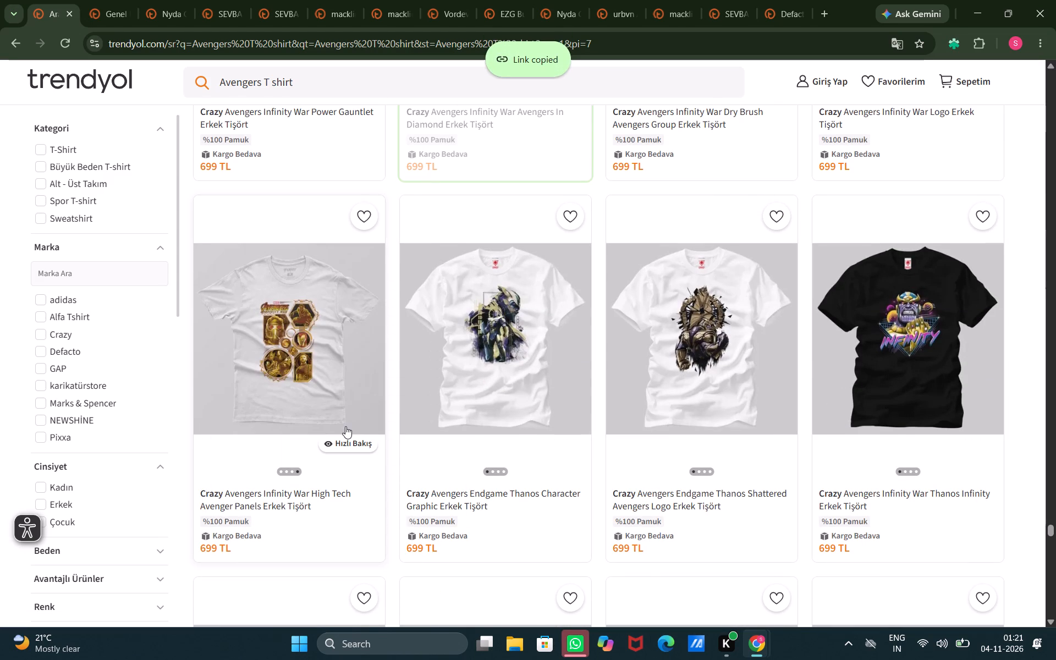
{"action": "key", "text": "alt+Tab"}
{"action": "key", "text": "ctrl+v"}
{"action": "key", "text": "Return"}
{"action": "key", "text": "Return"}
Copy the product link of the white Crazy Avengers Endgame Thanos Avengers Fire T-shirt into cell C22888 of the sheet.
{"action": "key", "text": "alt+Tab"}
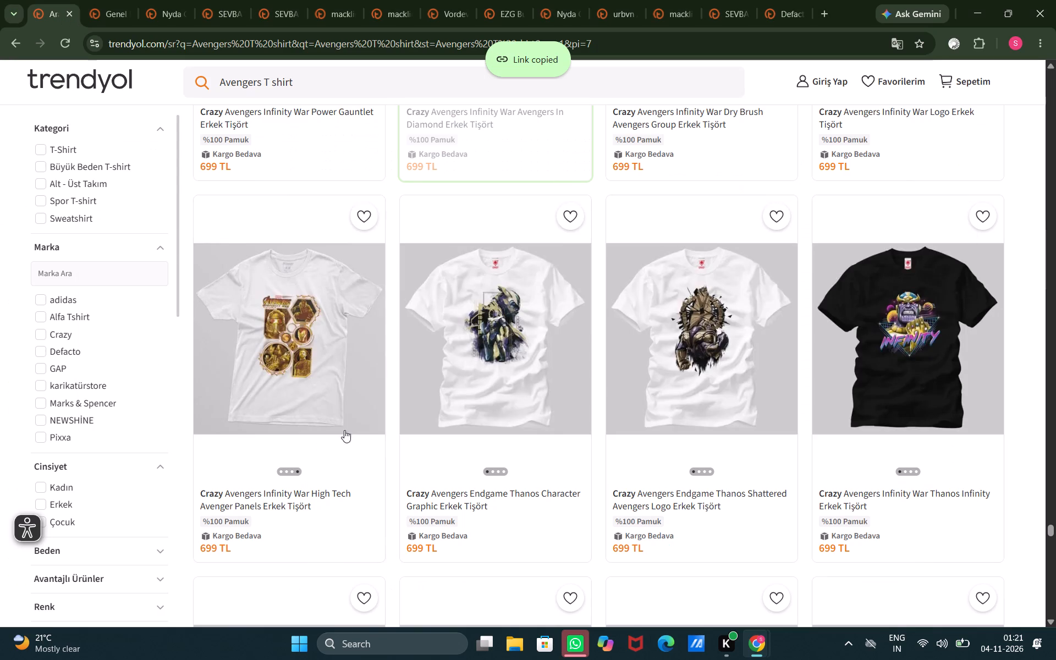
{"action": "scroll", "coordinate": [494, 358], "scroll_direction": "down", "scroll_amount": 5}
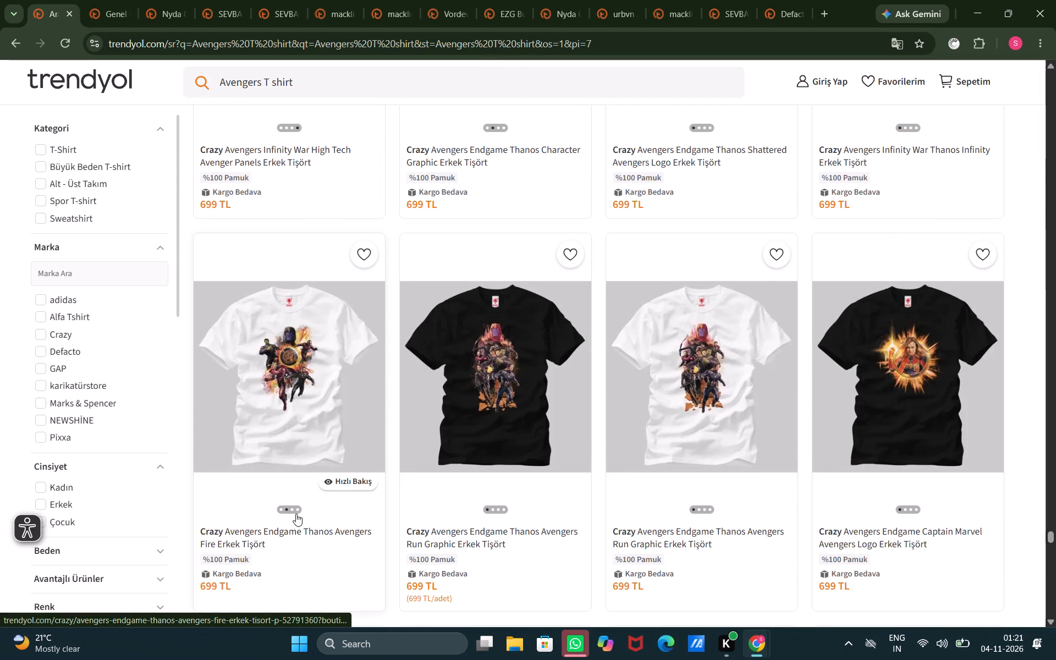
{"action": "right_click", "coordinate": [293, 531]}
{"action": "left_click", "coordinate": [343, 456]}
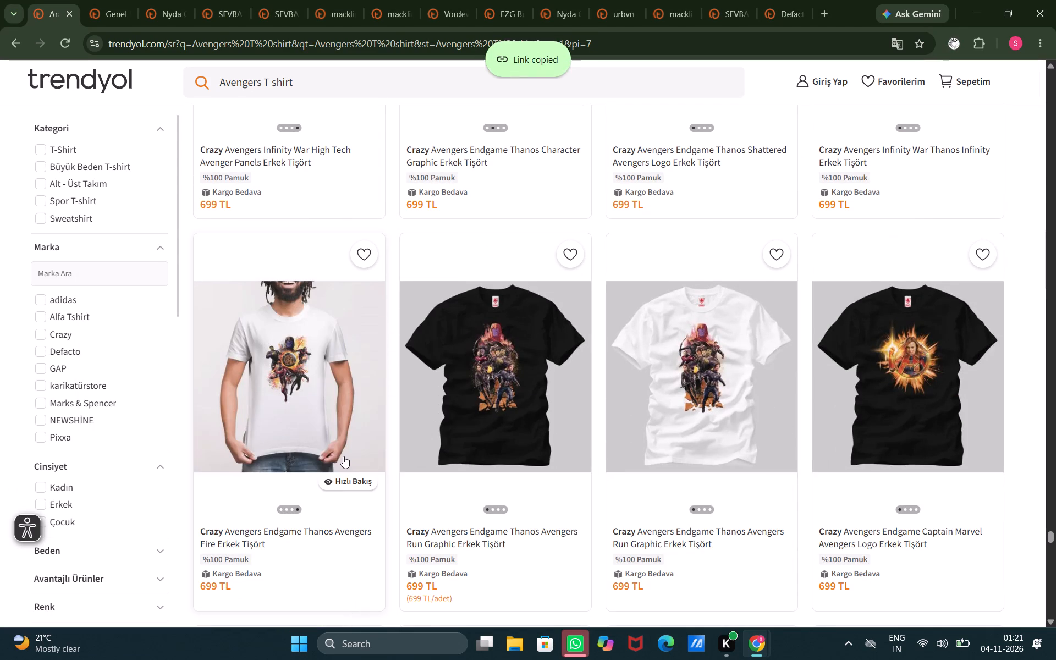
{"action": "key", "text": "alt+Tab"}
{"action": "key", "text": "ctrl+v"}
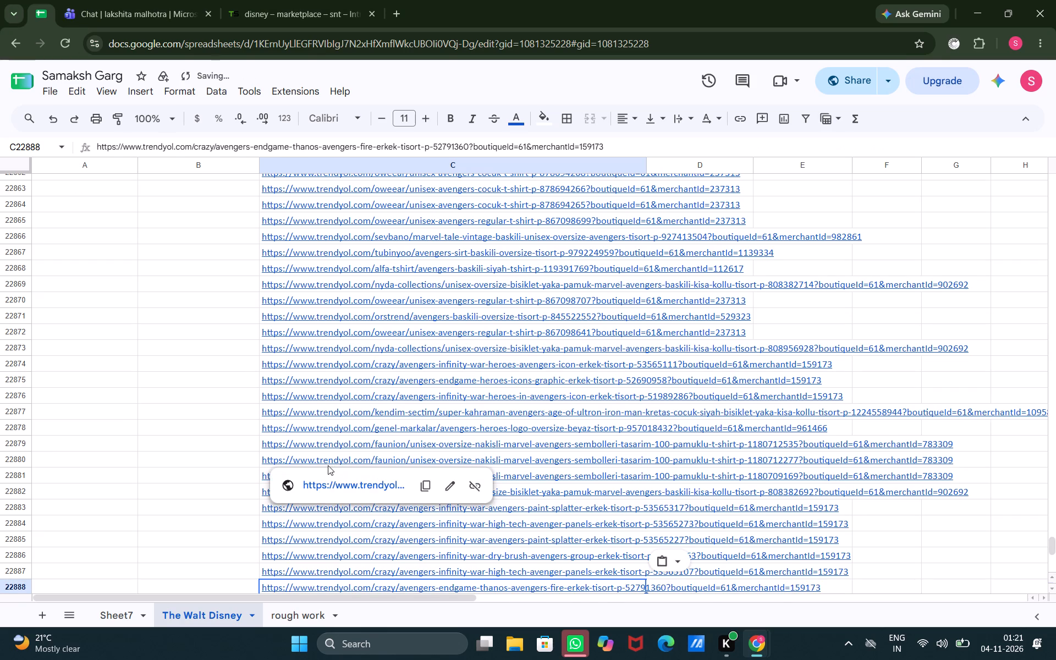
{"action": "key", "text": "Return"}
{"action": "key", "text": "Return"}
Copy the product link of the black Crazy Avengers Endgame Thanos Avengers Run Graphic T-shirt into cell C22889 of the sheet.
{"action": "key", "text": "alt+Tab"}
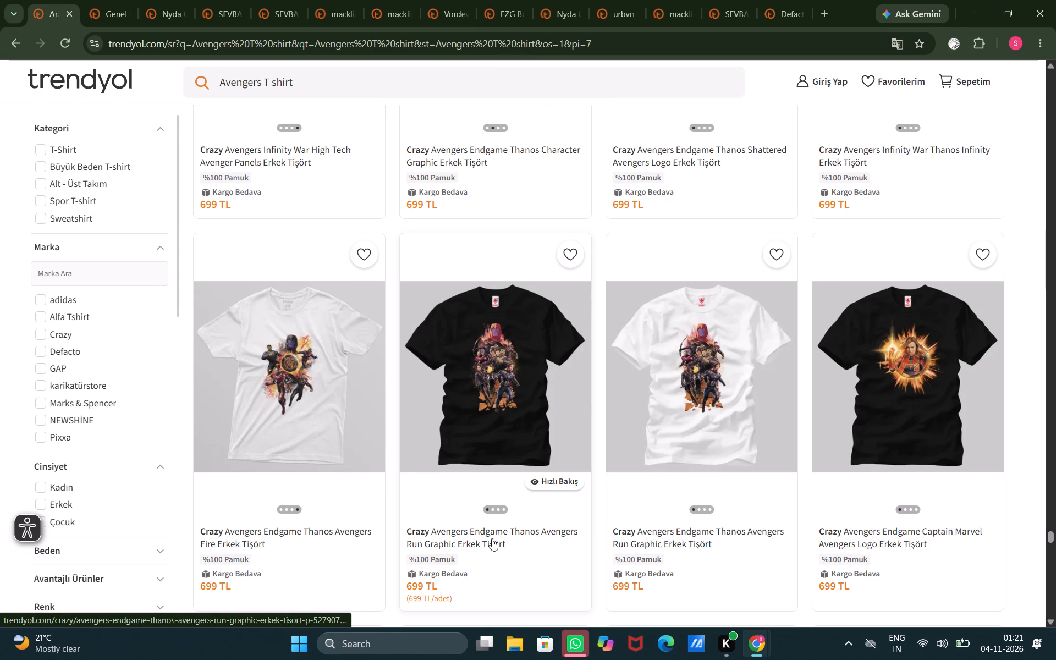
{"action": "right_click", "coordinate": [491, 538]}
{"action": "left_click", "coordinate": [556, 454]}
{"action": "key", "text": "alt+Tab"}
{"action": "key", "text": "ctrl+v"}
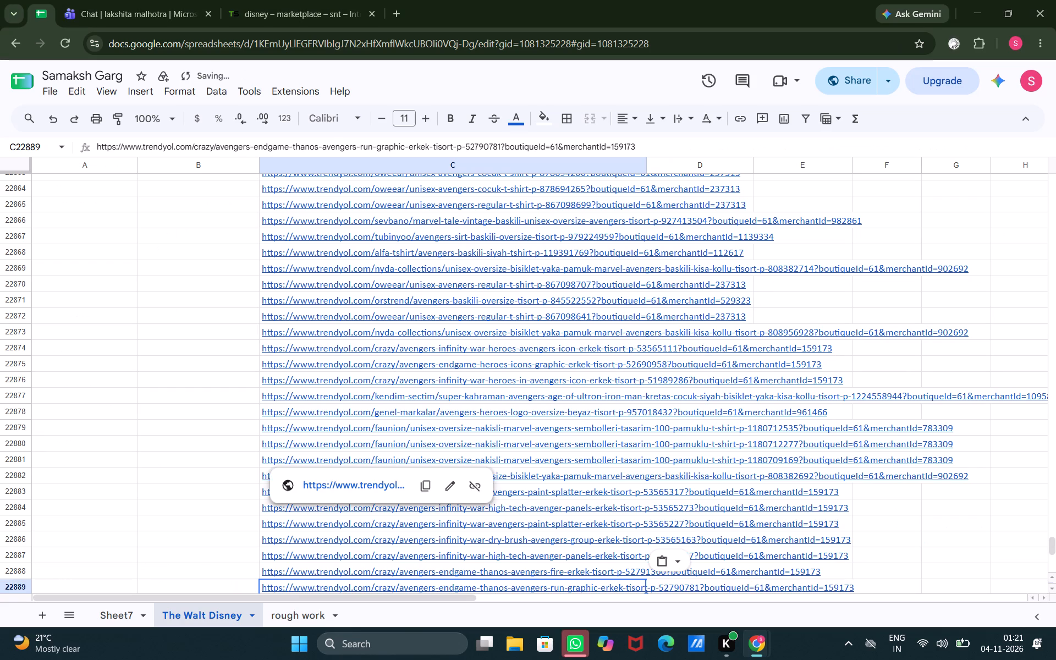
{"action": "key", "text": "Return"}
{"action": "key", "text": "Return"}
Copy the product link of the white Crazy Avengers Endgame Thanos Avengers Run Graphic T-shirt into cell C22890 of the sheet.
{"action": "key", "text": "alt+Tab"}
{"action": "right_click", "coordinate": [733, 532]}
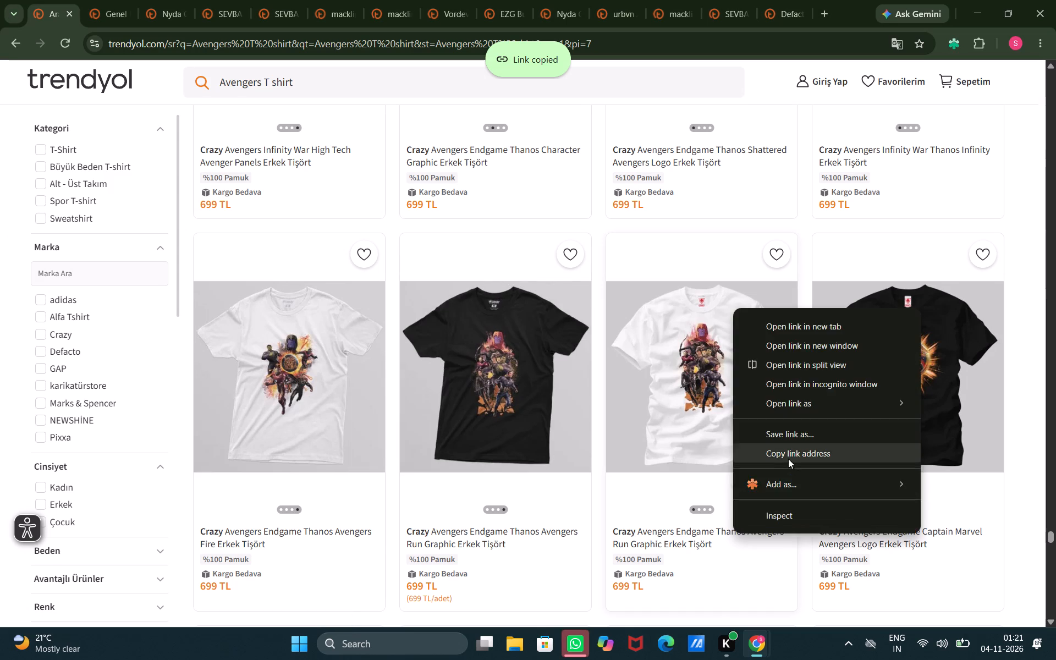
{"action": "left_click", "coordinate": [788, 459]}
{"action": "key", "text": "alt+Tab"}
{"action": "key", "text": "ctrl+v"}
{"action": "key", "text": "Return"}
{"action": "key", "text": "Return"}
Copy the product link of the white Crazy Avengers Endgame Group With Blue Logo T-shirt into cell C22891 of the sheet.
{"action": "key", "text": "alt+Tab"}
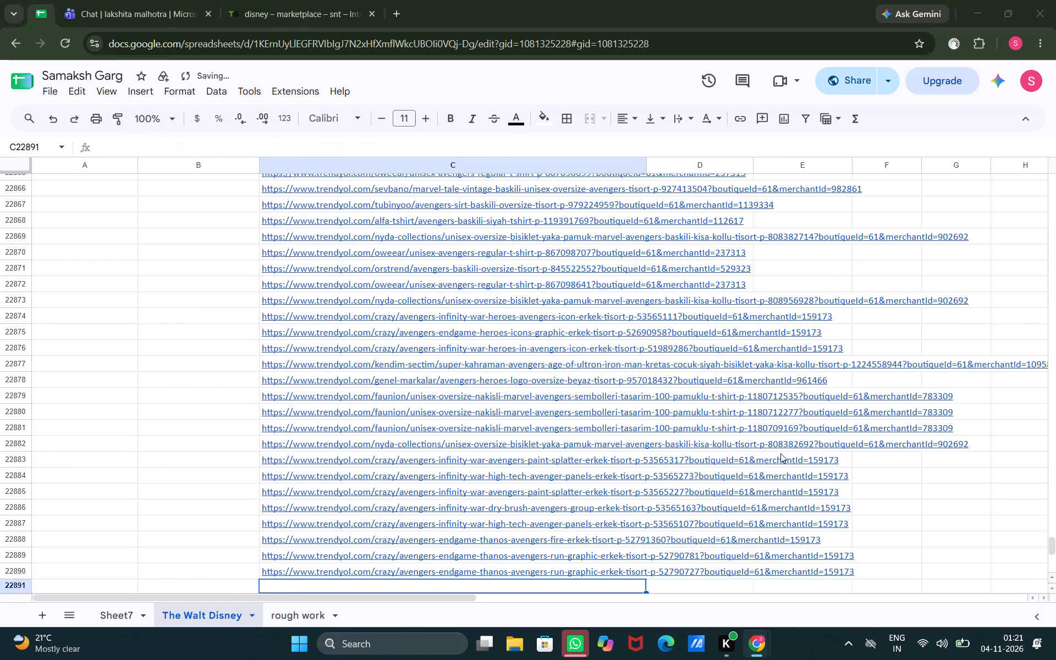
{"action": "scroll", "coordinate": [780, 453], "scroll_direction": "down", "scroll_amount": 7}
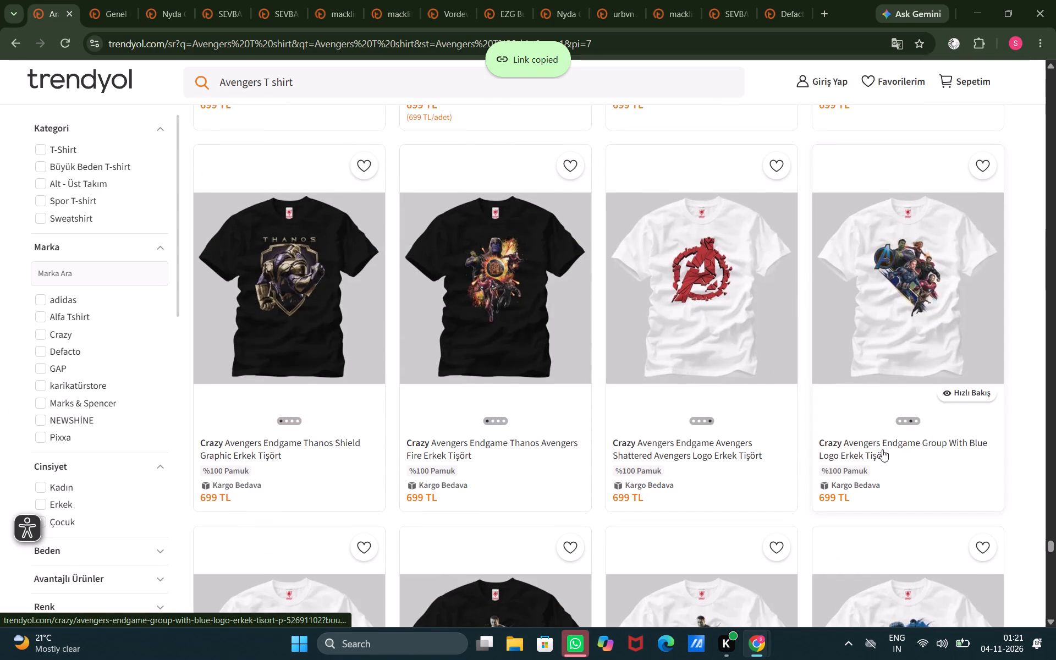
{"action": "right_click", "coordinate": [882, 449]}
{"action": "left_click", "coordinate": [809, 375]}
{"action": "key", "text": "alt+Tab"}
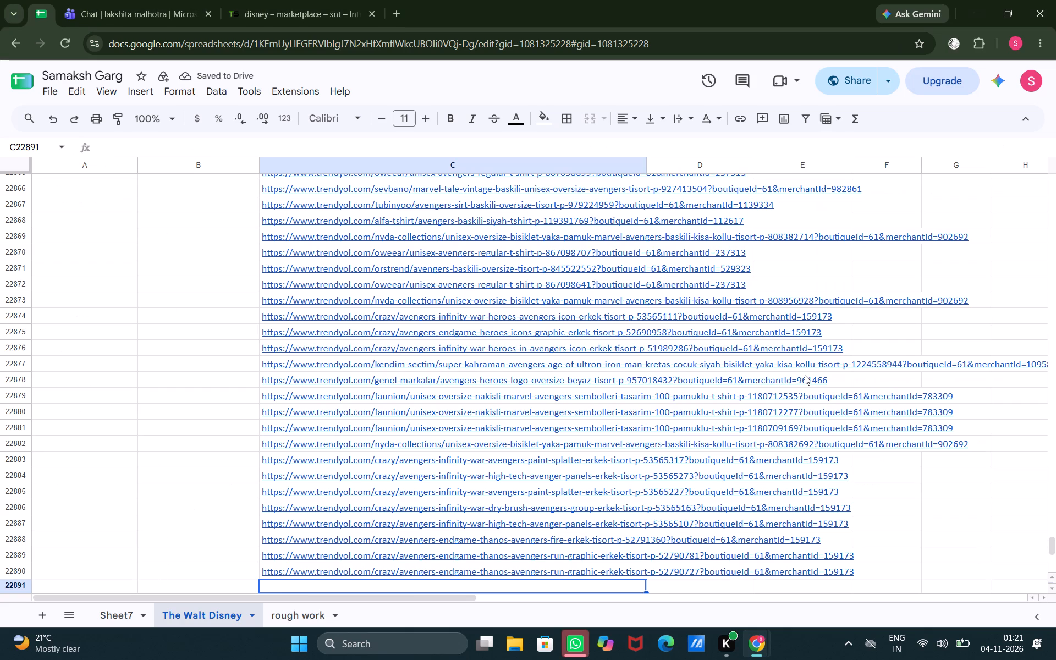
{"action": "key", "text": "ctrl+v"}
{"action": "key", "text": "Return"}
{"action": "key", "text": "Return"}
Copy the product link of the black Crazy Avengers Endgame Thanos Avengers Fire T-shirt into cell C22892 of the sheet.
{"action": "key", "text": "alt+Tab"}
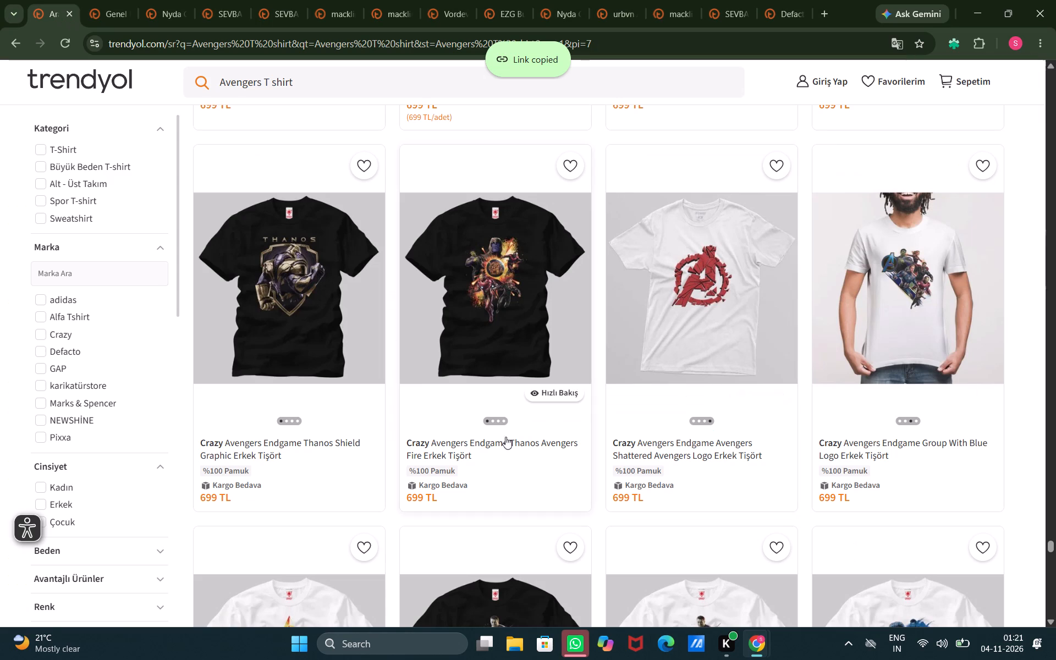
{"action": "right_click", "coordinate": [502, 442]}
{"action": "left_click", "coordinate": [563, 369]}
{"action": "key", "text": "alt+Tab"}
{"action": "key", "text": "ctrl+v"}
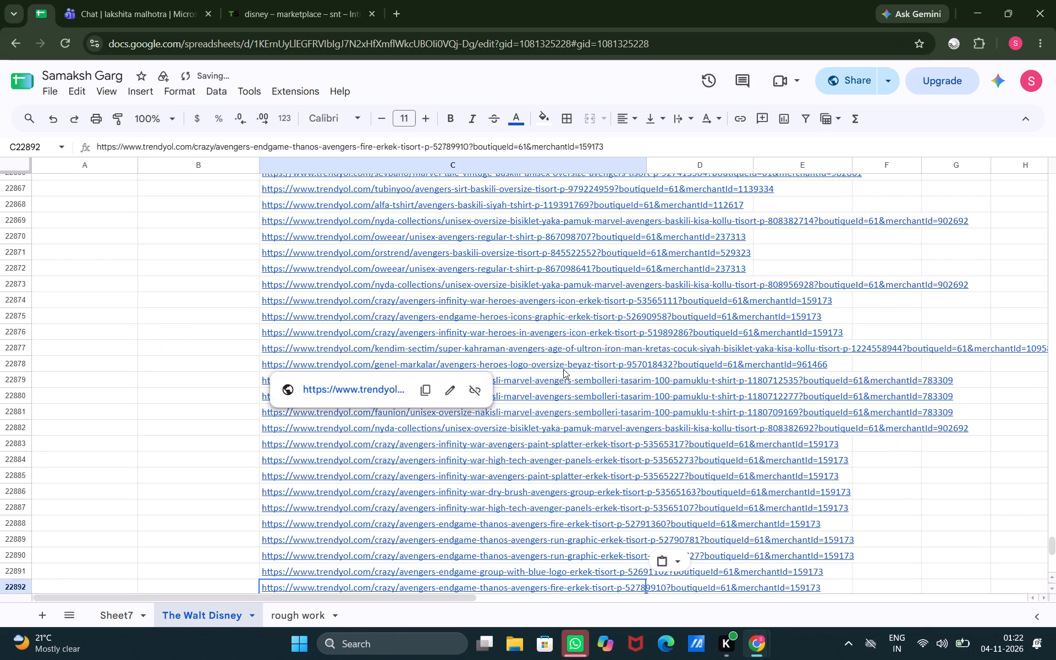
{"action": "key", "text": "Return"}
{"action": "key", "text": "Return"}
Copy the product link of the black Crazy Avengers Endgame Fight Of Our Lives T-shirt into cell C22893 of the sheet.
{"action": "key", "text": "alt+Tab"}
{"action": "scroll", "coordinate": [563, 369], "scroll_direction": "down", "scroll_amount": 5}
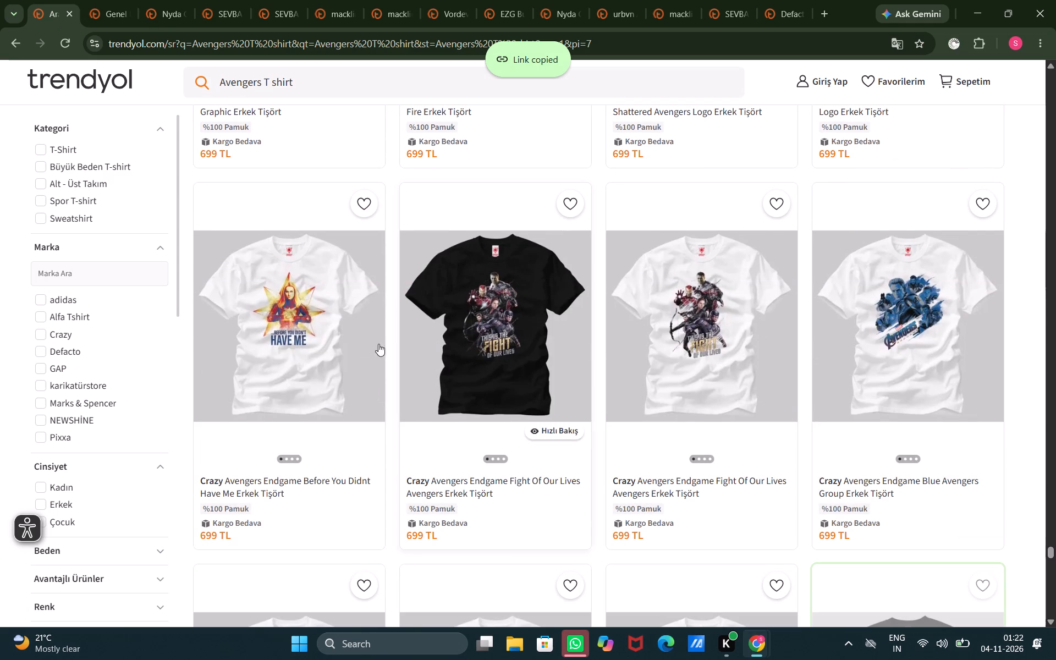
{"action": "right_click", "coordinate": [470, 485]}
{"action": "left_click", "coordinate": [521, 406]}
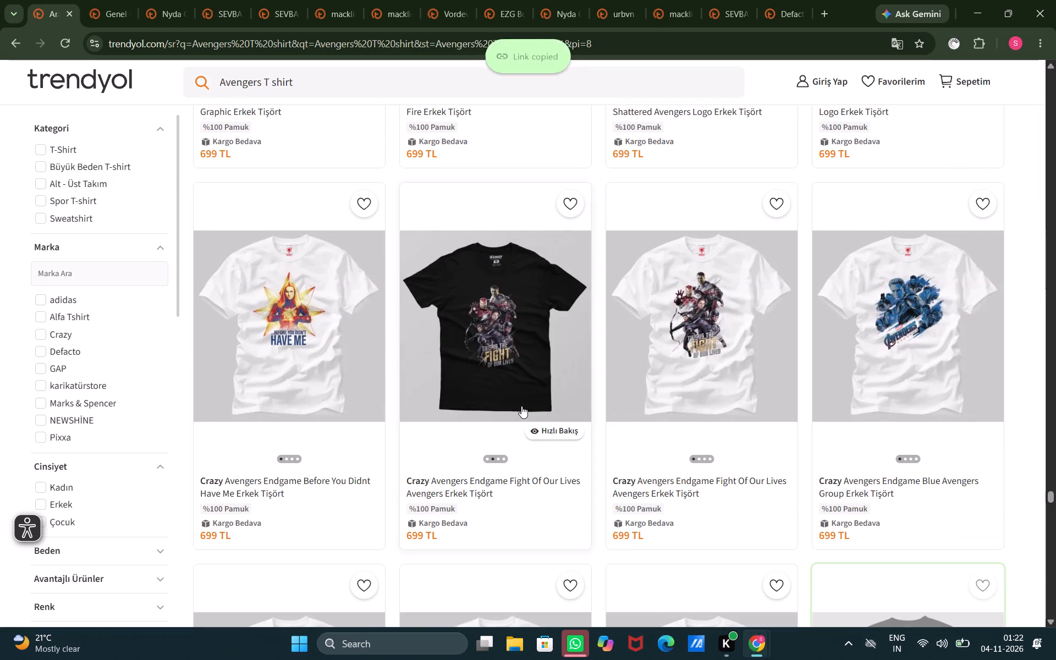
{"action": "key", "text": "alt+Tab"}
{"action": "key", "text": "ctrl+v"}
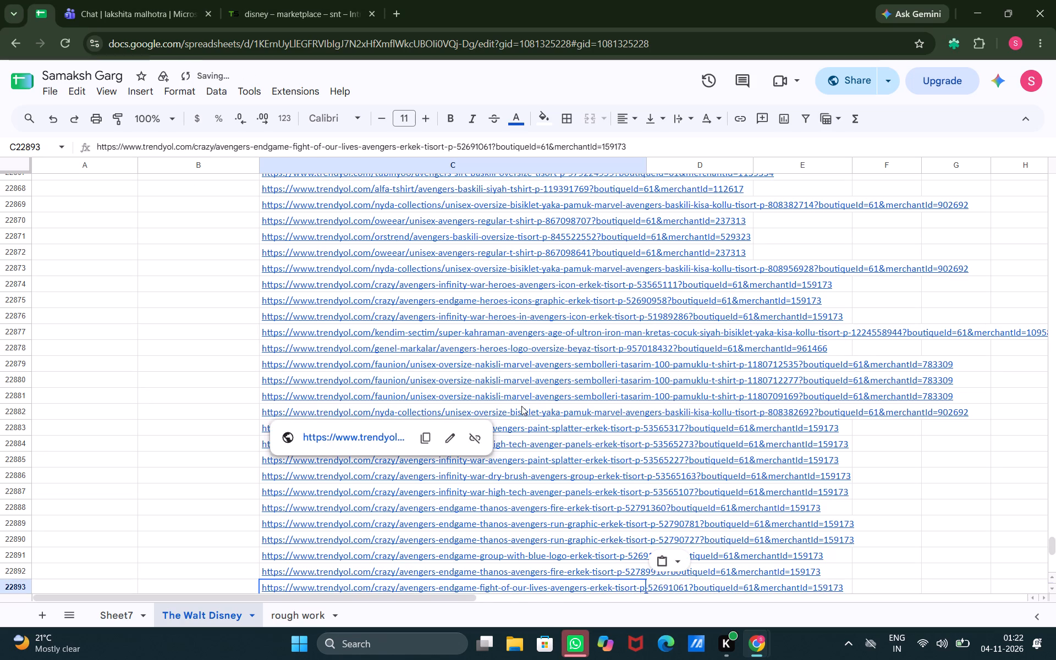
{"action": "key", "text": "Return"}
{"action": "key", "text": "Return"}
Copy the product link of the white Crazy Avengers Endgame Fight Of Our Lives T-shirt into cell C22894 of the sheet.
{"action": "key", "text": "alt+Tab"}
{"action": "right_click", "coordinate": [711, 475]}
{"action": "left_click", "coordinate": [809, 391]}
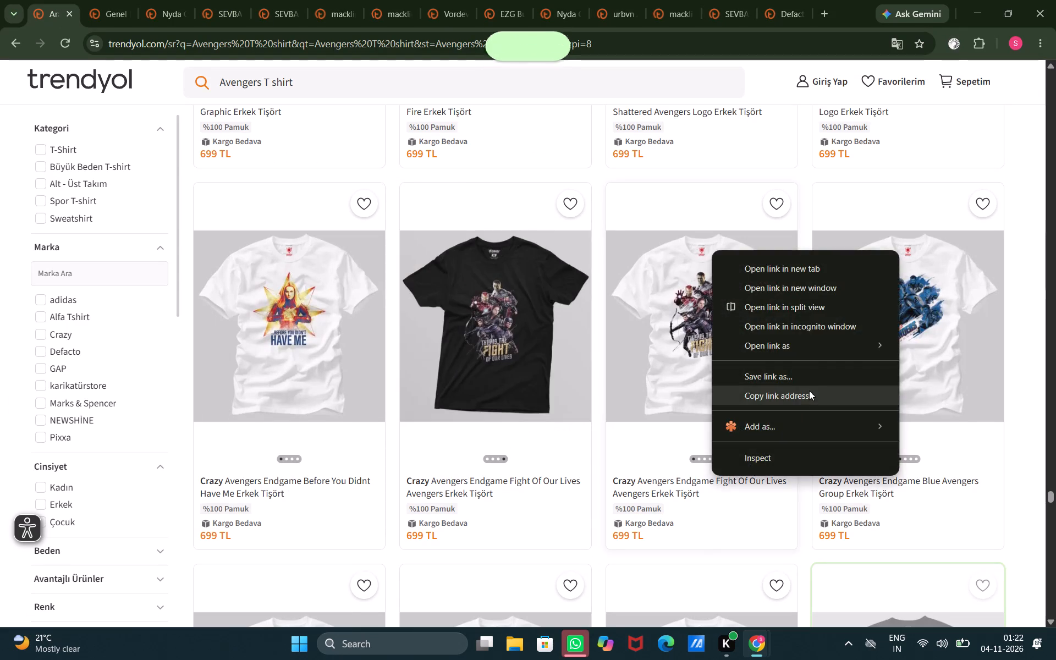
{"action": "key", "text": "alt+Tab"}
{"action": "key", "text": "ctrl+v"}
{"action": "key", "text": "Return"}
{"action": "key", "text": "Return"}
{"action": "key", "text": "alt+Tab"}
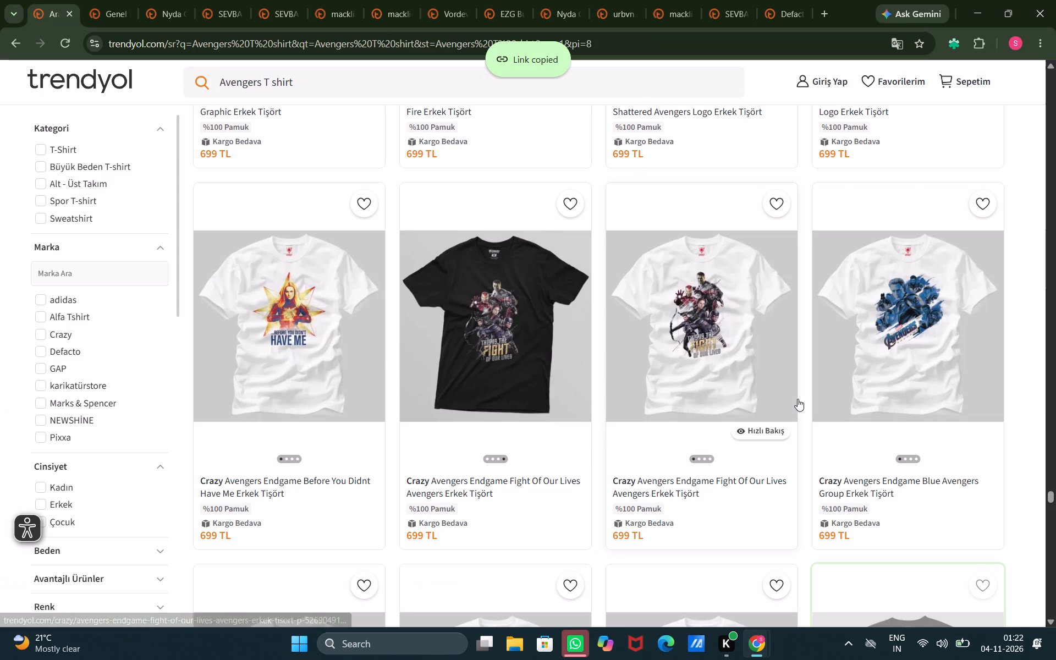
Check the white Crazy Avengers Endgame Blue Avengers Group T-shirt's page and copy its product link into cell C22895 of the sheet.
{"action": "double_click", "coordinate": [906, 358]}
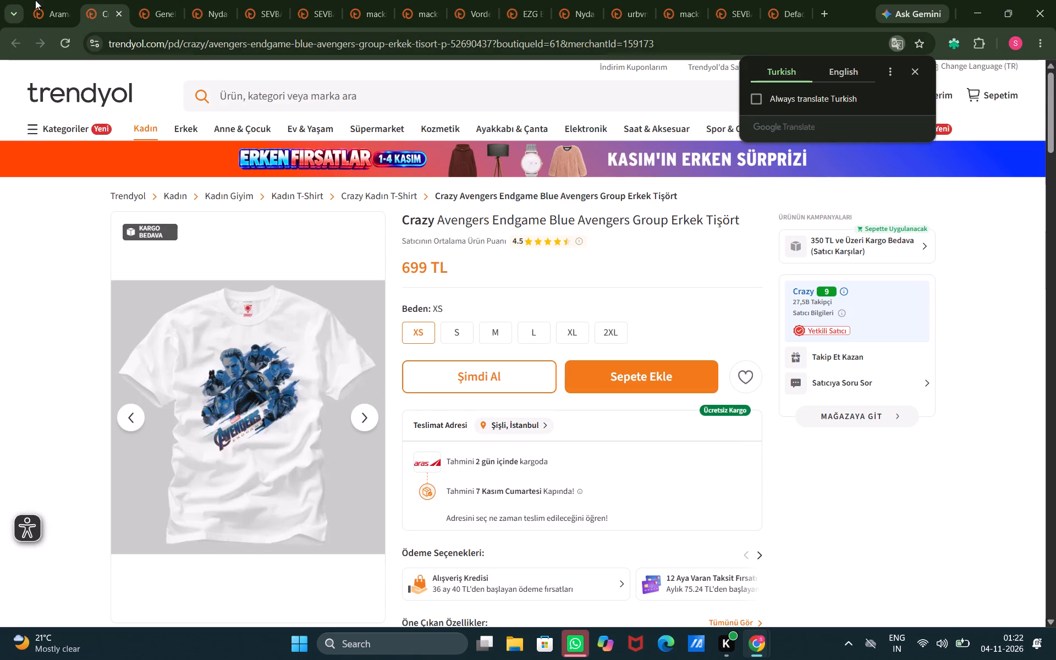
{"action": "left_click", "coordinate": [39, 0]}
{"action": "right_click", "coordinate": [920, 479]}
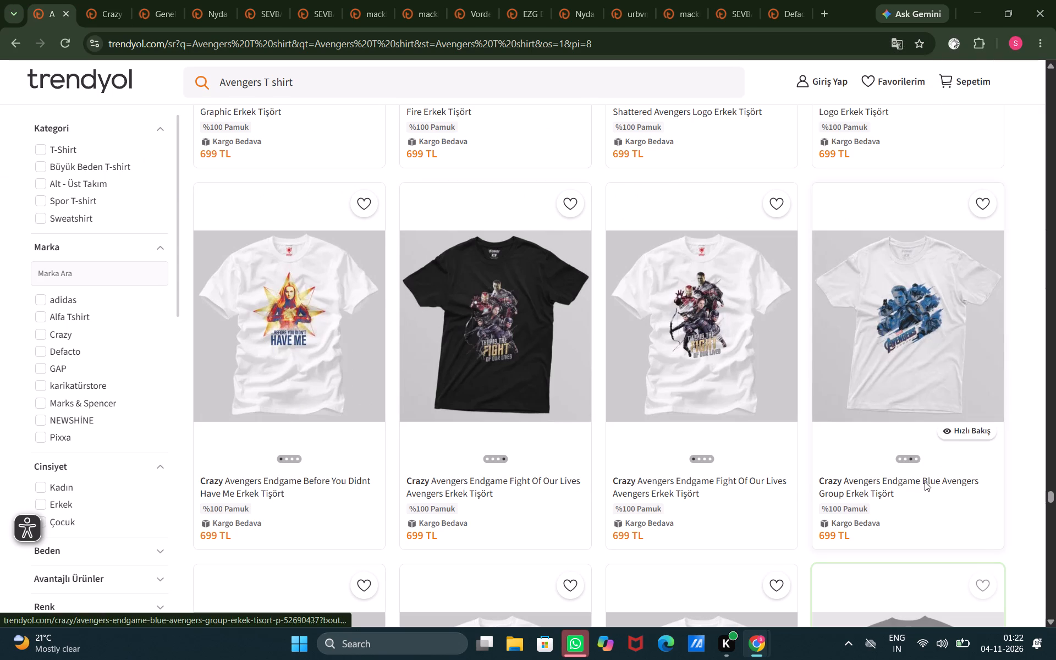
{"action": "left_click", "coordinate": [855, 408]}
{"action": "key", "text": "alt+Tab"}
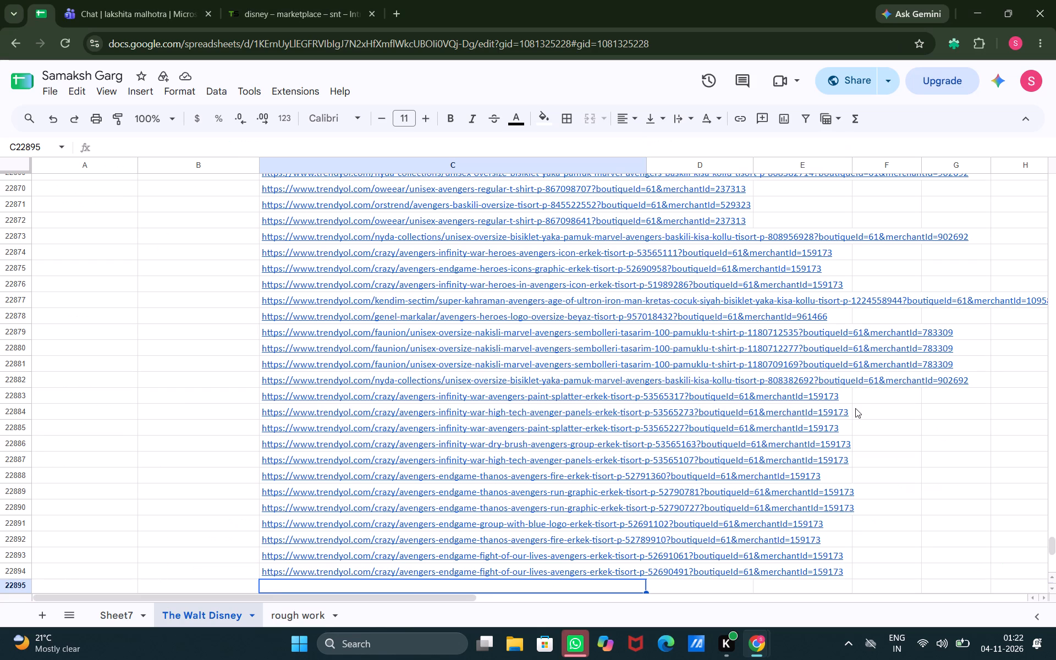
{"action": "key", "text": "ctrl+v"}
{"action": "key", "text": "Return"}
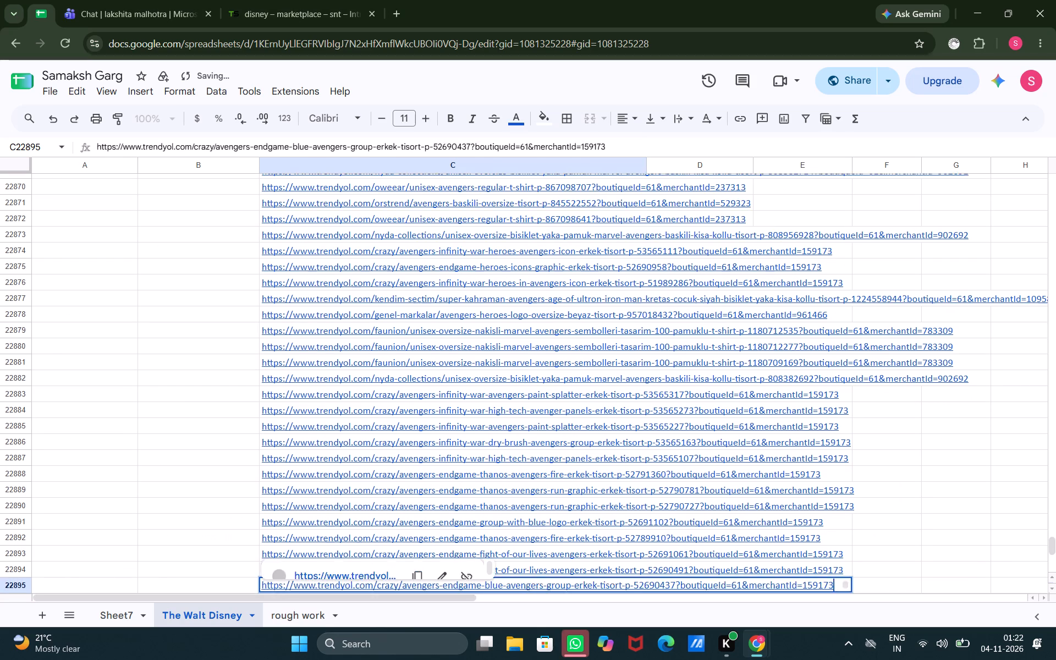
{"action": "key", "text": "Return"}
{"action": "key", "text": "alt+Tab"}
Copy the product link of the white Crazy Avengers Infinity War T-shirt into cell C22896 of the sheet.
{"action": "scroll", "coordinate": [828, 382], "scroll_direction": "down", "scroll_amount": 5}
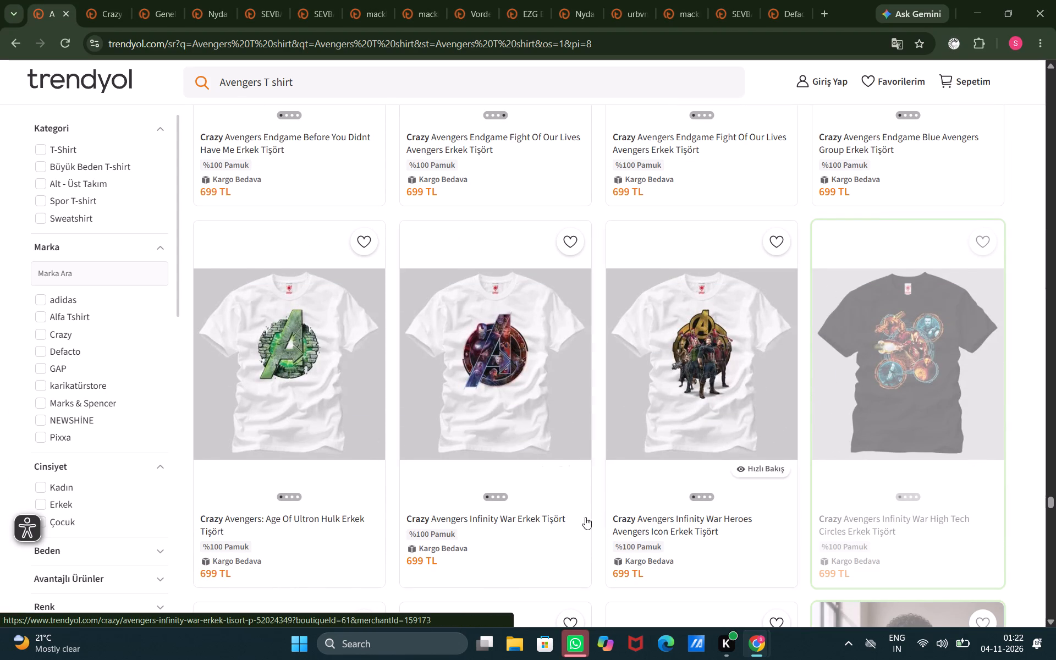
{"action": "right_click", "coordinate": [564, 519]}
{"action": "left_click", "coordinate": [631, 439]}
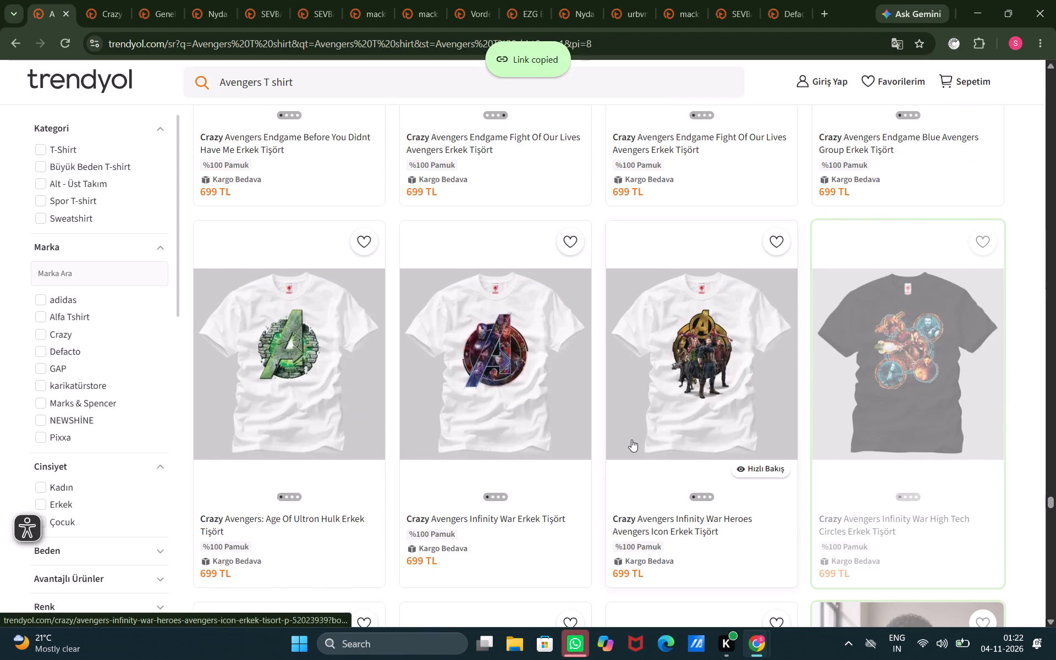
{"action": "key", "text": "alt+Tab"}
{"action": "key", "text": "ctrl+v"}
{"action": "key", "text": "Return"}
{"action": "key", "text": "Return"}
{"action": "key", "text": "alt+Tab"}
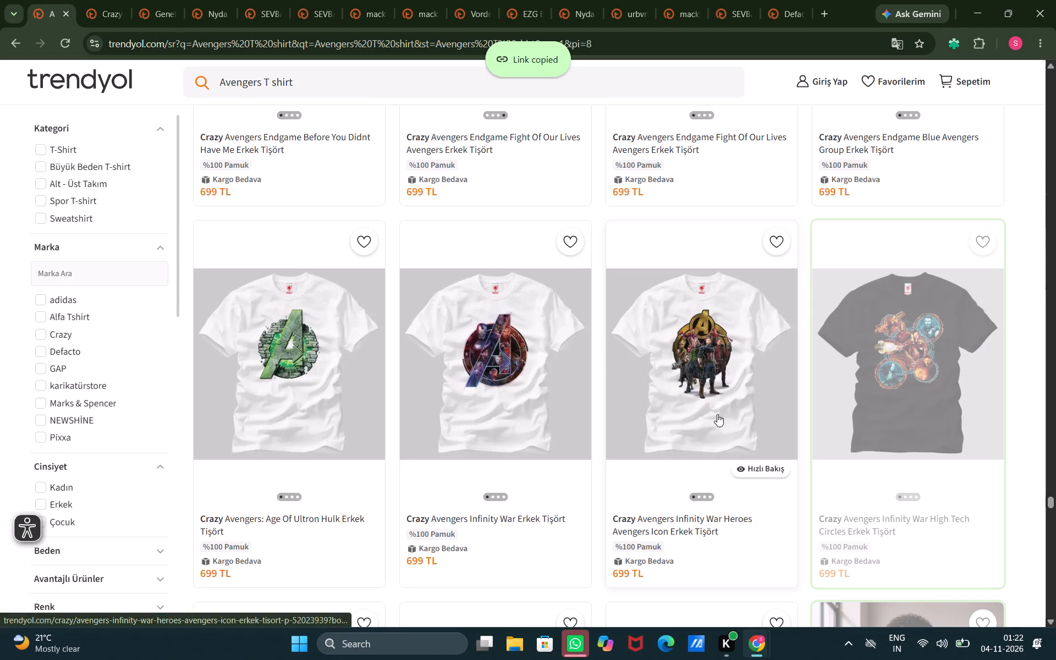
Copy the product link of the white Crazy Avengers Infinity War Heroes Avengers Icon T-shirt into cell C22897 of the sheet.
{"action": "right_click", "coordinate": [672, 526]}
{"action": "left_click", "coordinate": [735, 448]}
{"action": "key", "text": "alt+Tab"}
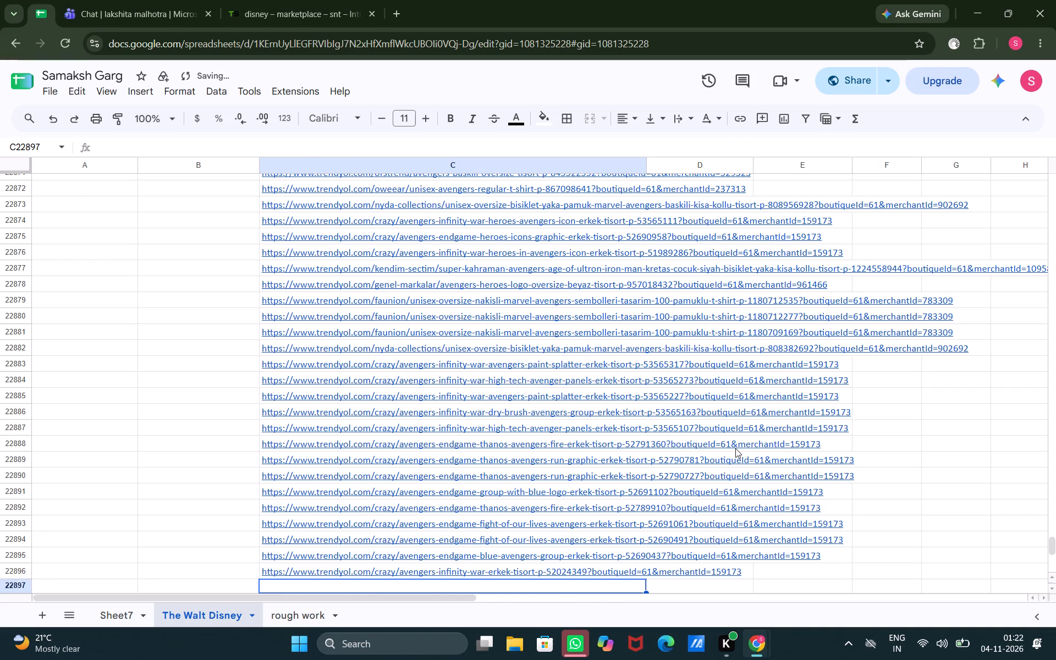
{"action": "key", "text": "ctrl+v"}
{"action": "key", "text": "Return"}
{"action": "key", "text": "Return"}
{"action": "key", "text": "alt+Tab"}
Copy the product link of the black Crazy Avengers Infinity War Avengers In Diamond T-shirt into cell C22898 of the sheet.
{"action": "scroll", "coordinate": [735, 448], "scroll_direction": "down", "scroll_amount": 5}
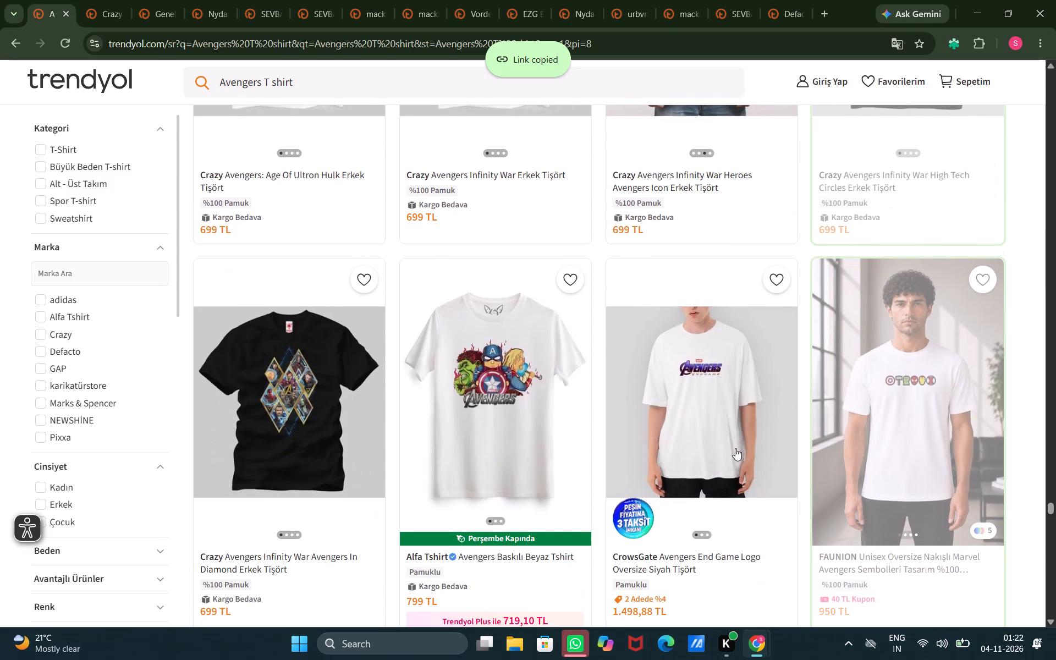
{"action": "scroll", "coordinate": [565, 405], "scroll_direction": "down", "scroll_amount": 2}
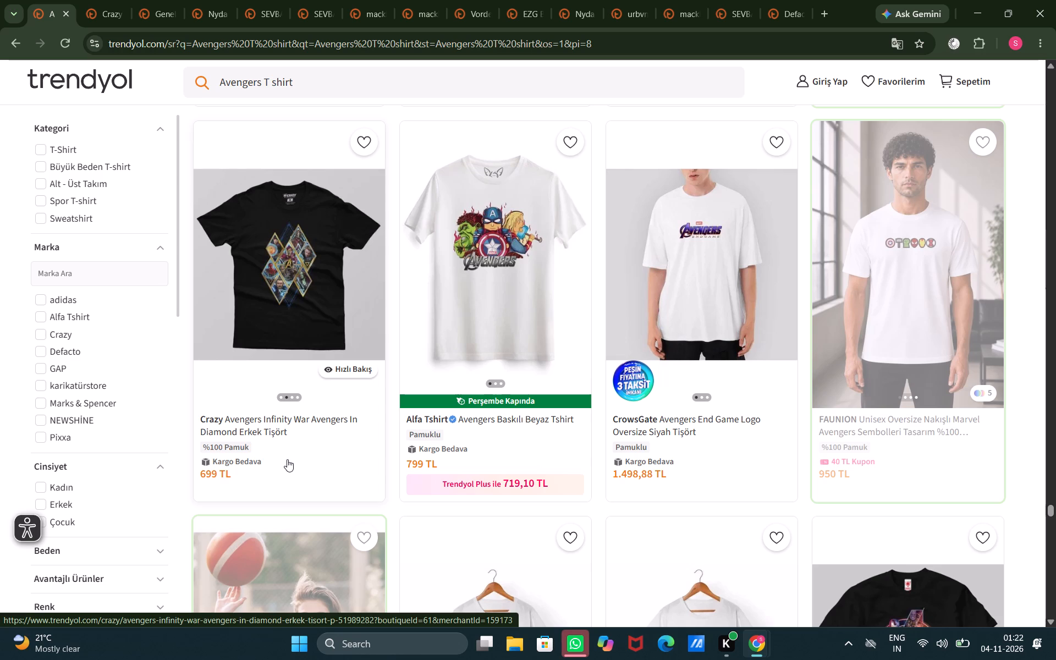
{"action": "right_click", "coordinate": [280, 430]}
{"action": "left_click", "coordinate": [347, 344]}
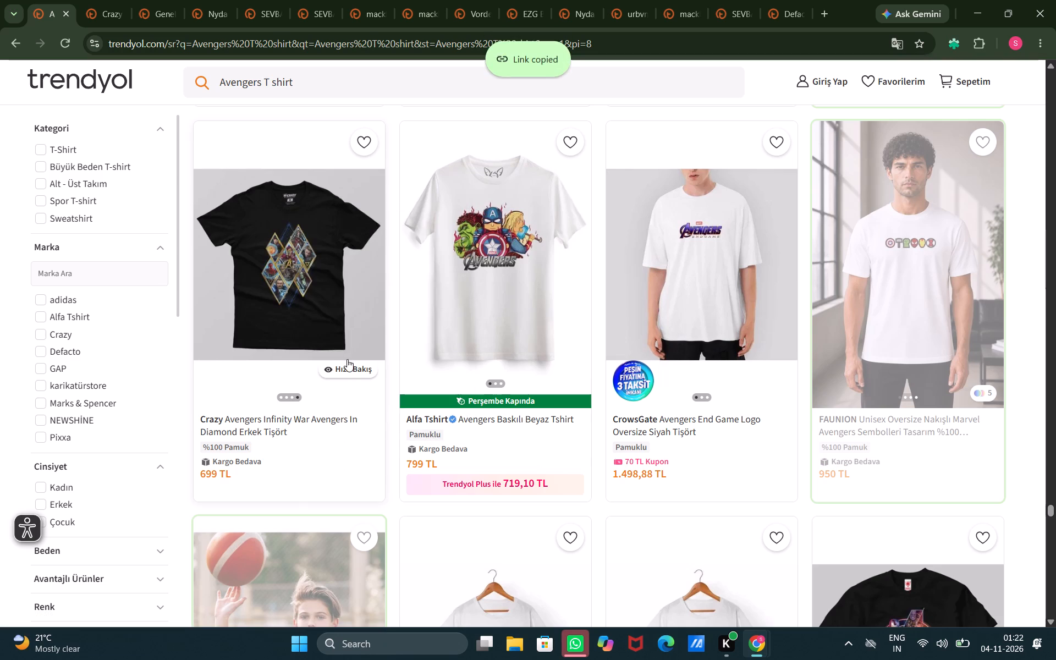
{"action": "key", "text": "alt+Tab"}
{"action": "key", "text": "ctrl+v"}
{"action": "key", "text": "Return"}
{"action": "key", "text": "Return"}
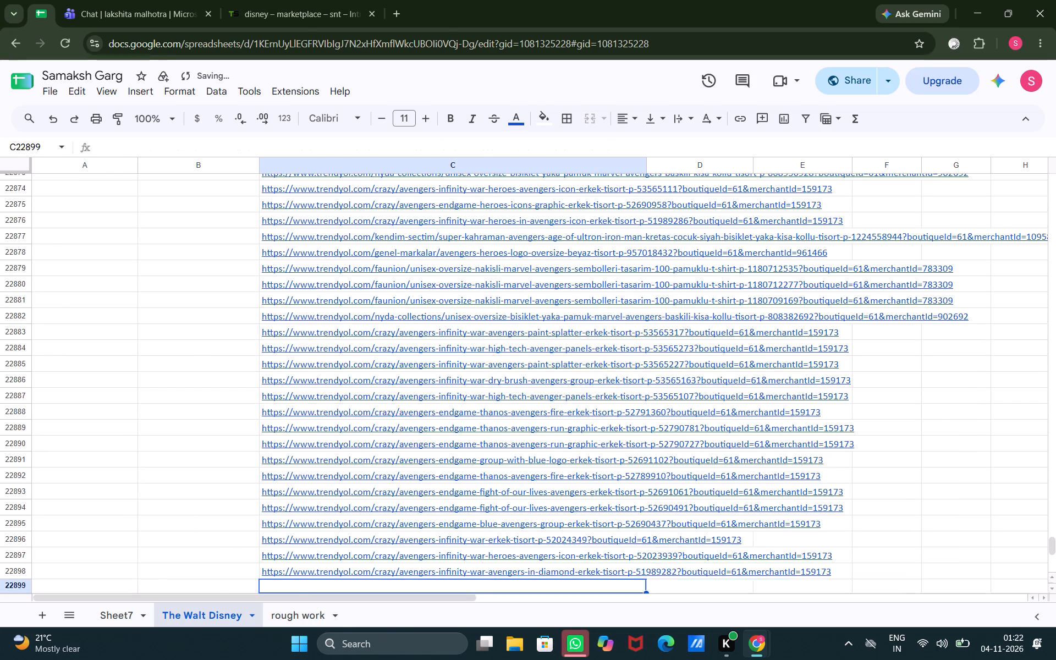
{"action": "key", "text": "alt+Tab"}
Open the Alfa Tshirt Avengers Baskılı Beyaz Tshirt product page to examine it, and return to the search results.
{"action": "left_click", "coordinate": [507, 295]}
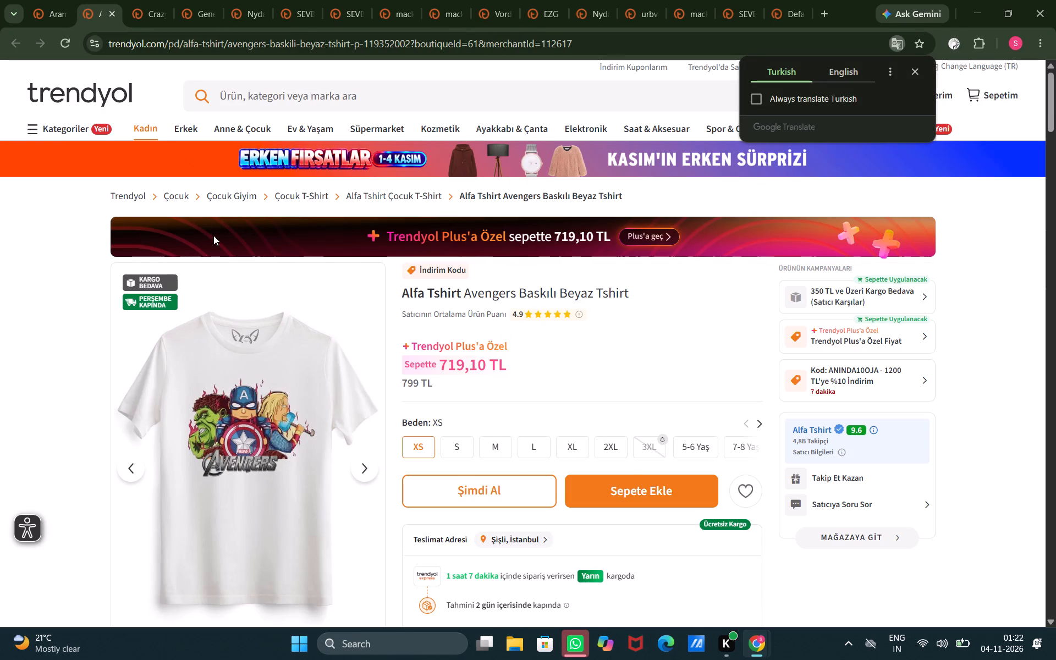
{"action": "left_click", "coordinate": [61, 16]}
Check the Alfa Tshirt Unisex Beyaz The Avengers T-shirt's page and copy its product link into cell C22899 of the sheet.
{"action": "scroll", "coordinate": [710, 269], "scroll_direction": "down", "scroll_amount": 4}
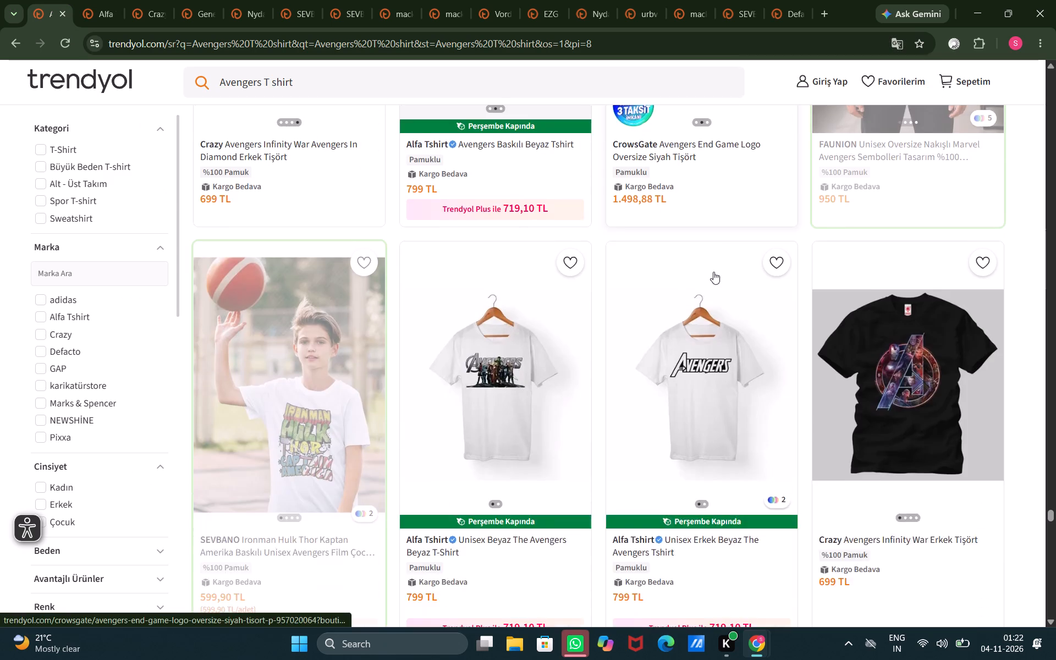
{"action": "scroll", "coordinate": [704, 285], "scroll_direction": "down", "scroll_amount": 2}
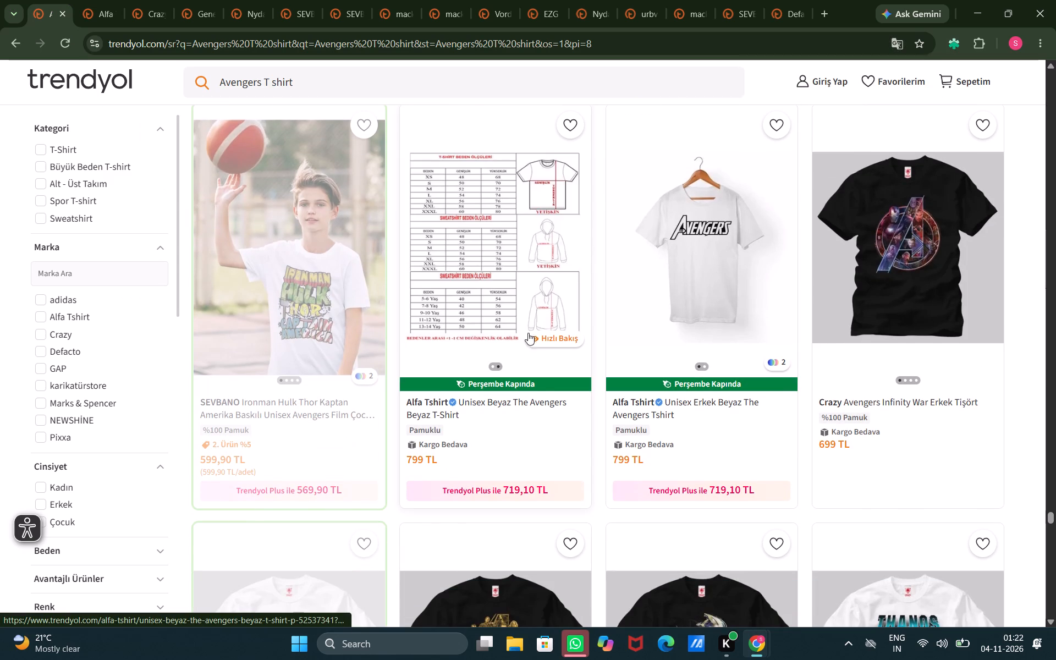
{"action": "left_click", "coordinate": [510, 267]}
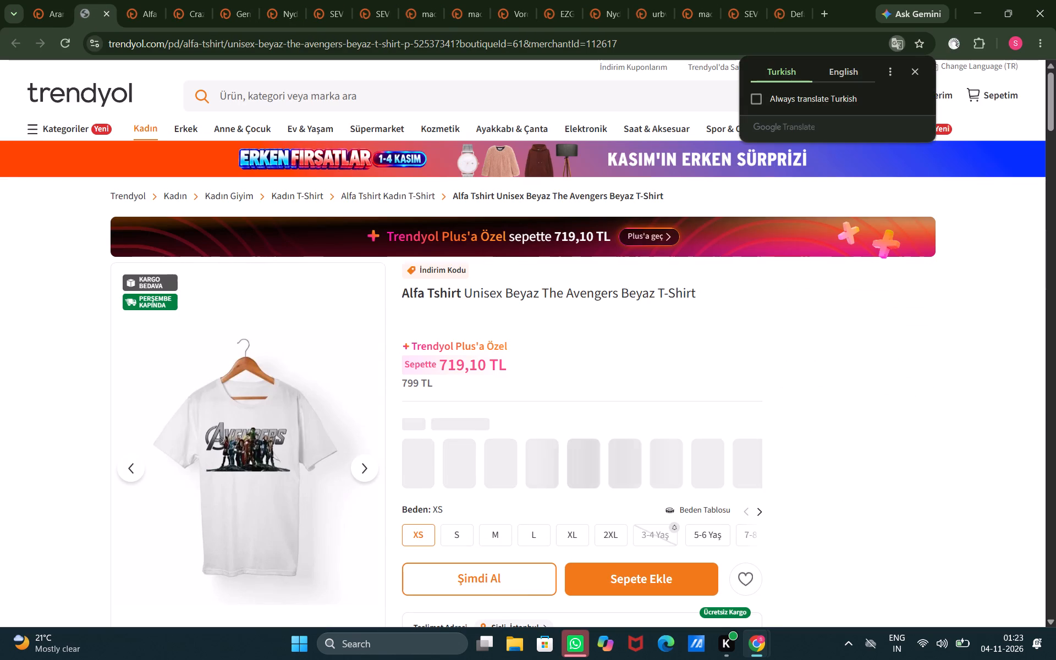
{"action": "left_click", "coordinate": [54, 12]}
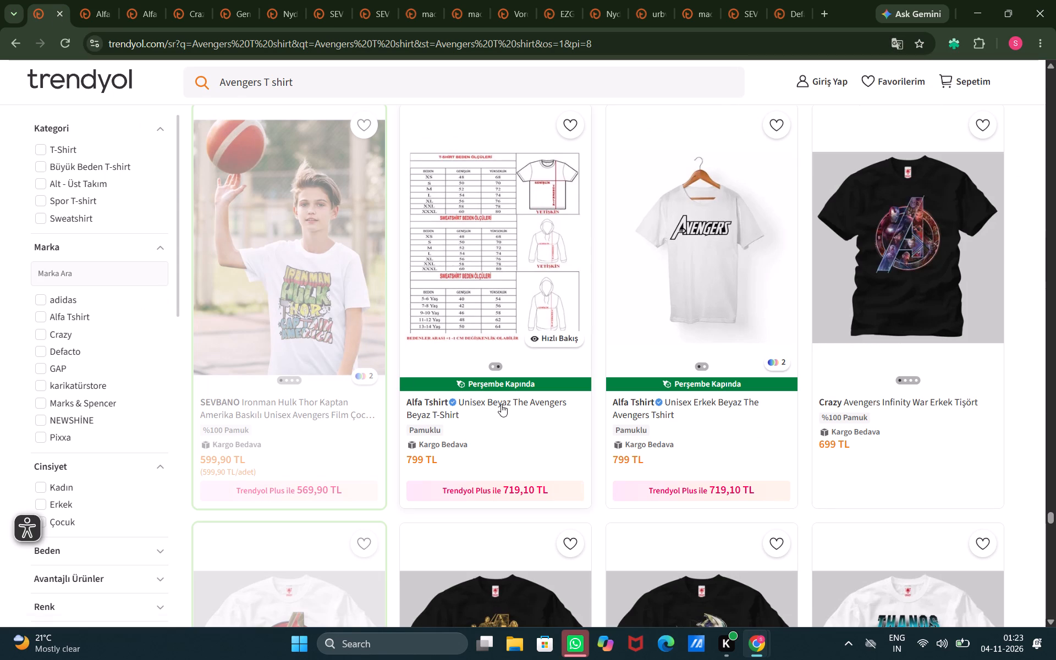
{"action": "right_click", "coordinate": [501, 404]}
{"action": "left_click", "coordinate": [544, 331]}
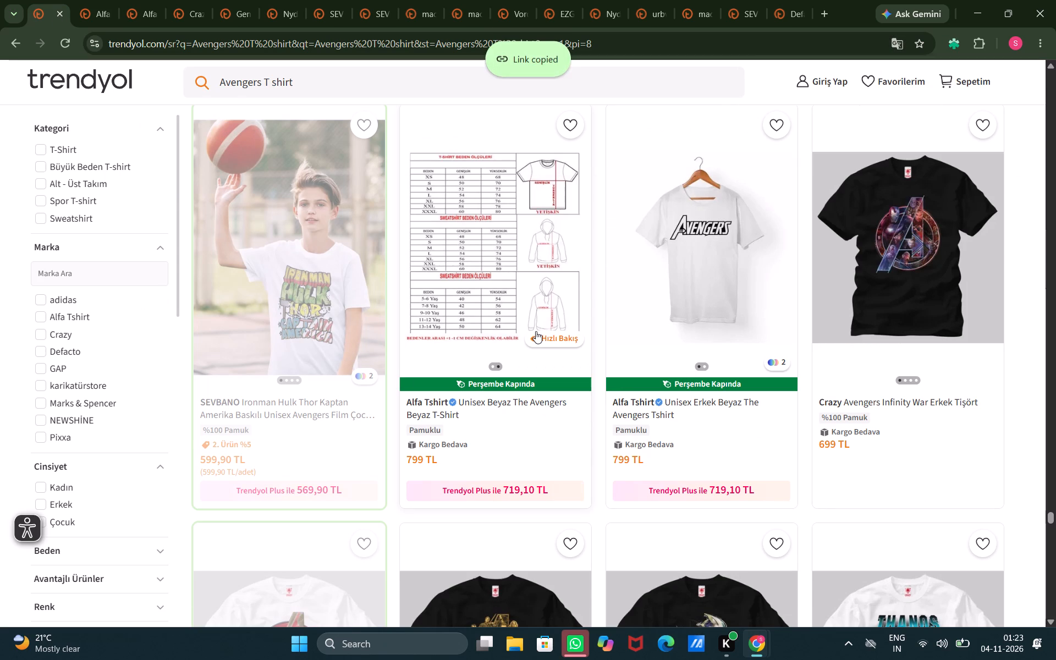
{"action": "key", "text": "alt+Tab"}
{"action": "key", "text": "ctrl+v"}
{"action": "key", "text": "Return"}
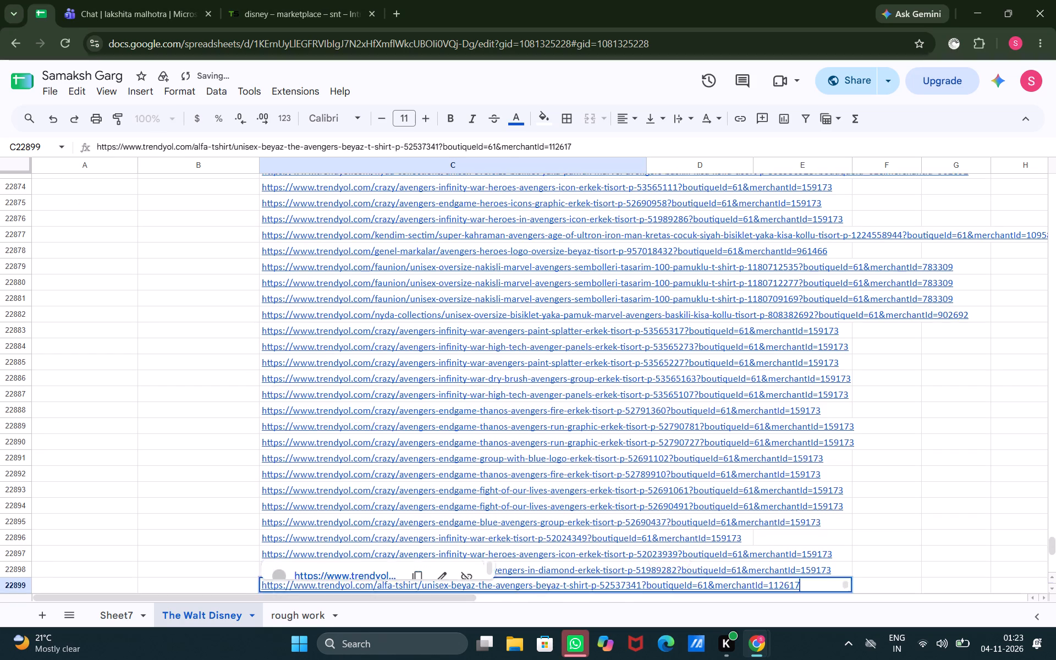
{"action": "key", "text": "Return"}
{"action": "key", "text": "alt+Tab"}
Copy the product link of the black Crazy Avengers Infinity War T-shirt into cell C22900 of the sheet.
{"action": "right_click", "coordinate": [870, 399]}
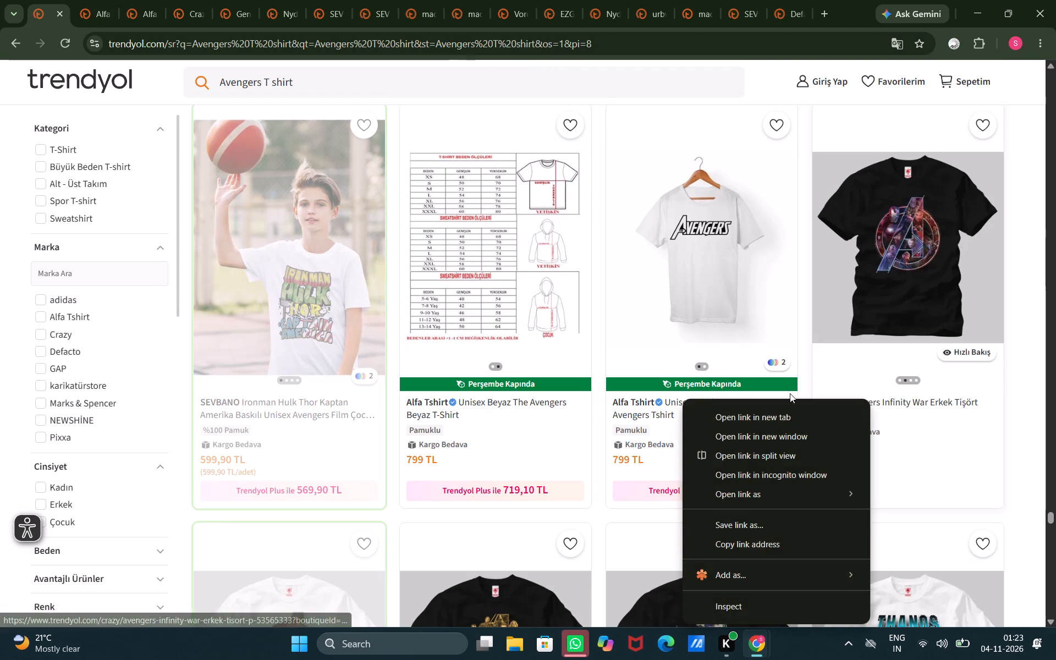
{"action": "left_click", "coordinate": [771, 544]}
{"action": "key", "text": "alt+Tab"}
{"action": "key", "text": "ctrl+v"}
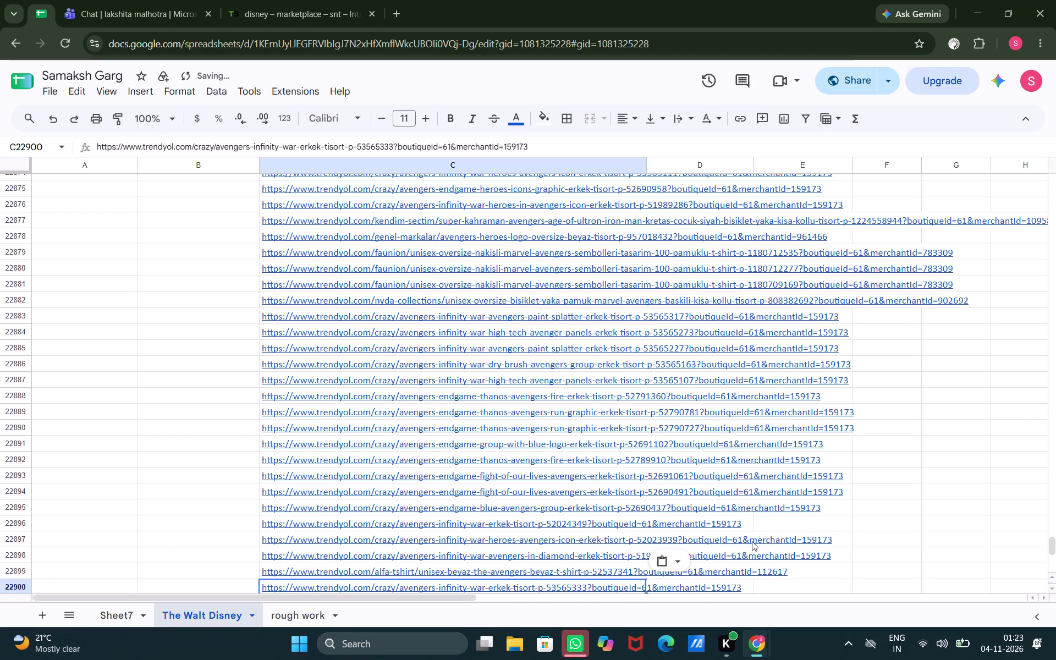
{"action": "key", "text": "Return"}
{"action": "key", "text": "Return"}
{"action": "key", "text": "alt+Tab"}
Copy the product link of the black Crazy Avengers Infinity War Heroes In Avengers Icon T-shirt into cell C22901 of the sheet.
{"action": "scroll", "coordinate": [752, 541], "scroll_direction": "down", "scroll_amount": 5}
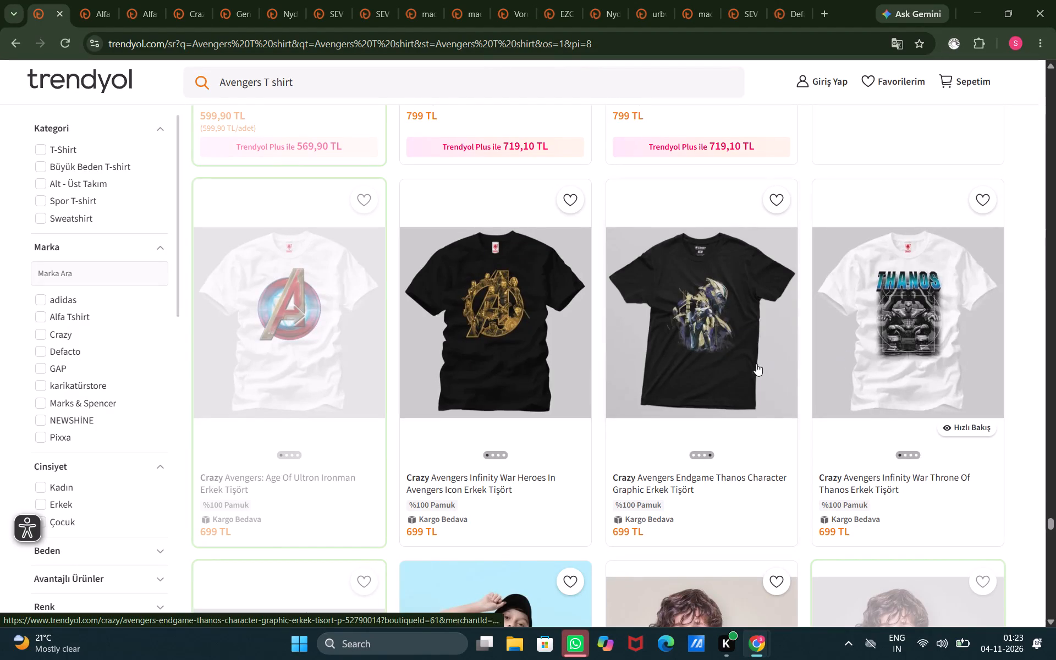
{"action": "right_click", "coordinate": [510, 478]}
{"action": "left_click", "coordinate": [621, 402]}
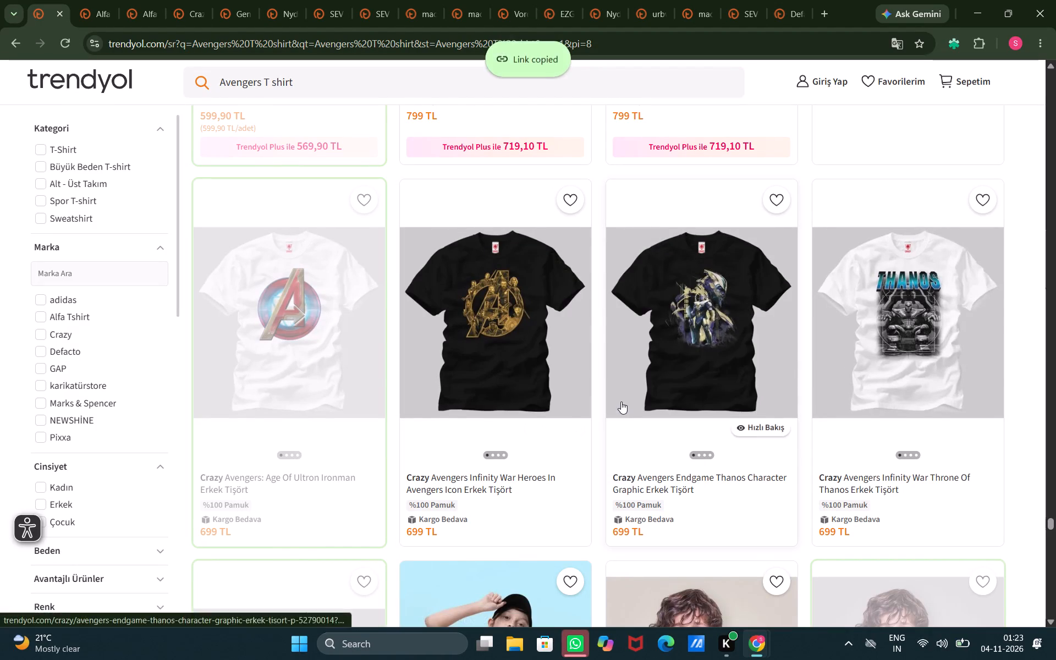
{"action": "key", "text": "alt+Tab"}
{"action": "key", "text": "ctrl+v"}
{"action": "key", "text": "Return"}
{"action": "key", "text": "Return"}
{"action": "key", "text": "alt+Tab"}
Copy the product link of the black Crazy Avengers Assemble Symbol Logo Oversize T-shirt into cell C22902 of the sheet.
{"action": "scroll", "coordinate": [628, 410], "scroll_direction": "down", "scroll_amount": 4}
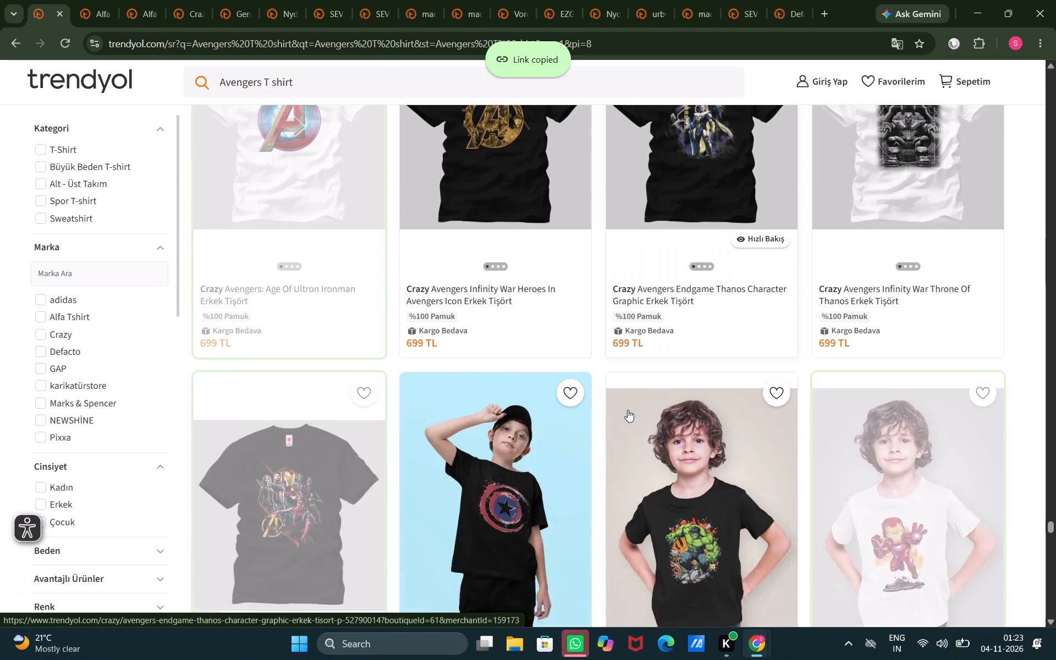
{"action": "scroll", "coordinate": [709, 381], "scroll_direction": "down", "scroll_amount": 2}
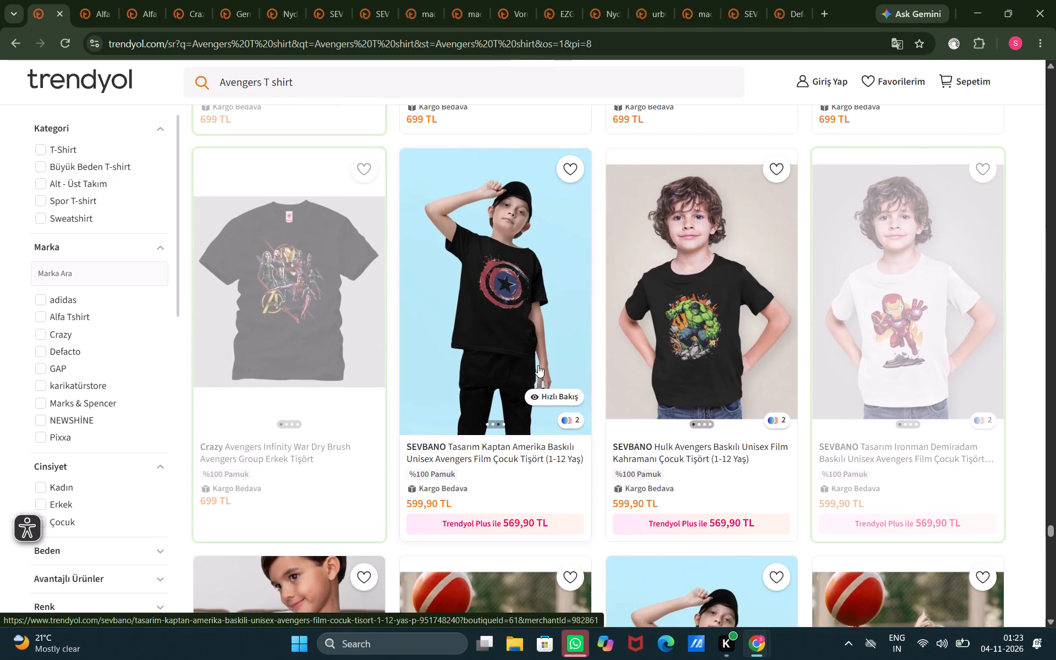
{"action": "scroll", "coordinate": [538, 365], "scroll_direction": "down", "scroll_amount": 4}
{"action": "scroll", "coordinate": [360, 388], "scroll_direction": "down", "scroll_amount": 2}
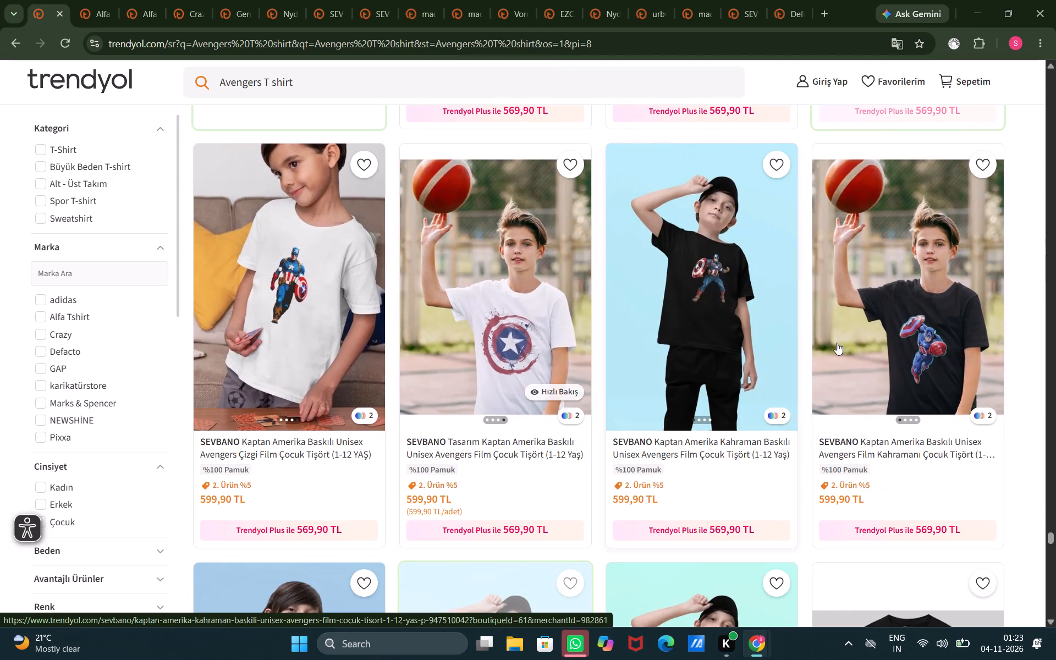
{"action": "scroll", "coordinate": [891, 337], "scroll_direction": "down", "scroll_amount": 5}
{"action": "right_click", "coordinate": [885, 525]}
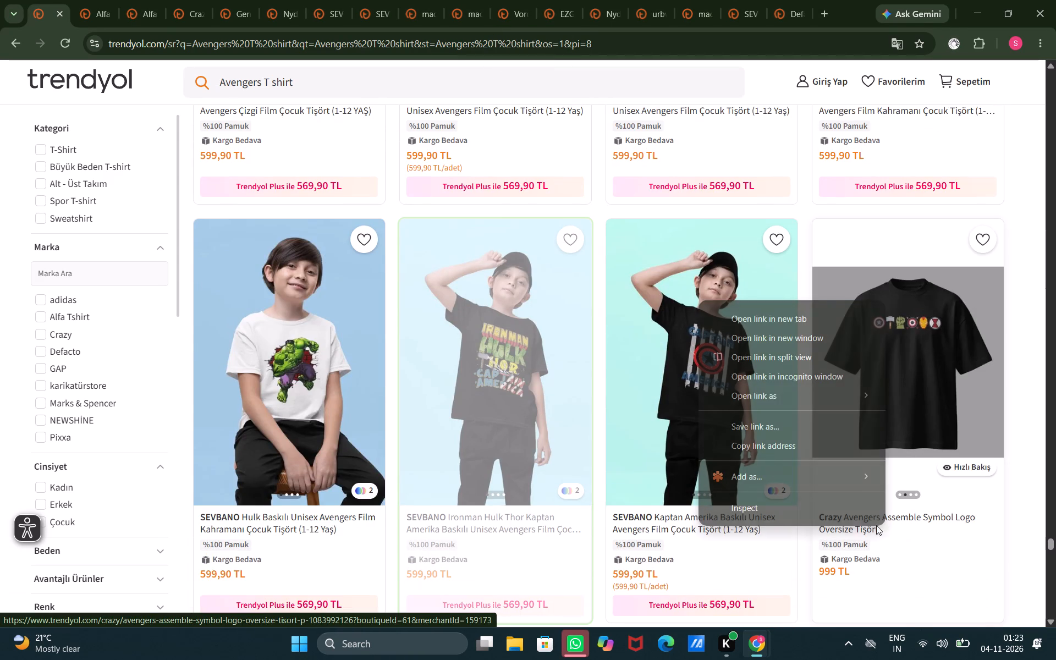
{"action": "left_click", "coordinate": [789, 441]}
{"action": "key", "text": "alt+Tab"}
{"action": "key", "text": "ctrl+v"}
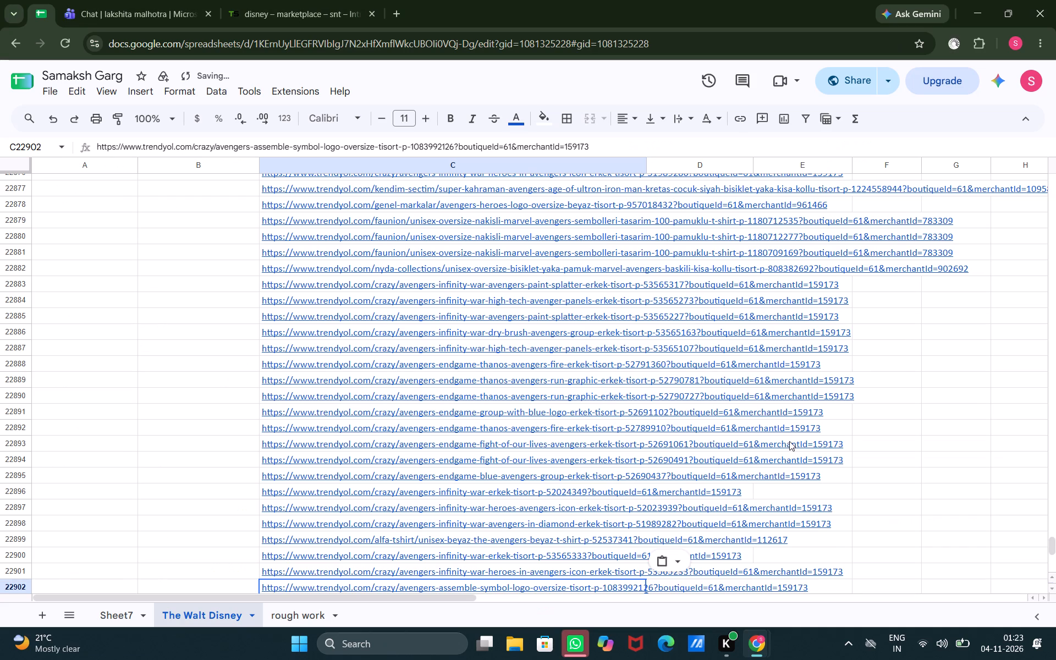
{"action": "key", "text": "Return"}
{"action": "key", "text": "Return"}
{"action": "key", "text": "alt+Tab"}
Copy the product link of the black Crazy Avengers Grayscale T-shirt into cell C22903 of the sheet.
{"action": "scroll", "coordinate": [789, 441], "scroll_direction": "down", "scroll_amount": 5}
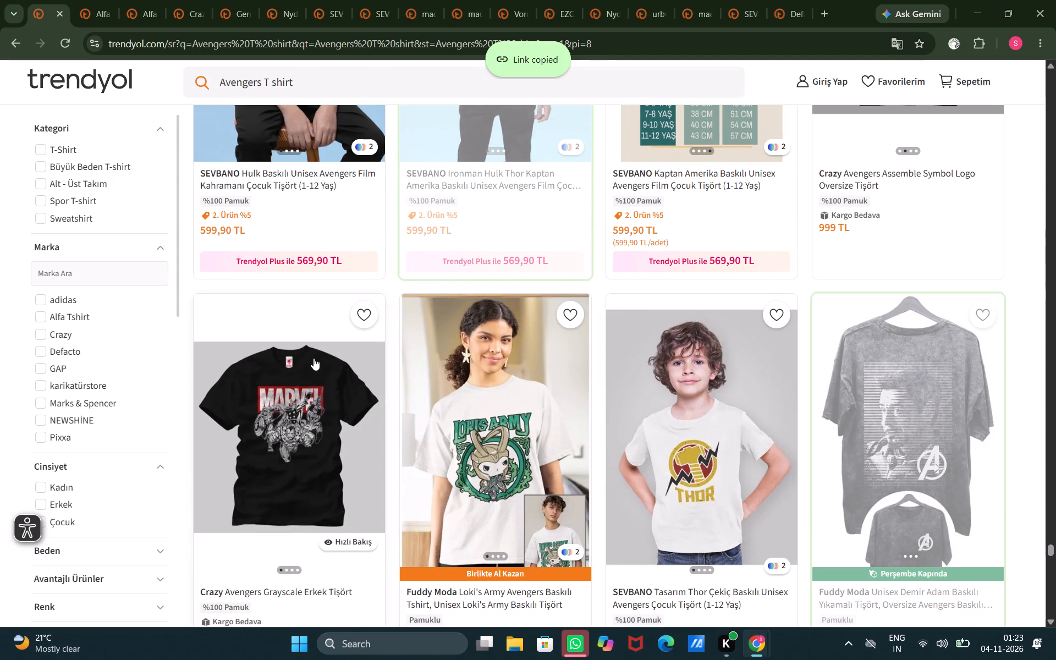
{"action": "scroll", "coordinate": [312, 364], "scroll_direction": "down", "scroll_amount": 2}
{"action": "right_click", "coordinate": [315, 456]}
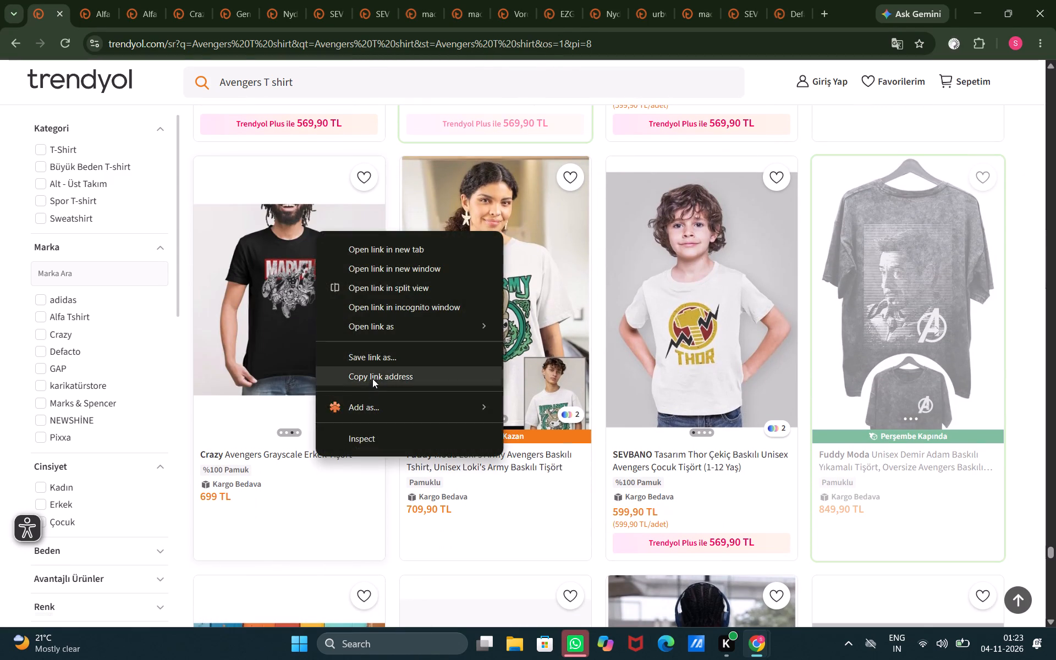
{"action": "left_click", "coordinate": [372, 378]}
{"action": "key", "text": "alt+Tab"}
{"action": "key", "text": "ctrl+v"}
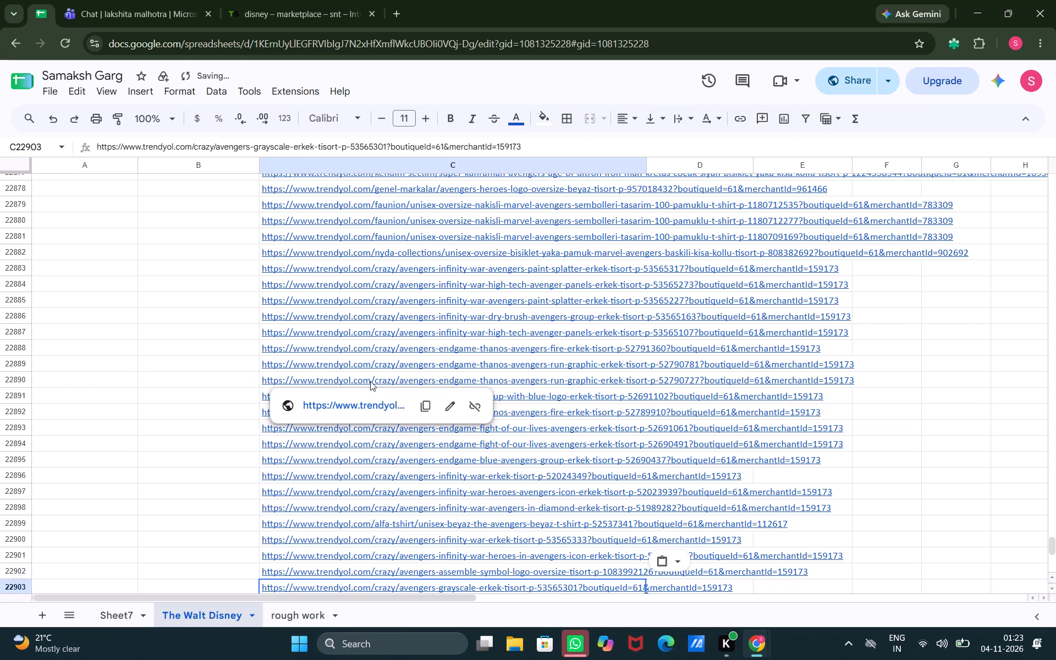
{"action": "key", "text": "Return"}
{"action": "key", "text": "Return"}
{"action": "key", "text": "alt+Tab"}
Copy the product link of the white Tubinyoo Avengers Kahramanlar Baskılı children's T-shirt into cell C22904 of the sheet.
{"action": "scroll", "coordinate": [370, 381], "scroll_direction": "down", "scroll_amount": 5}
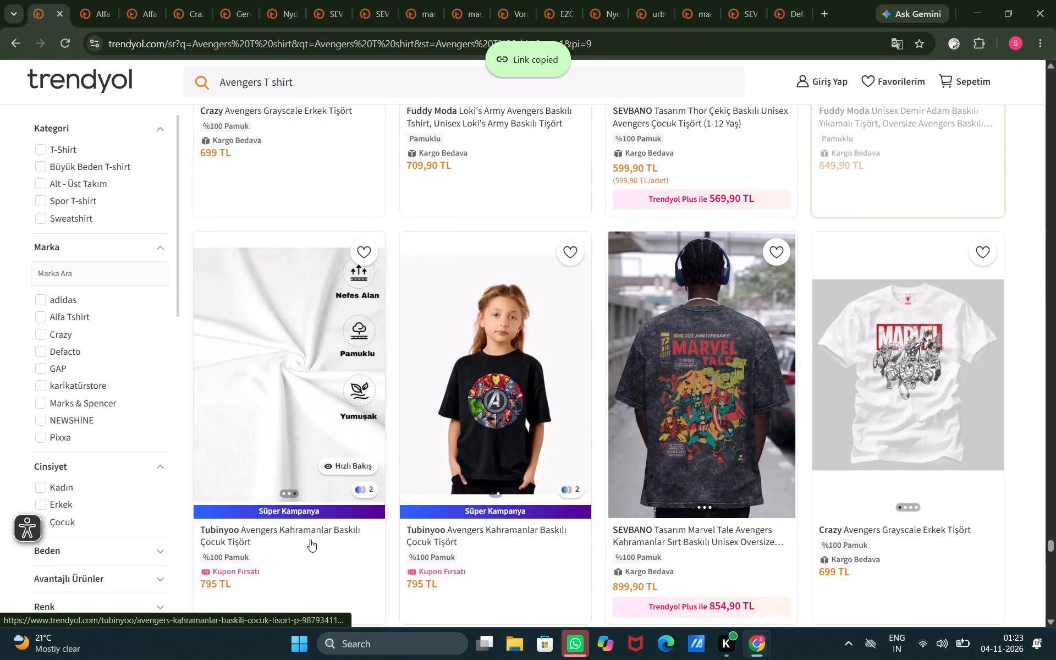
{"action": "right_click", "coordinate": [310, 532]}
{"action": "left_click", "coordinate": [386, 449]}
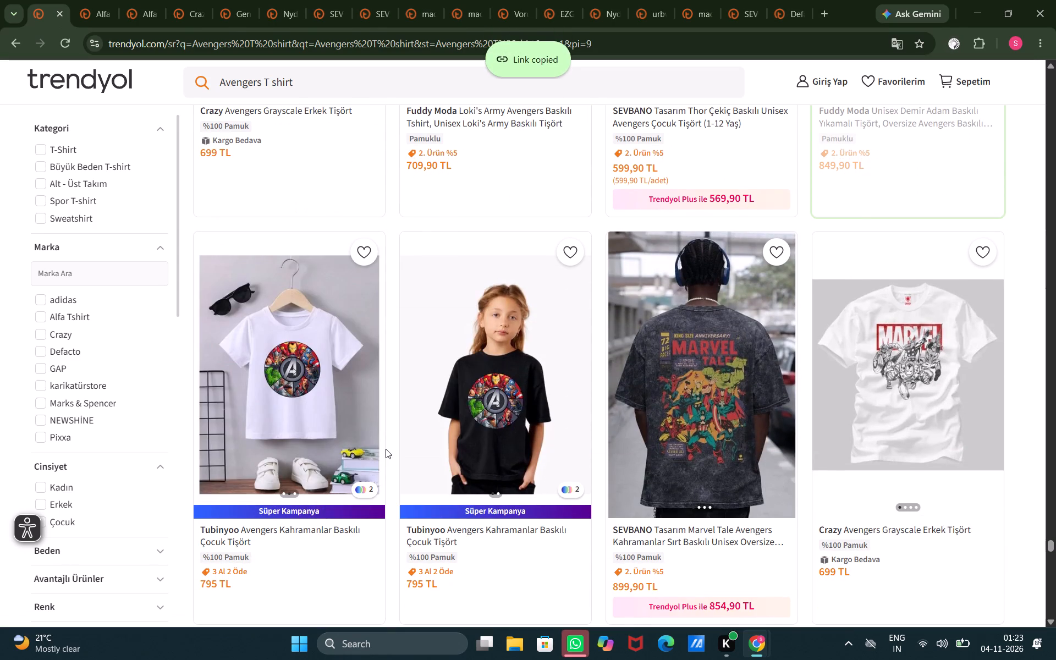
{"action": "key", "text": "alt+Tab"}
{"action": "key", "text": "ctrl+v"}
{"action": "key", "text": "Return"}
{"action": "key", "text": "Return"}
{"action": "key", "text": "alt+Tab"}
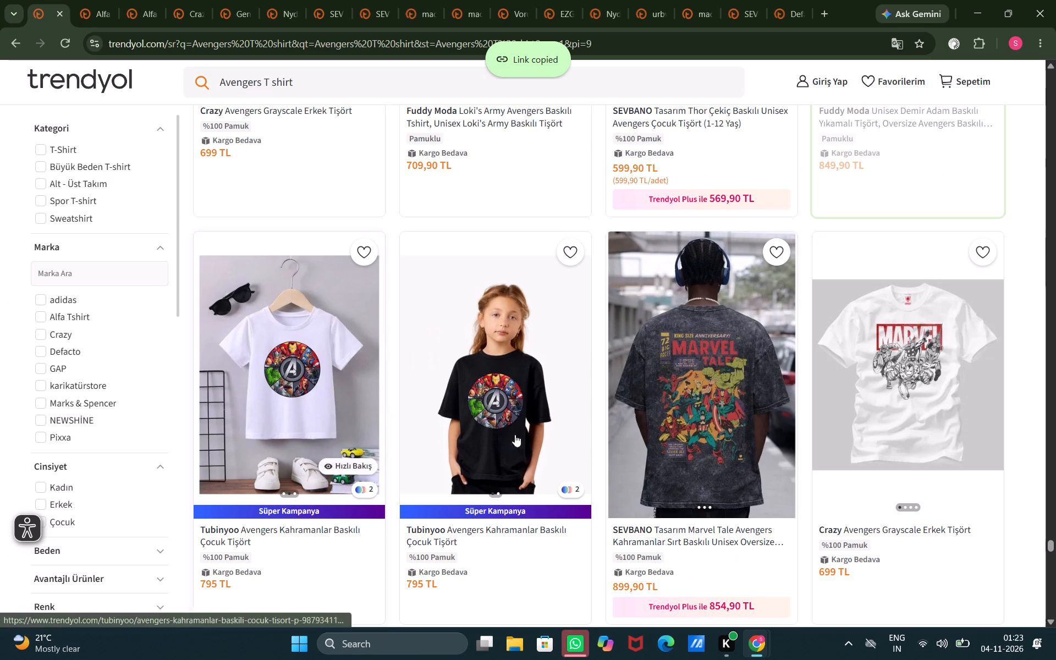
Copy the product link of the black Tubinyoo Avengers Kahramanlar Baskılı children's T-shirt into cell C22905 of the sheet.
{"action": "right_click", "coordinate": [510, 528]}
{"action": "left_click", "coordinate": [579, 444]}
{"action": "key", "text": "alt+Tab"}
{"action": "key", "text": "ctrl+v"}
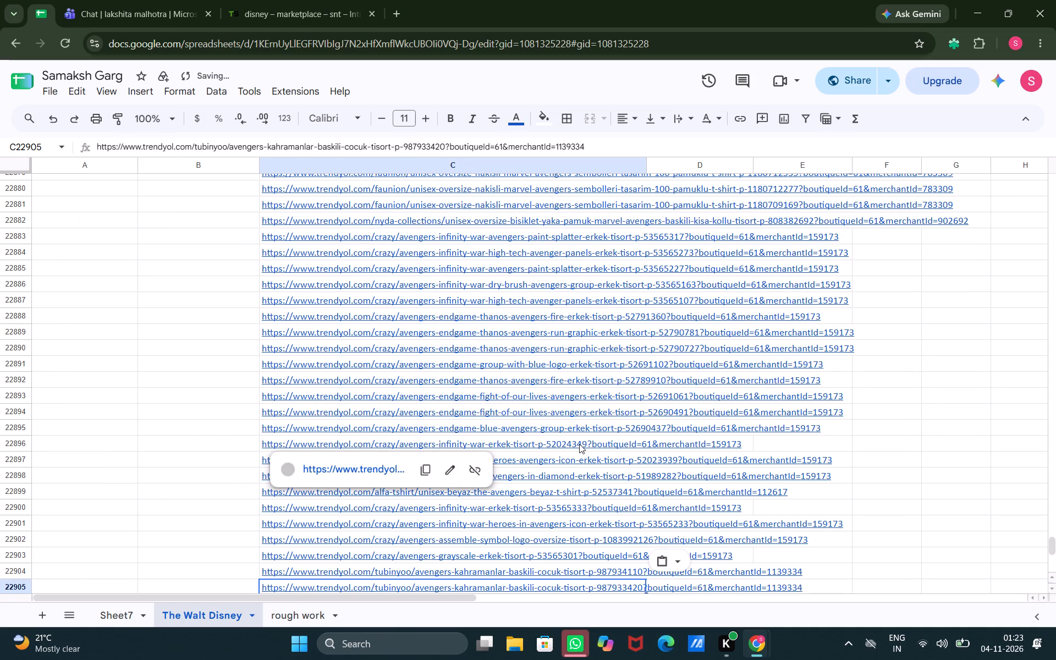
Copy the product link of the SEVBANO Tasarım Marvel Tale Avengers Kahramanlar Sırt Baskılı oversize T-shirt into cell C22906 of the sheet.
{"action": "key", "text": "Return"}
{"action": "key", "text": "Return"}
{"action": "key", "text": "alt+Tab"}
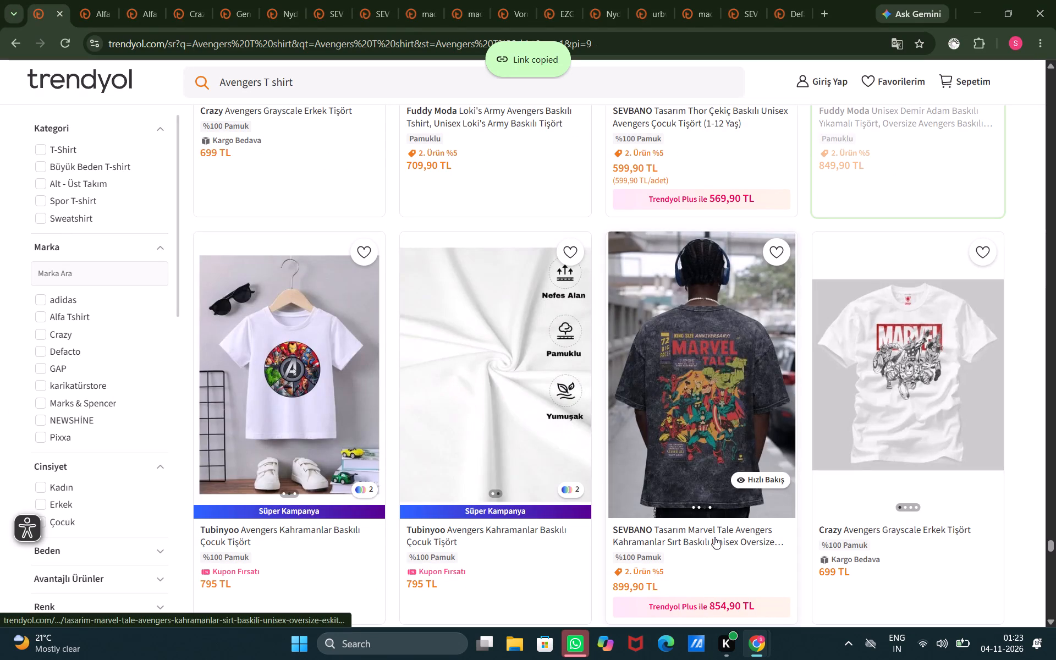
{"action": "right_click", "coordinate": [705, 540]}
{"action": "left_click", "coordinate": [758, 454]}
{"action": "key", "text": "alt+Tab"}
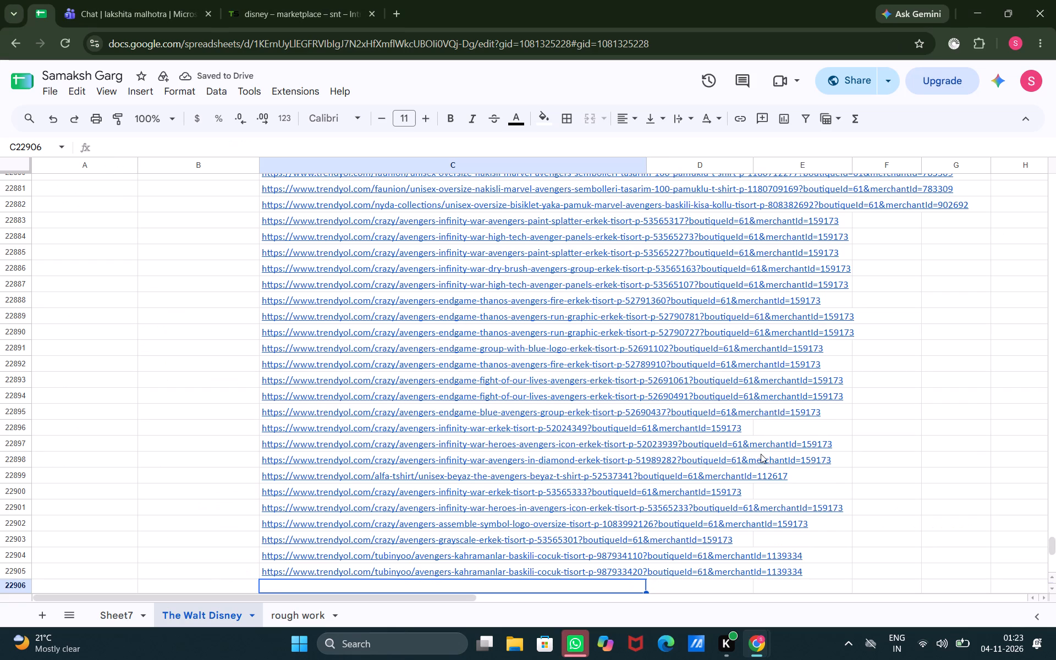
{"action": "key", "text": "ctrl+v"}
{"action": "key", "text": "Return"}
{"action": "key", "text": "Return"}
Copy the product link of the white Crazy Avengers Grayscale T-shirt into cell C22907 of the sheet.
{"action": "key", "text": "alt+Tab"}
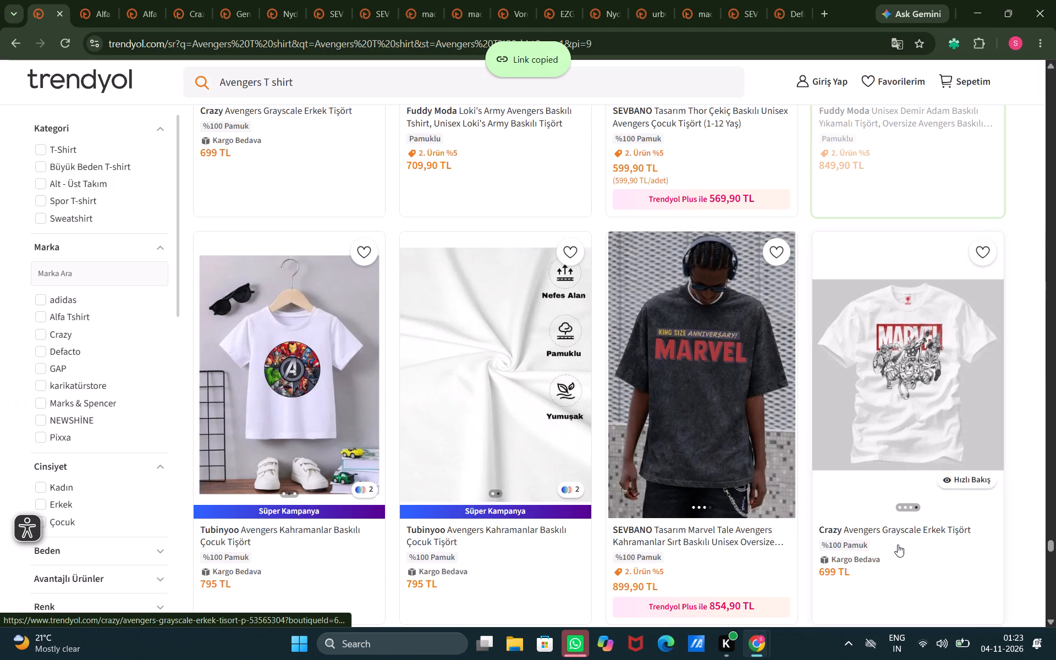
{"action": "right_click", "coordinate": [894, 532]}
{"action": "left_click", "coordinate": [802, 456]}
{"action": "key", "text": "alt+Tab"}
{"action": "key", "text": "ctrl+v"}
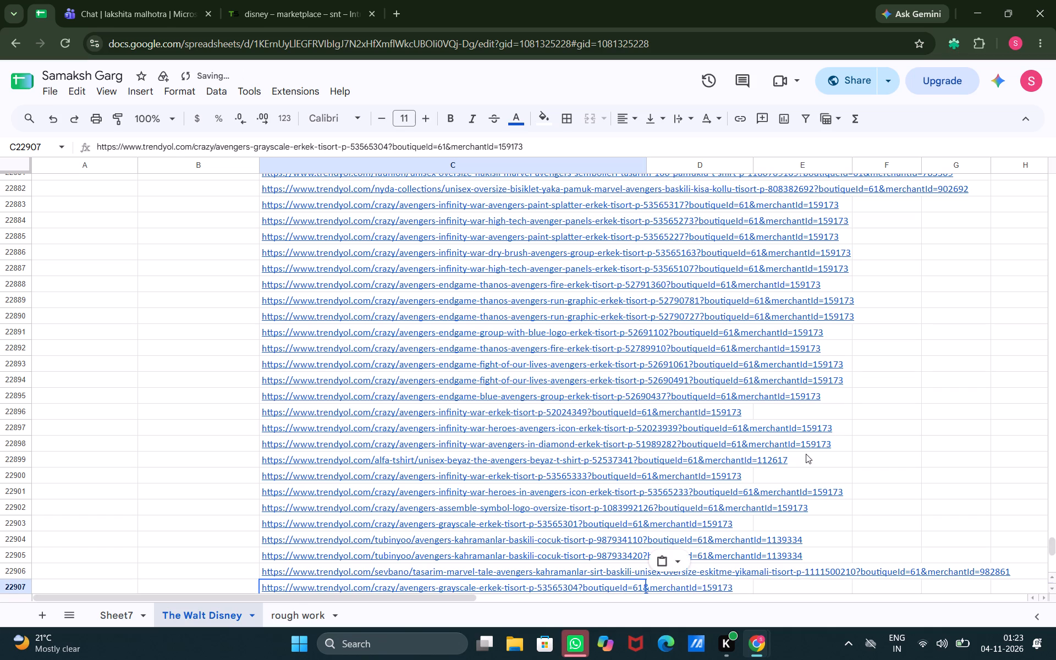
{"action": "key", "text": "Return"}
{"action": "key", "text": "Return"}
Copy the product link of the black Crazy Avengers Endgame Group With Blue Logo T-shirt into cell C22908 of the sheet.
{"action": "key", "text": "alt+Tab"}
{"action": "scroll", "coordinate": [806, 454], "scroll_direction": "down", "scroll_amount": 6}
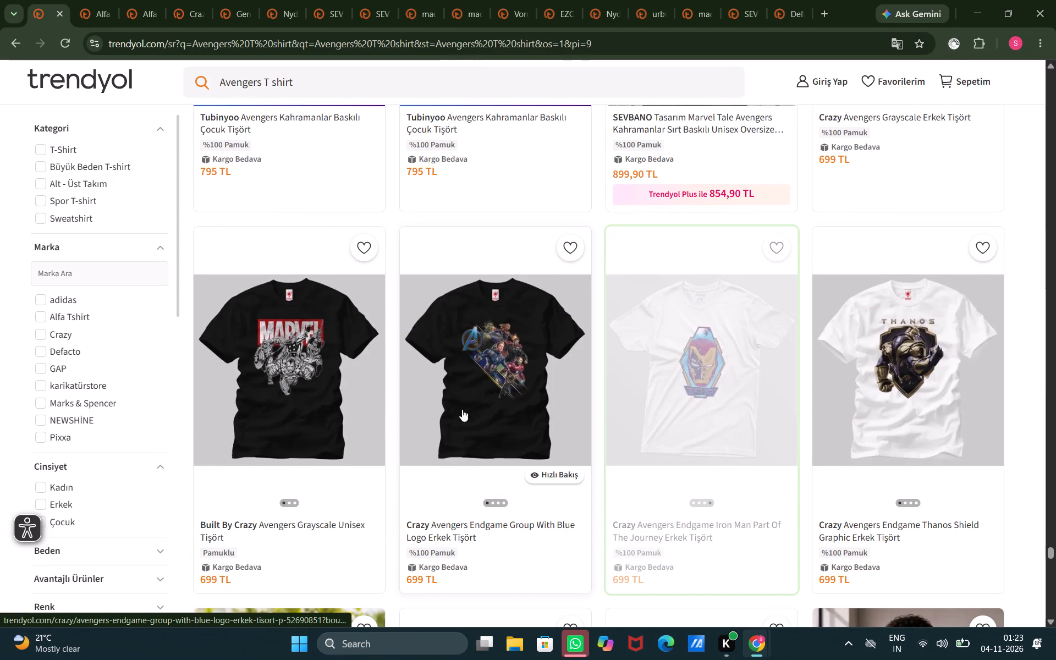
{"action": "right_click", "coordinate": [441, 540]}
{"action": "left_click", "coordinate": [506, 462]}
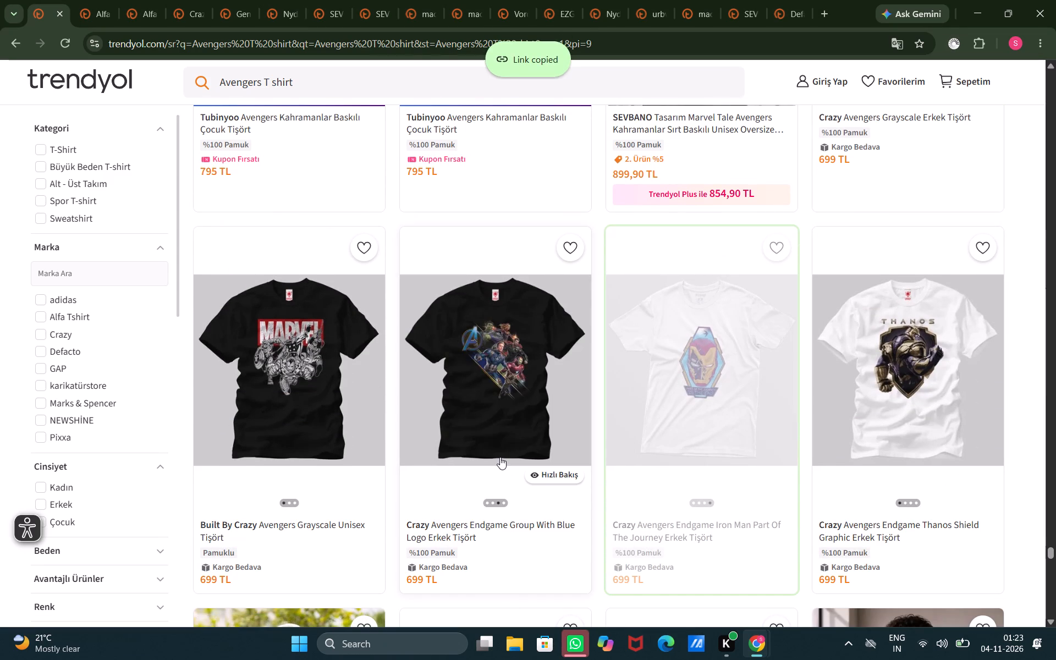
{"action": "key", "text": "alt+Tab"}
{"action": "key", "text": "ctrl+v"}
{"action": "key", "text": "Return"}
{"action": "key", "text": "Return"}
Copy the product link of the black Built By Crazy Avengers Grayscale Unisex T-shirt into cell C22909 of the sheet.
{"action": "key", "text": "alt+Tab"}
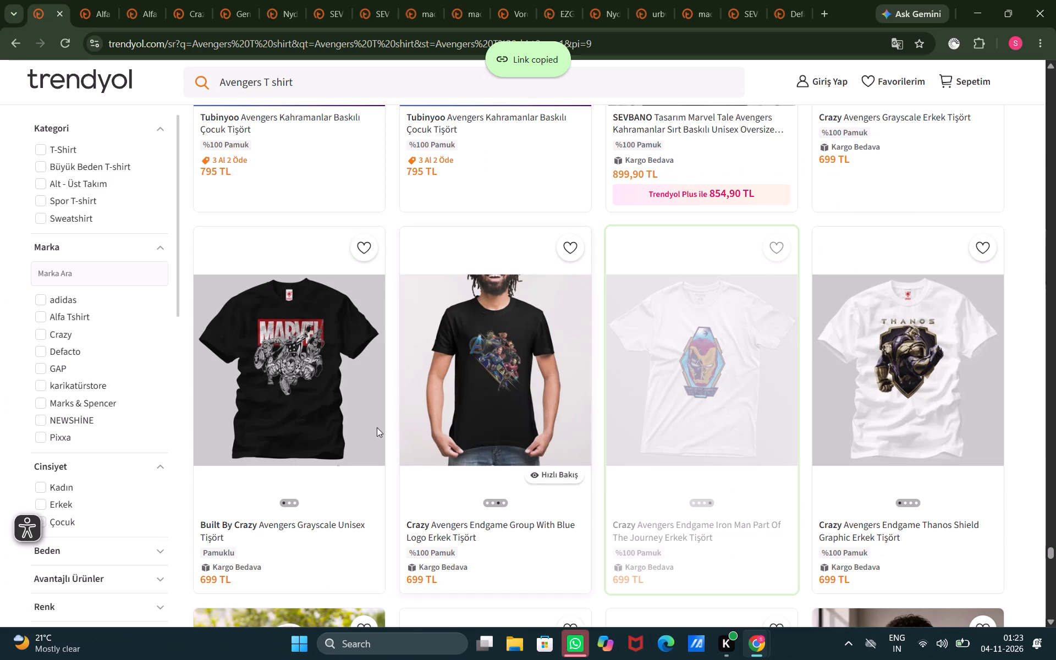
{"action": "right_click", "coordinate": [309, 520]}
{"action": "left_click", "coordinate": [370, 436]}
{"action": "key", "text": "alt+Tab"}
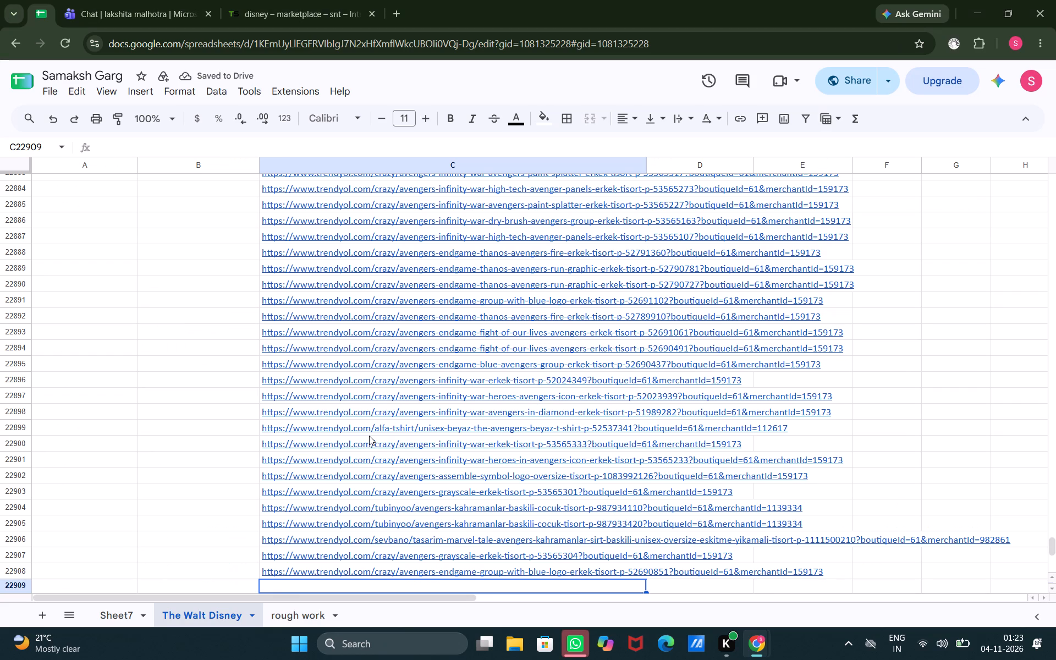
{"action": "key", "text": "ctrl+v"}
{"action": "key", "text": "Return"}
{"action": "key", "text": "Return"}
Copy the product link of the SEVBANO Marvel Tale Vintage Baskılı Unisex Oversize Avengers T-shirt into cell C22910 of the sheet.
{"action": "key", "text": "alt+Tab"}
{"action": "scroll", "coordinate": [369, 436], "scroll_direction": "down", "scroll_amount": 5}
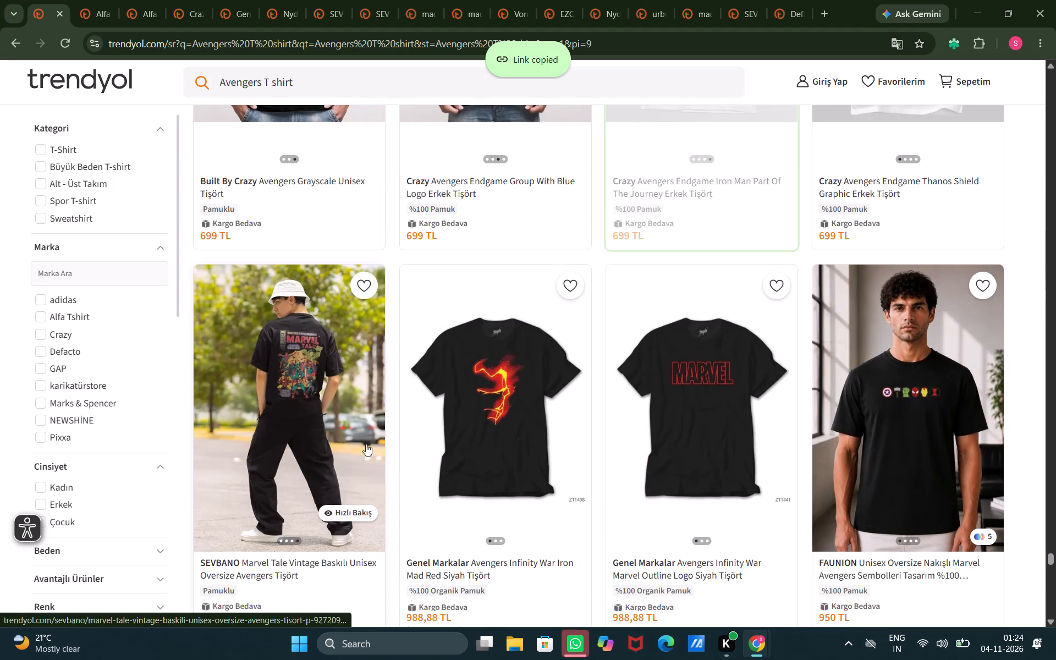
{"action": "scroll", "coordinate": [331, 497], "scroll_direction": "down", "scroll_amount": 1}
{"action": "right_click", "coordinate": [316, 503]}
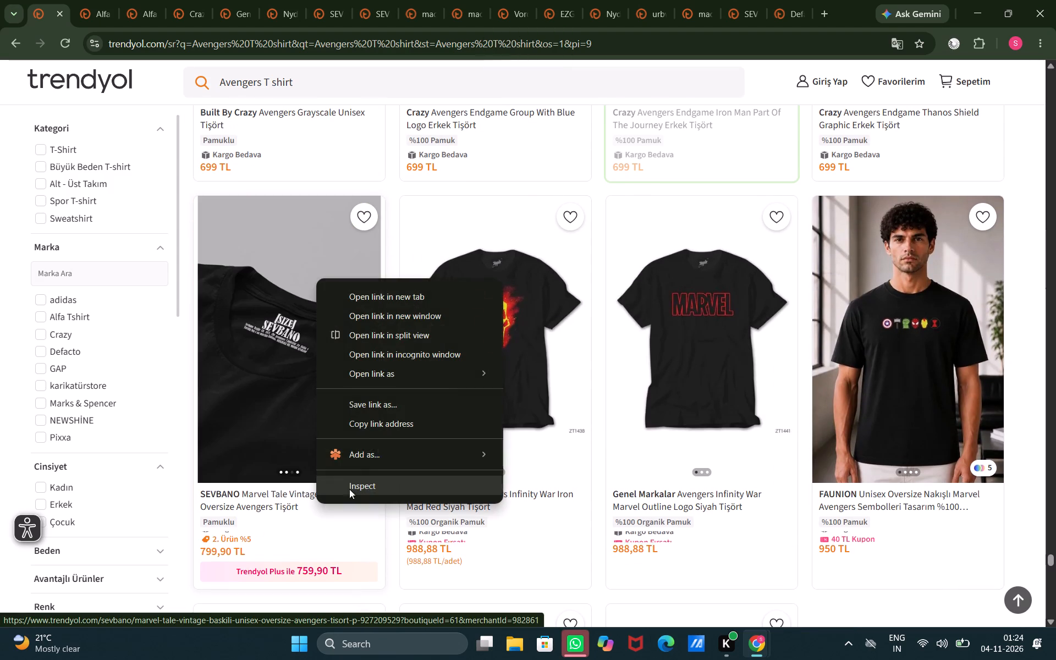
{"action": "left_click", "coordinate": [363, 431]}
{"action": "key", "text": "alt+Tab"}
{"action": "key", "text": "ctrl+v"}
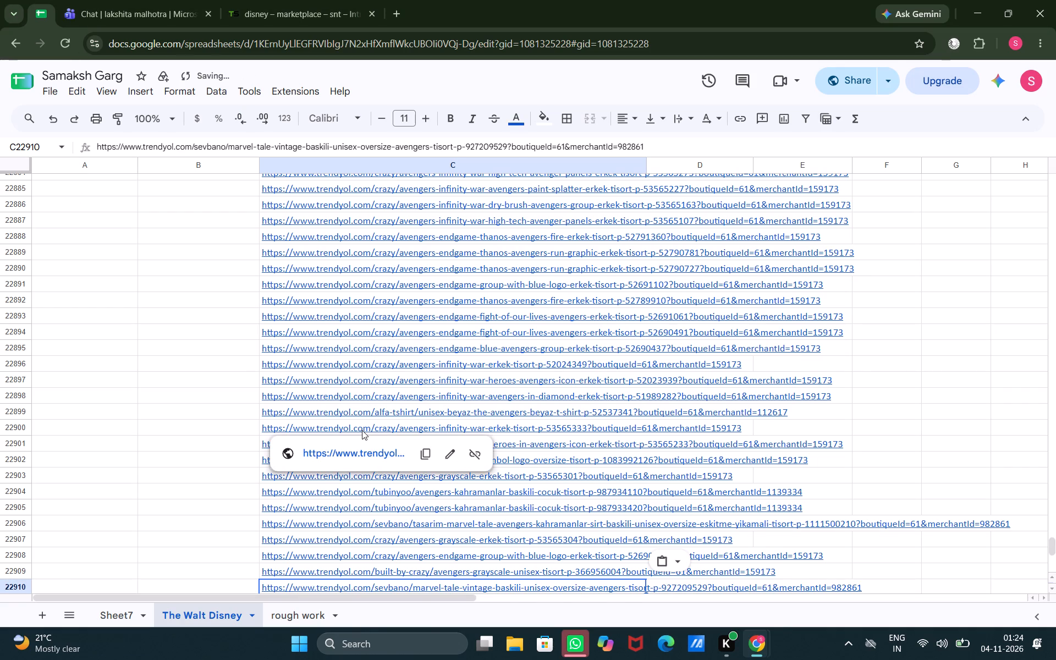
{"action": "key", "text": "Return"}
{"action": "key", "text": "Return"}
Copy the product link of the black FAUNION Unisex Oversize Nakışlı Marvel Avengers Sembolleri T-shirt into cell C22911 of the sheet.
{"action": "key", "text": "alt+Tab"}
{"action": "right_click", "coordinate": [851, 496]}
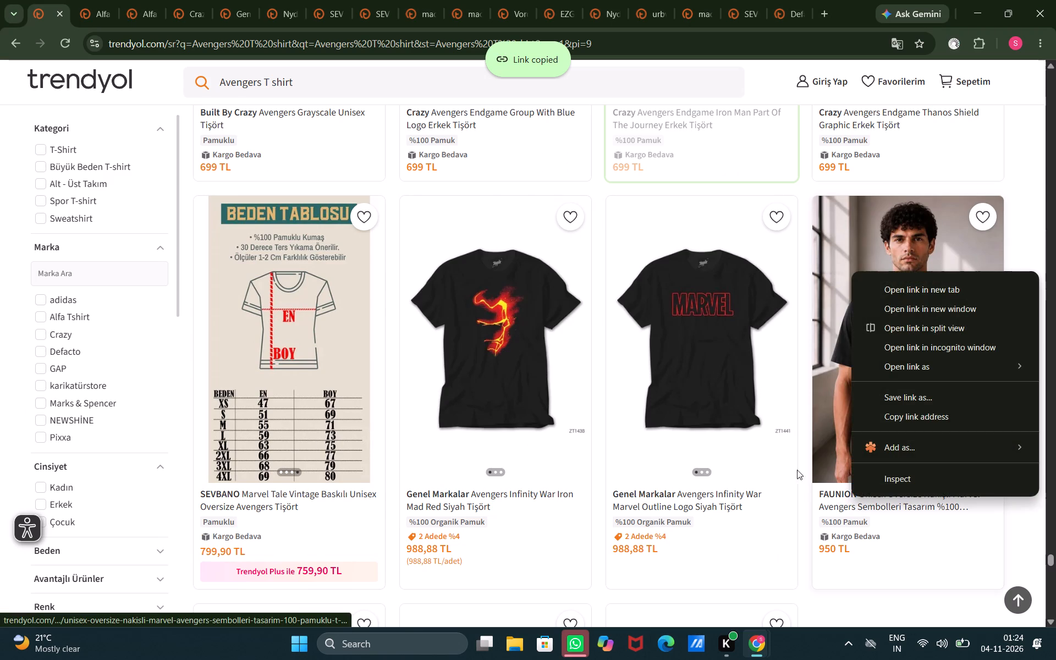
{"action": "left_click", "coordinate": [908, 414]}
{"action": "key", "text": "alt+Tab"}
{"action": "key", "text": "ctrl+v"}
{"action": "key", "text": "Return"}
{"action": "key", "text": "Return"}
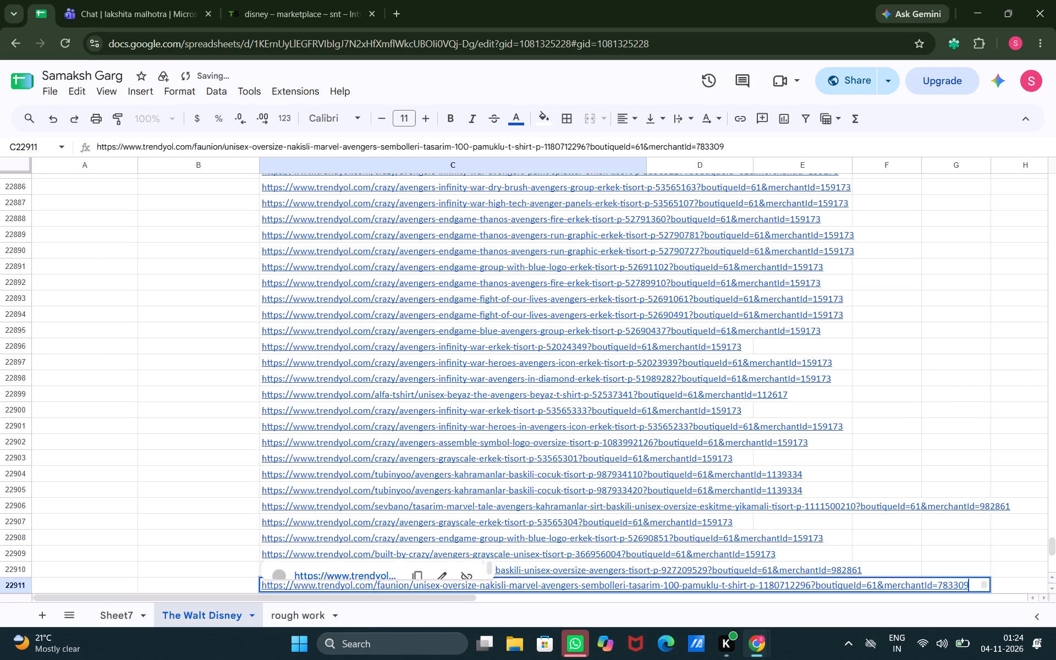
Copy the product link of the THİS GYOX Yenilmezler Avengers Beyaz T-shirt into cell C22912 of the sheet.
{"action": "key", "text": "alt+Tab"}
{"action": "scroll", "coordinate": [903, 416], "scroll_direction": "down", "scroll_amount": 7}
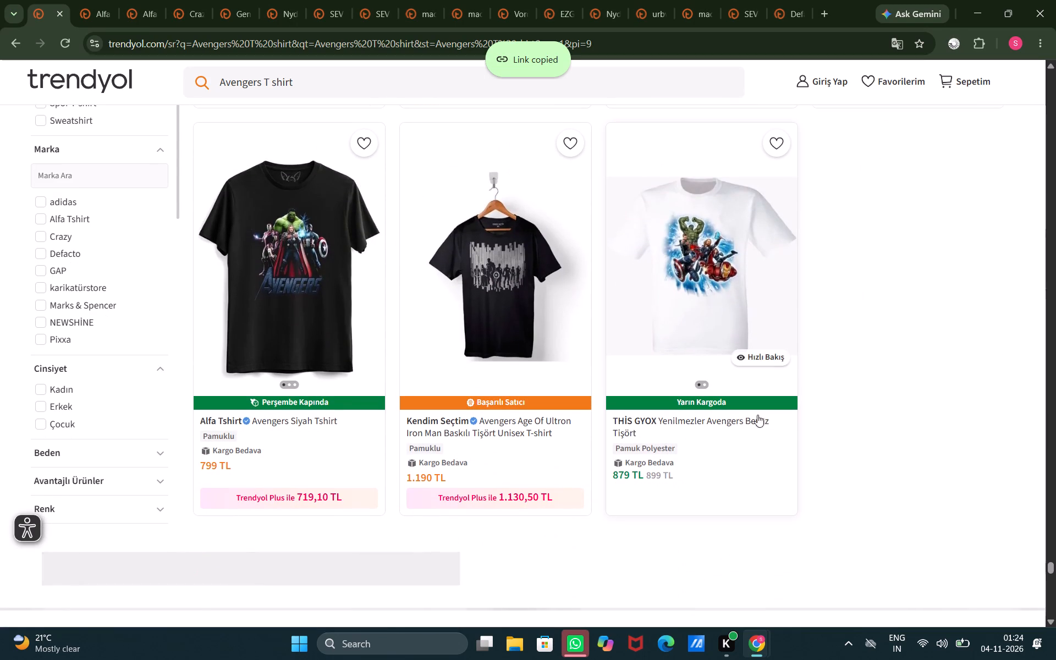
{"action": "right_click", "coordinate": [738, 419]}
{"action": "left_click", "coordinate": [829, 345]}
{"action": "key", "text": "alt+Tab"}
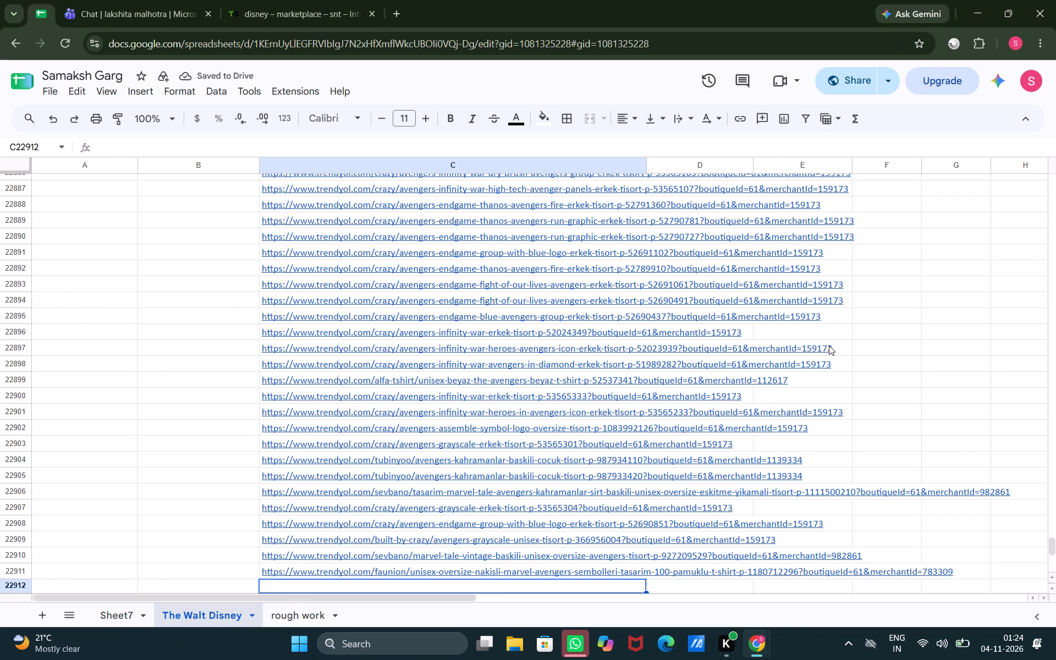
{"action": "key", "text": "ctrl+v"}
{"action": "key", "text": "Return"}
{"action": "key", "text": "Return"}
Copy the product link of the Kendim Seçtim Avengers Age Of Ultron Iron Man Baskılı T-shirt into cell C22913 of the sheet.
{"action": "key", "text": "alt+Tab"}
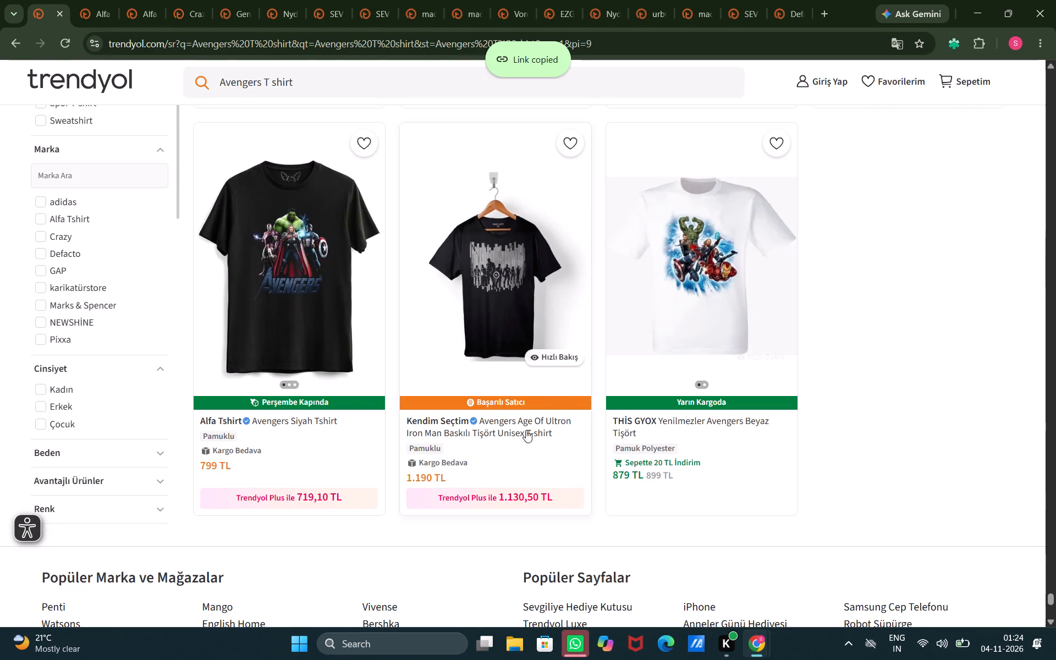
{"action": "right_click", "coordinate": [517, 429]}
{"action": "left_click", "coordinate": [588, 355]}
{"action": "key", "text": "alt+Tab"}
{"action": "key", "text": "ctrl+v"}
{"action": "left_click", "coordinate": [588, 355], "text": "ctrl"}
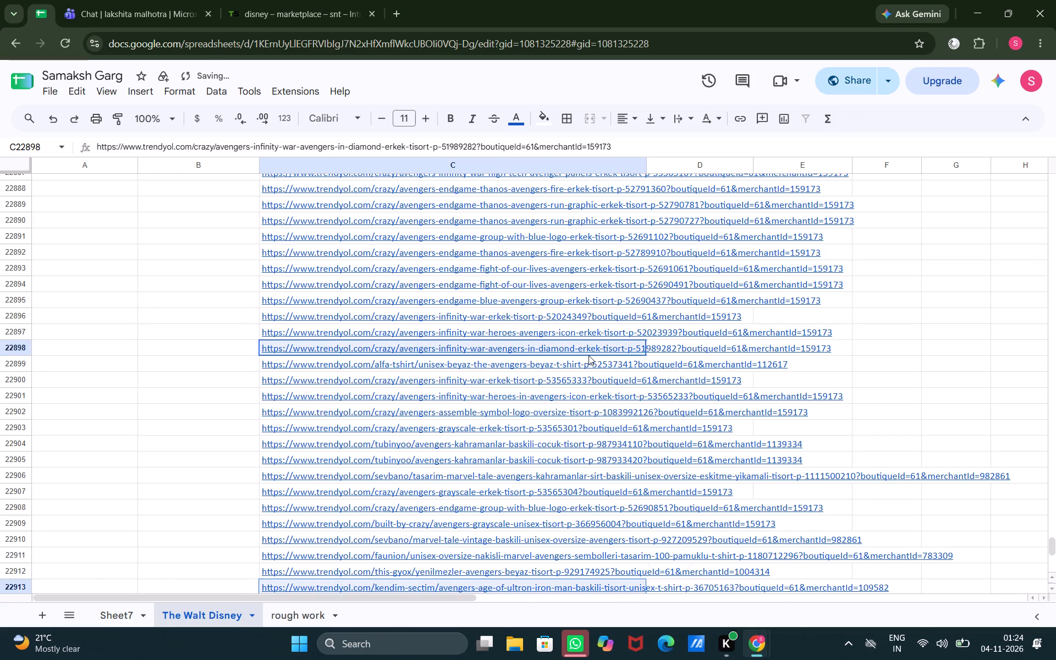
{"action": "key", "text": "Return"}
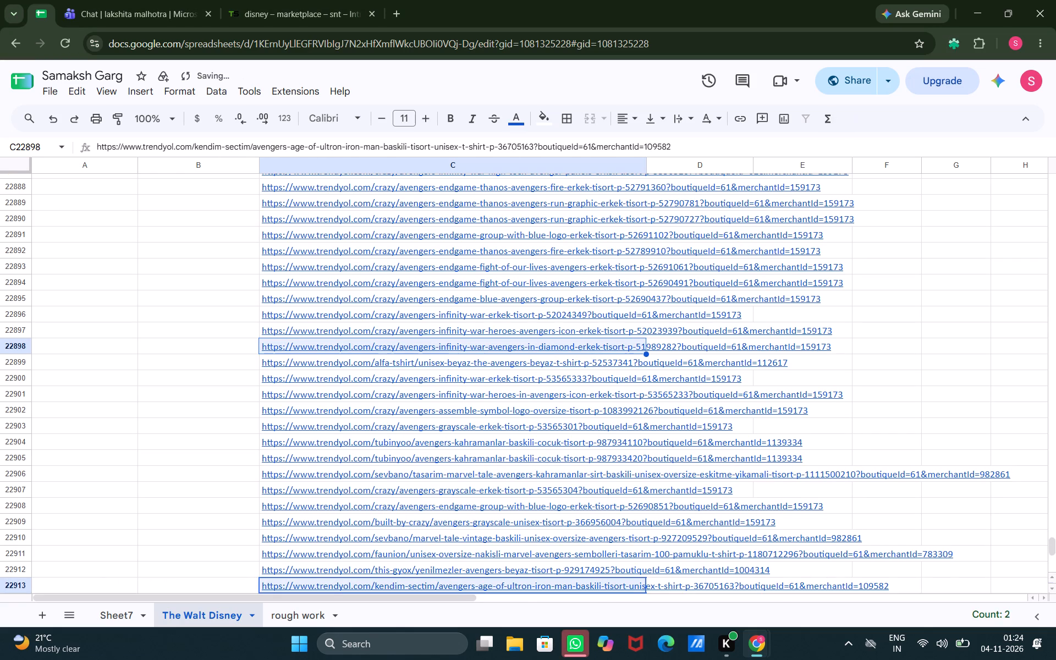
{"action": "key", "text": "Down"}
Copy the product link of the Alfa Tshirt Avengers Siyah T-shirt into cell C22914 of the sheet.
{"action": "key", "text": "alt+Tab"}
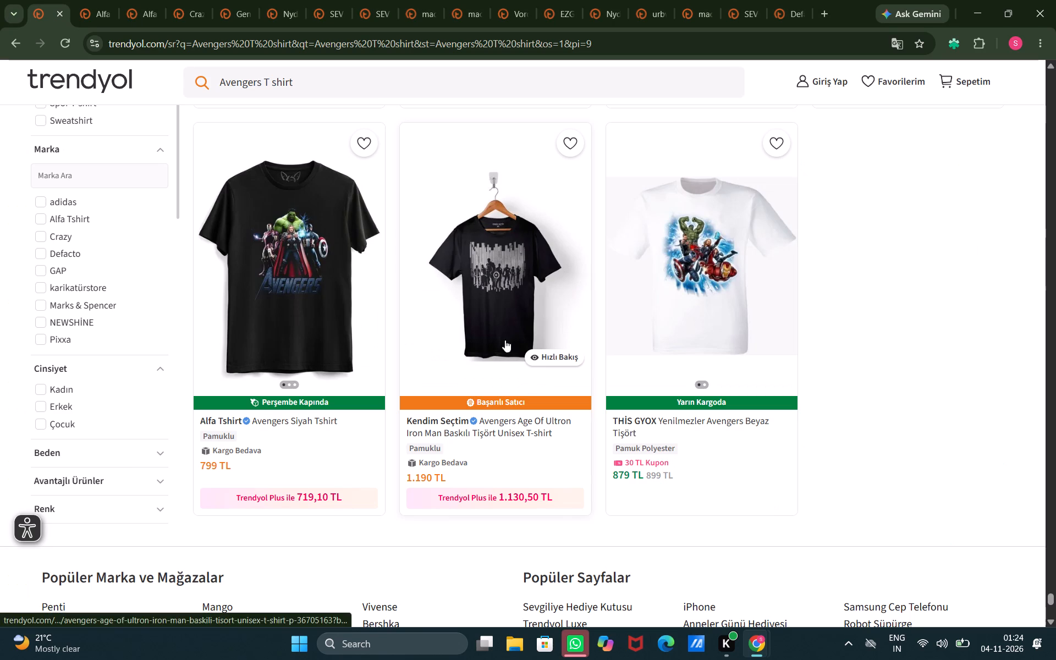
{"action": "right_click", "coordinate": [303, 424]}
{"action": "left_click", "coordinate": [411, 335]}
{"action": "key", "text": "alt+Tab"}
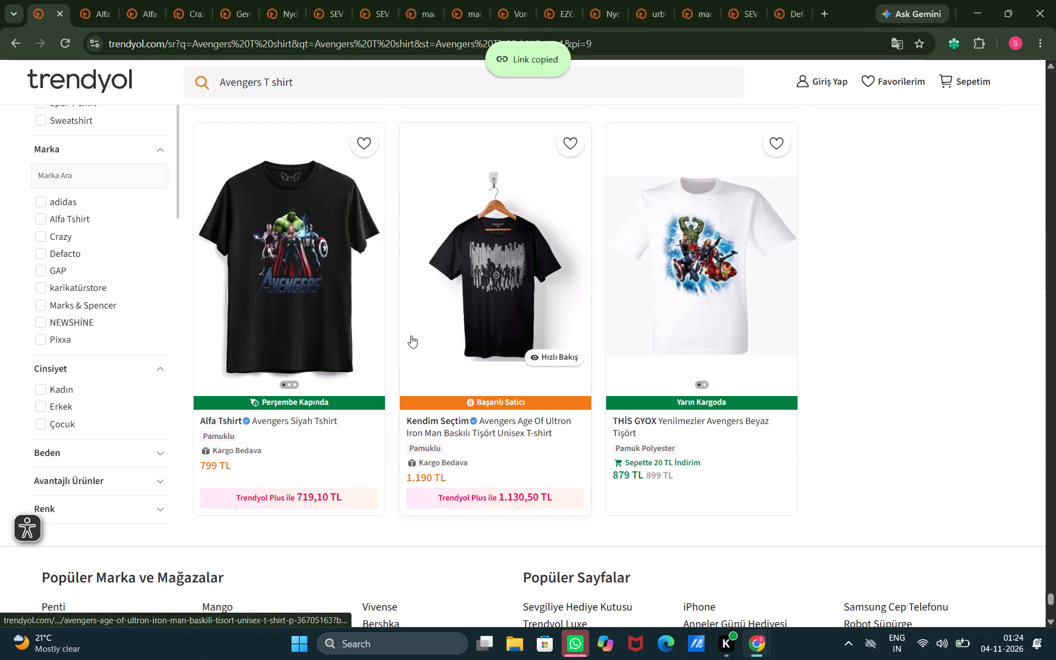
{"action": "key", "text": "ctrl+v"}
{"action": "key", "text": "Return"}
{"action": "key", "text": "Return"}
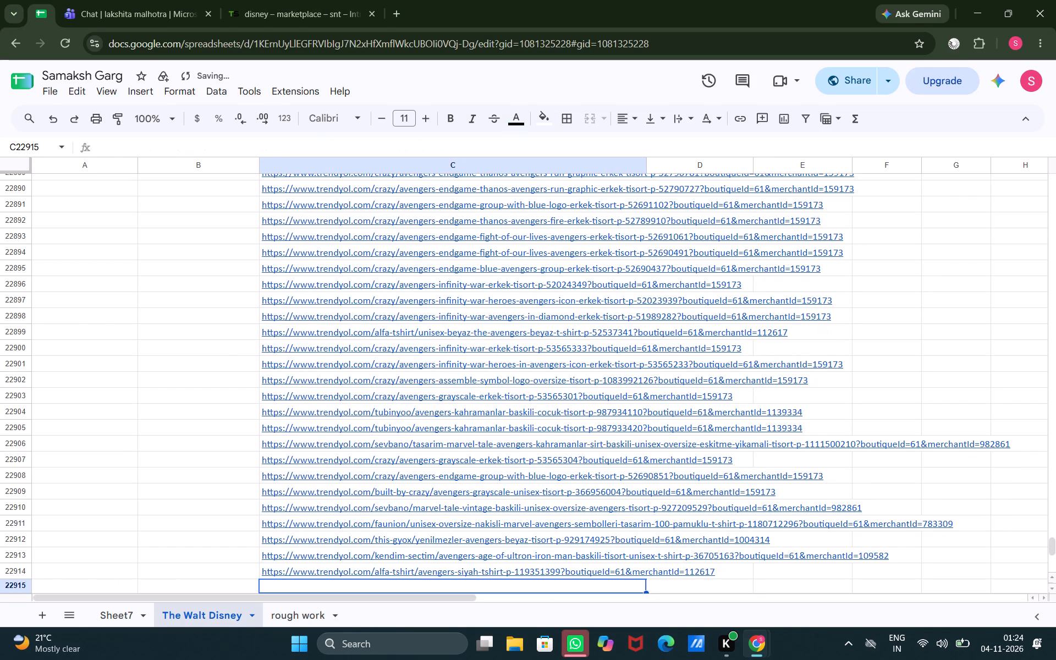
Check the end of the Trendyol Avengers T shirt results for further products.
{"action": "key", "text": "alt+Tab"}
{"action": "scroll", "coordinate": [417, 341], "scroll_direction": "down", "scroll_amount": 15}
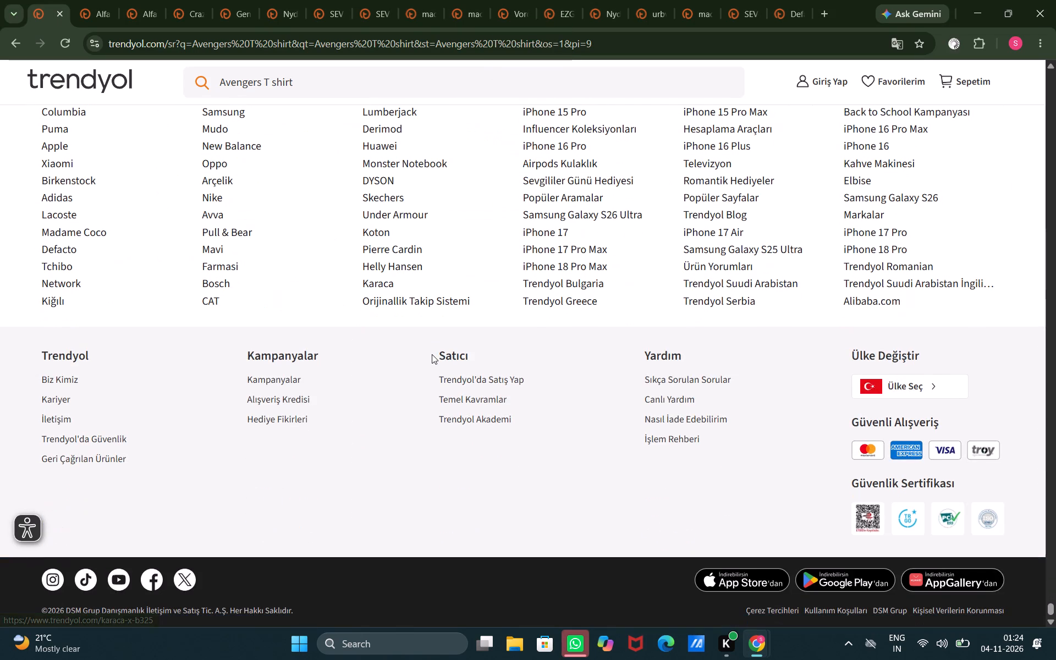
{"action": "scroll", "coordinate": [422, 356], "scroll_direction": "up", "scroll_amount": 7}
{"action": "scroll", "coordinate": [422, 356], "scroll_direction": "down", "scroll_amount": 5}
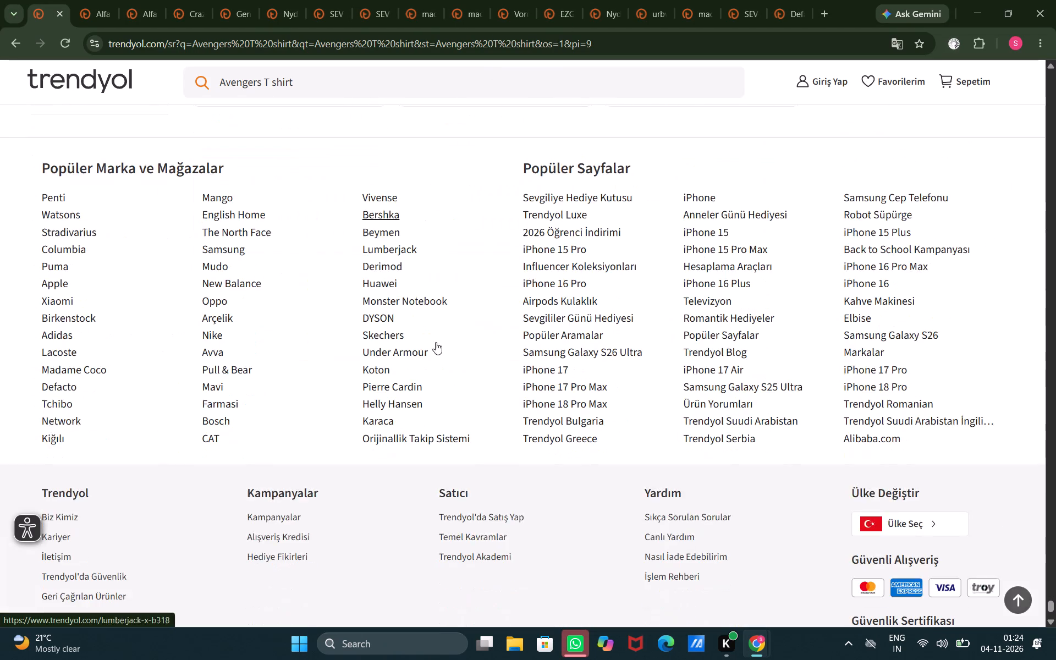
Select the column C links upward from C22914 to check how many entries have been collected.
{"action": "key", "text": "alt+Tab"}
{"action": "key", "text": "Up"}
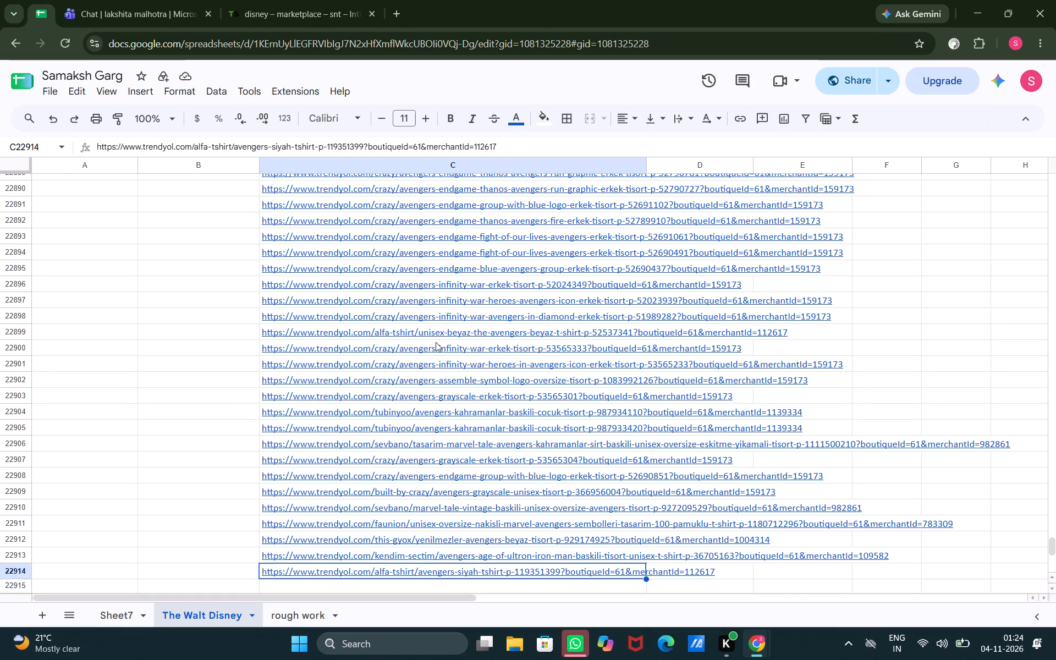
{"action": "key", "text": "ctrl+shift+Up"}
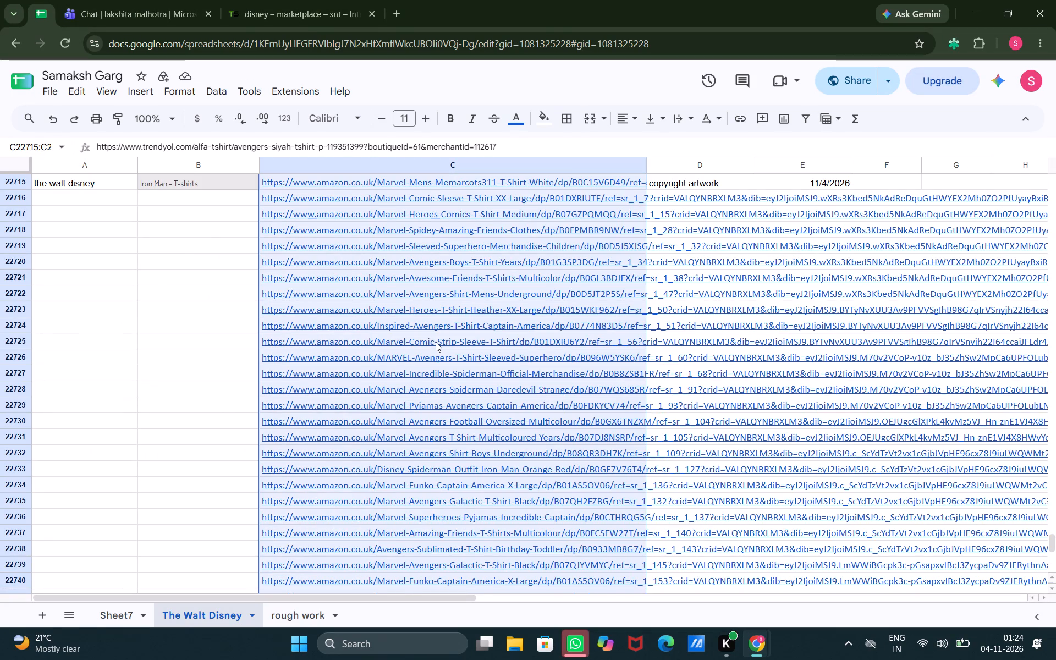
{"action": "key", "text": "ctrl+shift+Up"}
{"action": "key", "text": "ctrl+shift+Up"}
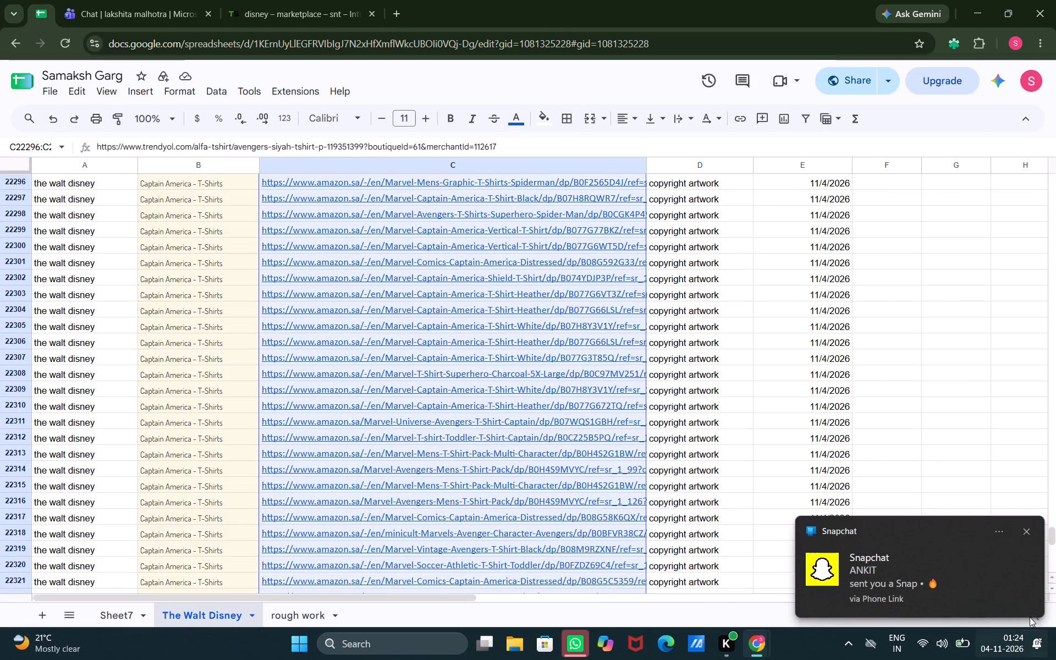
{"action": "left_click", "coordinate": [1032, 537]}
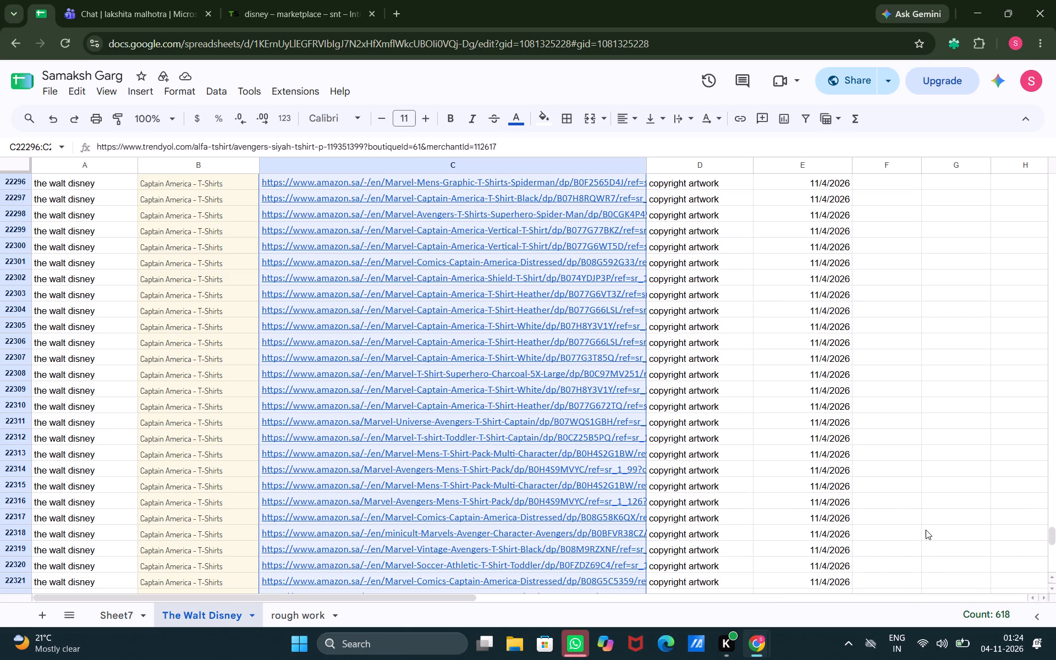
{"action": "key", "text": "Down"}
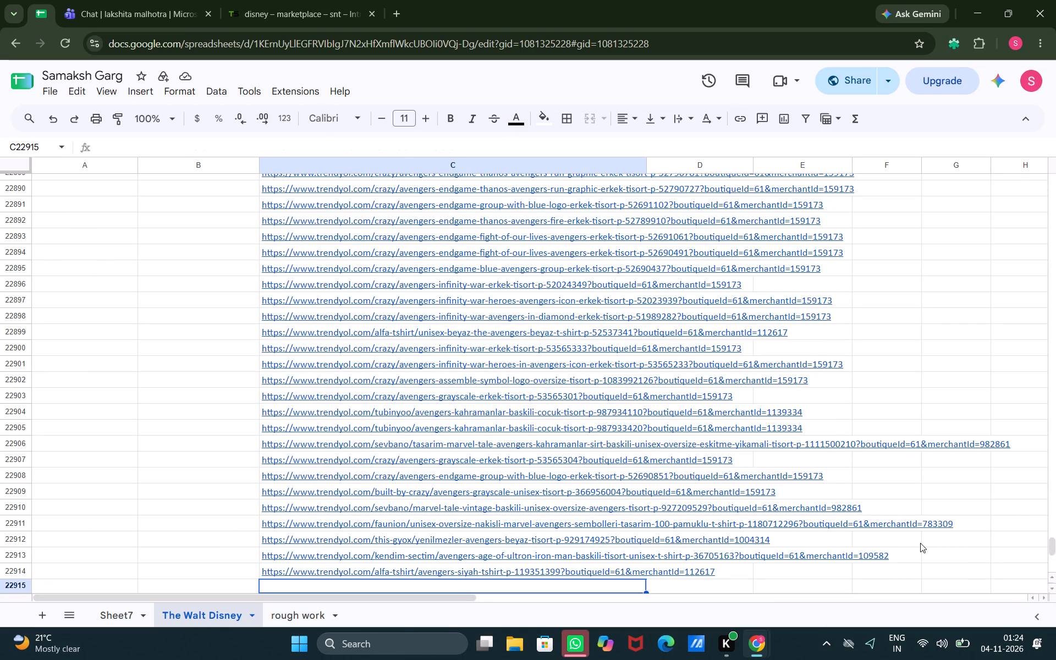
Close the Trendyol browser window and return to the Disney marketplace tracker.
{"action": "left_click", "coordinate": [346, 1]}
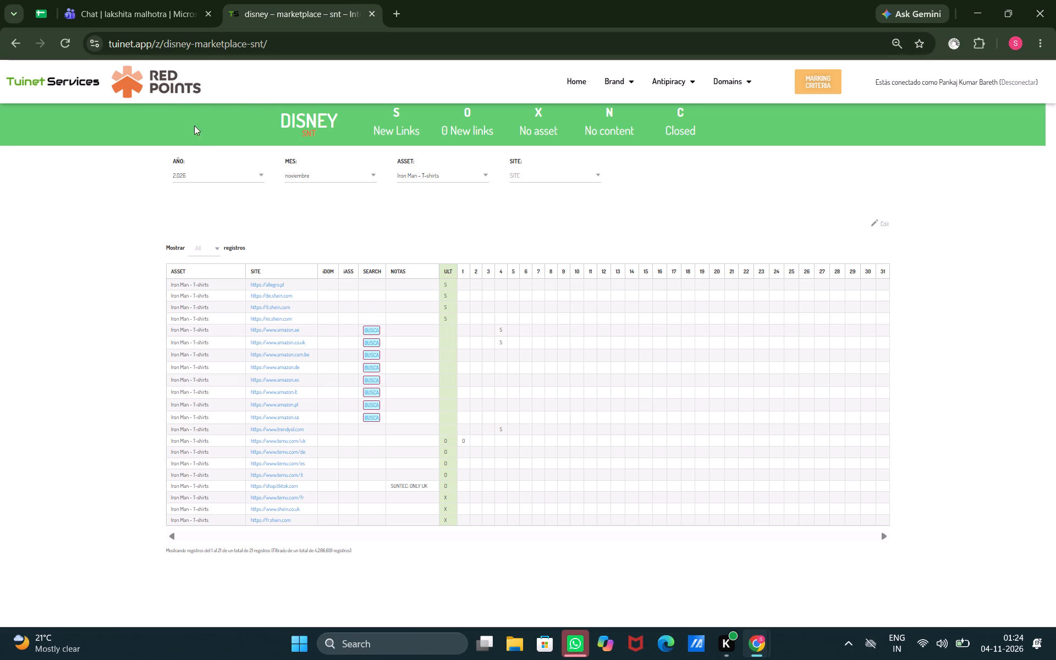
{"action": "key", "text": "alt+Tab"}
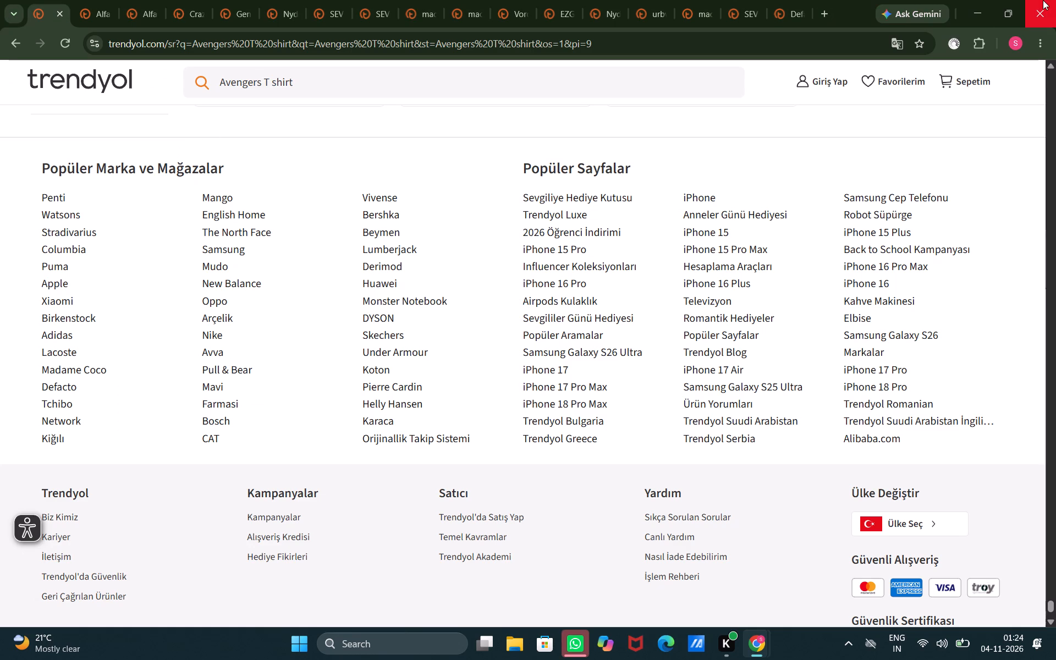
{"action": "left_click", "coordinate": [1043, 0]}
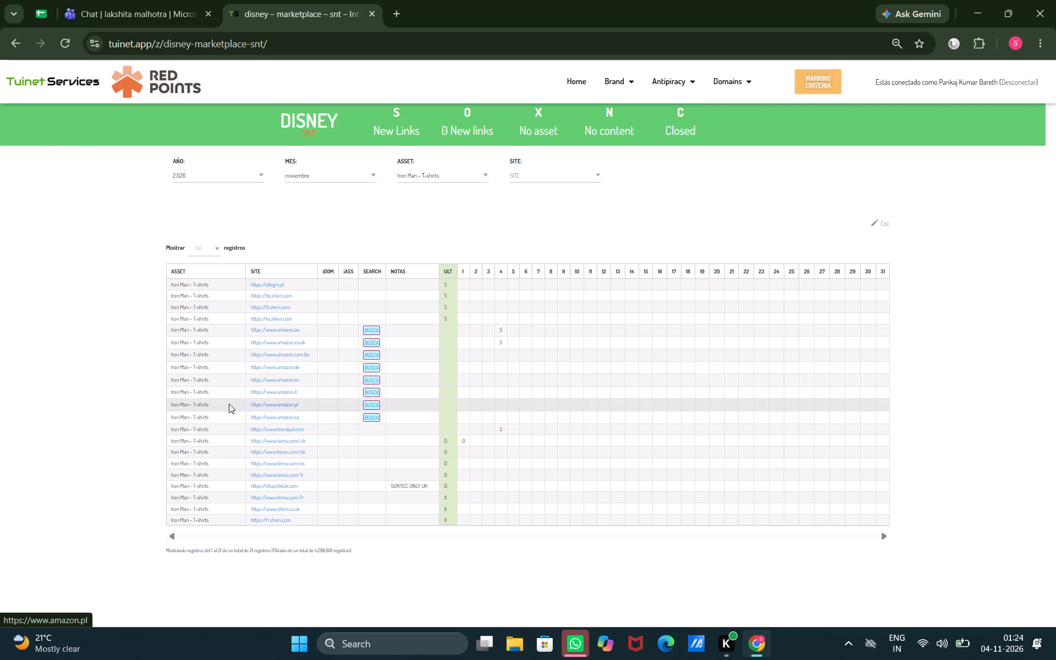
Open amazon.pl from the tracker's Iron Man – T-shirts list and search it for "Iron Man T shirt".
{"action": "left_click", "coordinate": [281, 406]}
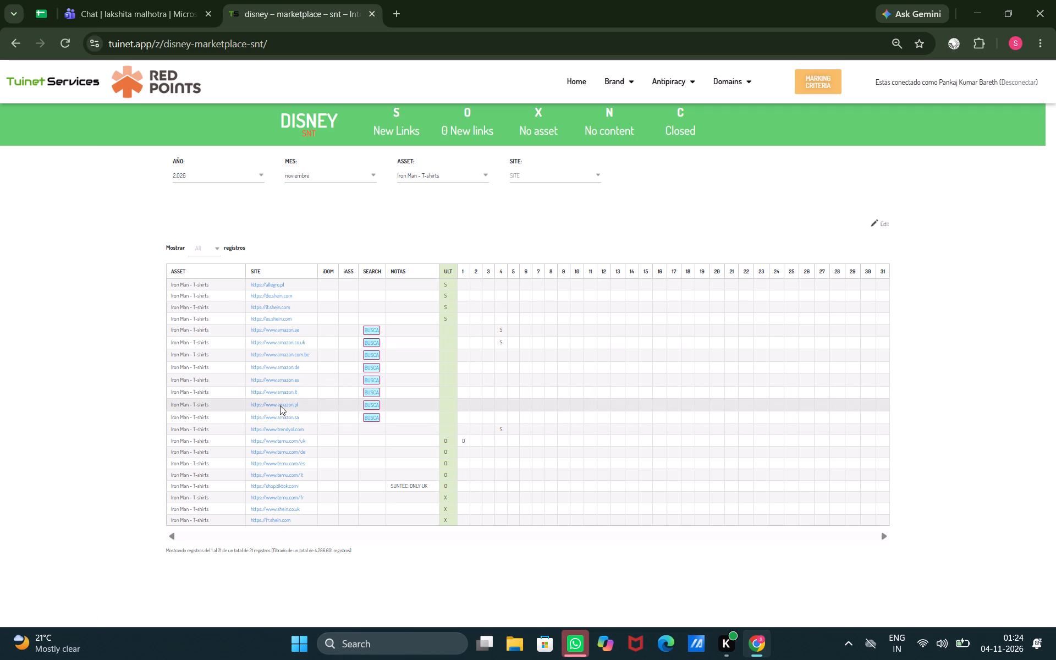
{"action": "left_click", "coordinate": [458, 79]}
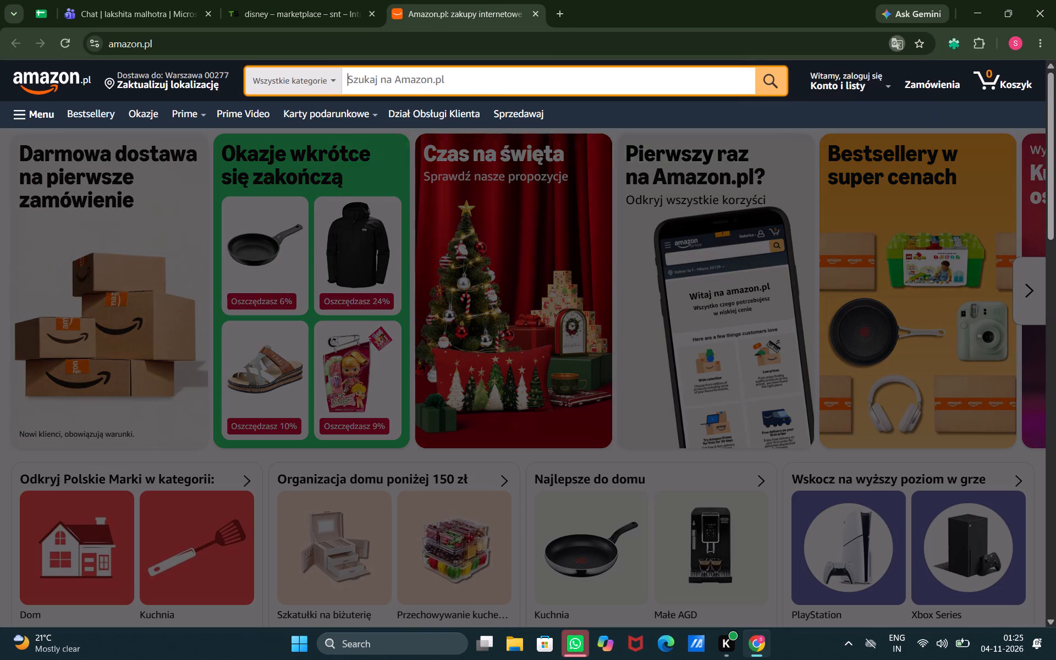
{"action": "key", "text": "shift+i"}
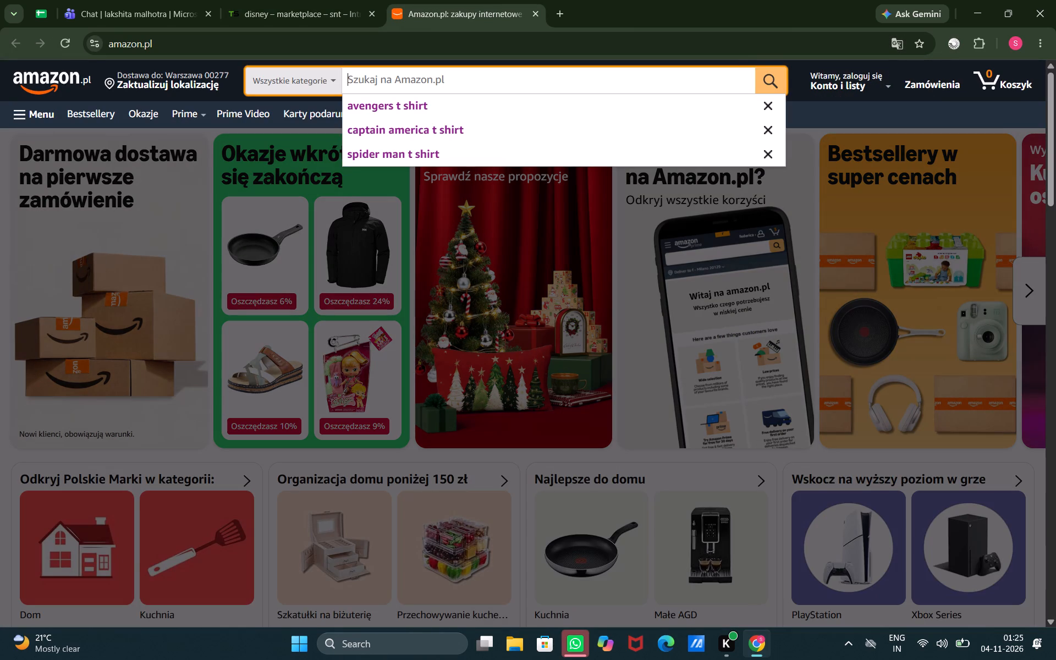
{"action": "type", "text": "ron"}
{"action": "key", "text": "space"}
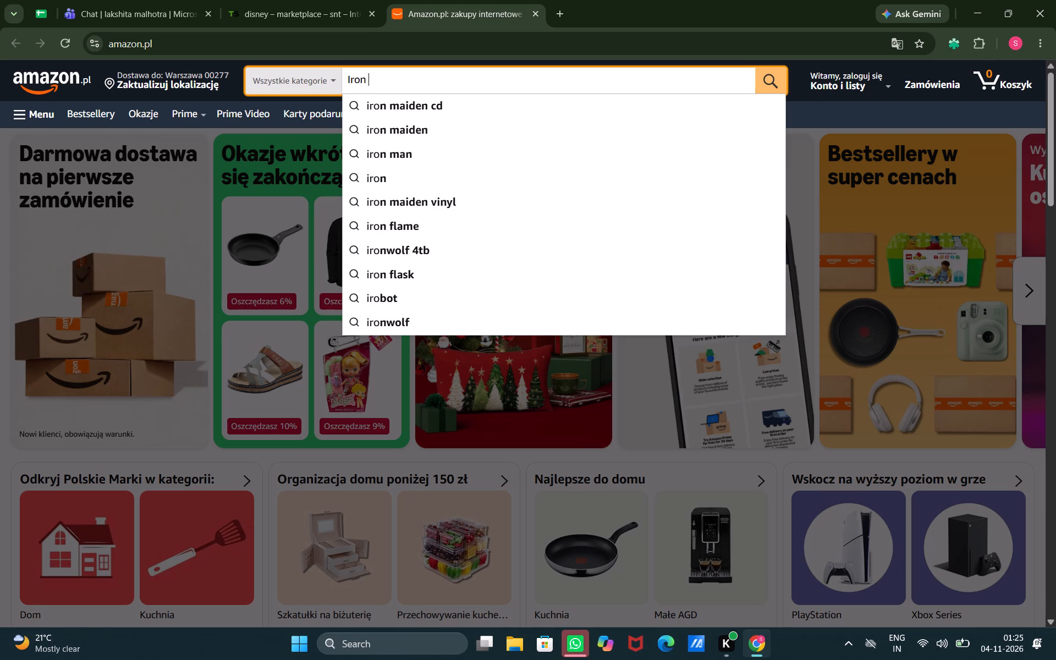
{"action": "type", "text": "Man"}
{"action": "key", "text": "space"}
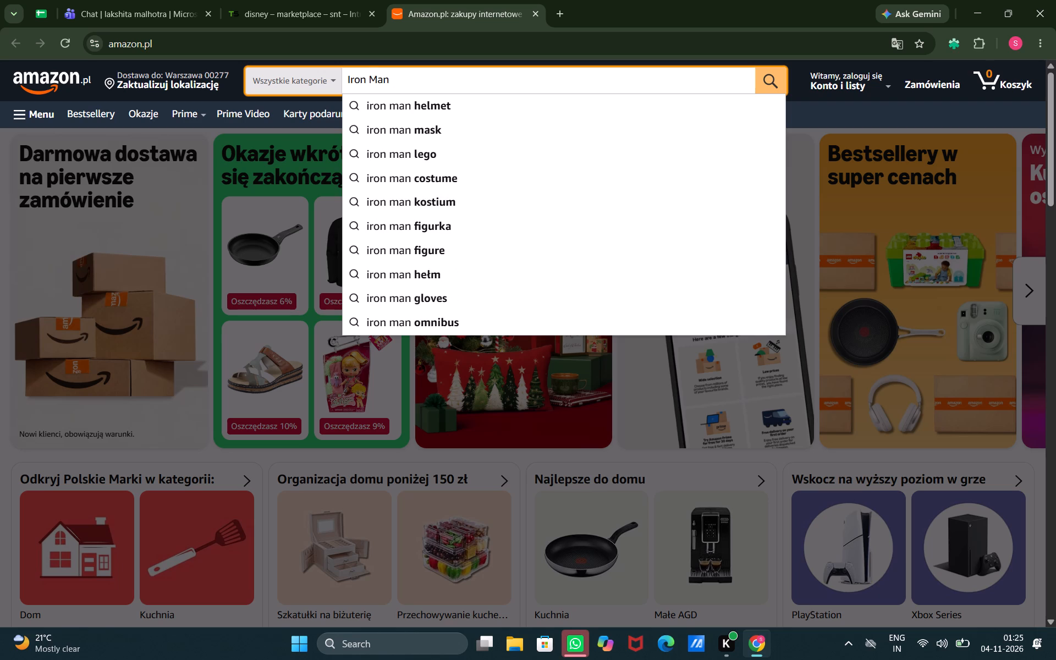
{"action": "type", "text": "T"}
{"action": "key", "text": "space"}
{"action": "type", "text": "shirt"}
{"action": "key", "text": "space"}
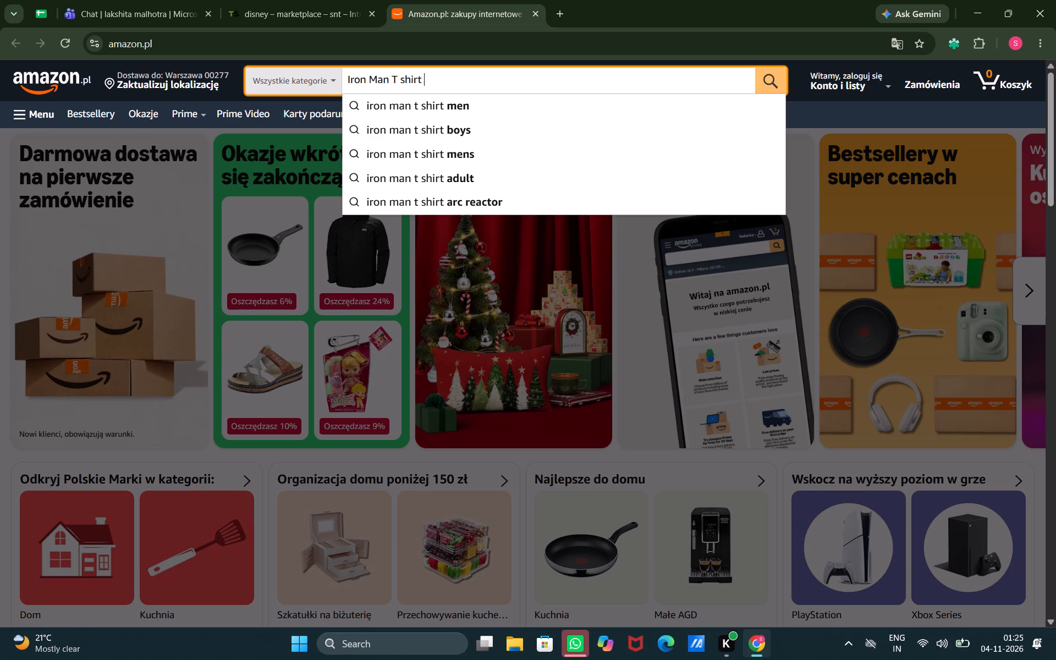
{"action": "key", "text": "Return"}
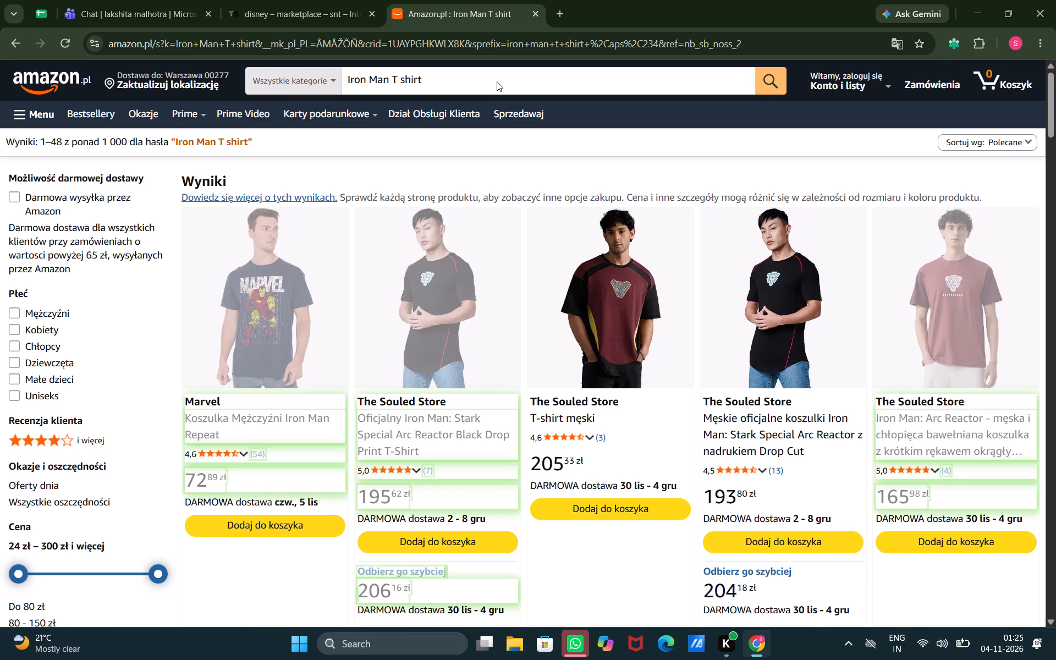
Copy the link of Marvel's grey children's Iron Man T-shirt into cell C22915, moving the amazon.pl results to a separate maximised window.
{"action": "scroll", "coordinate": [703, 130], "scroll_direction": "down", "scroll_amount": 1}
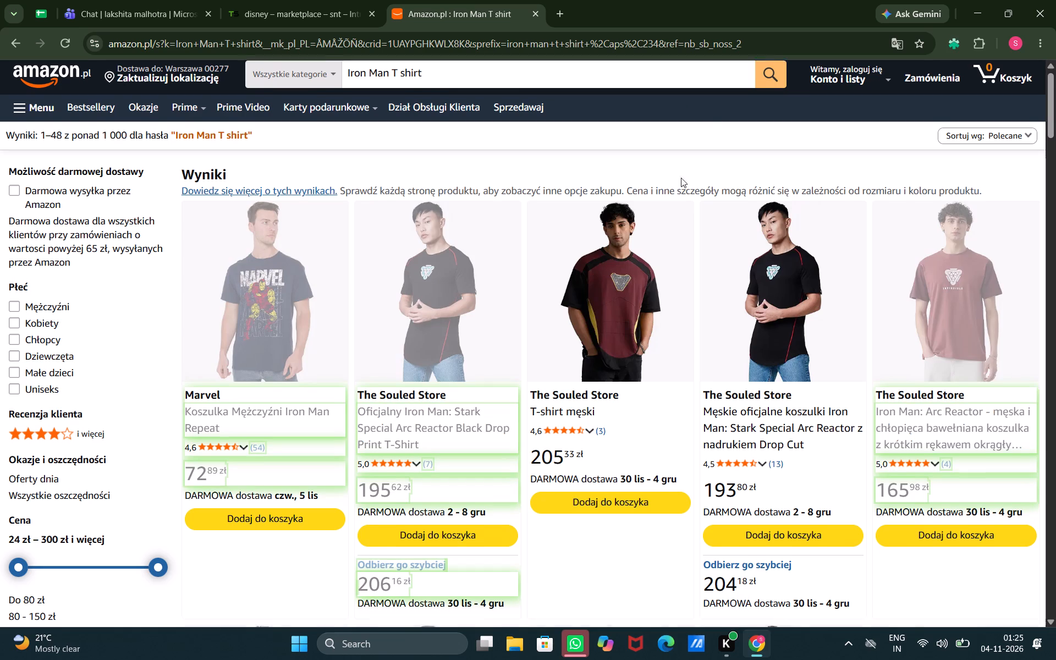
{"action": "scroll", "coordinate": [681, 178], "scroll_direction": "down", "scroll_amount": 4}
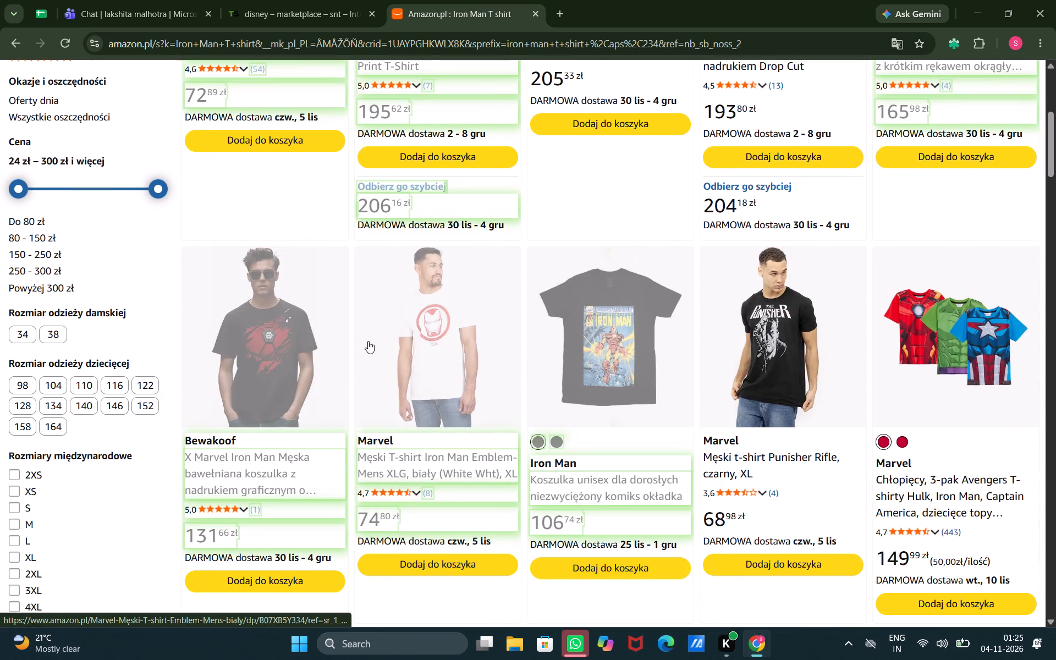
{"action": "scroll", "coordinate": [785, 349], "scroll_direction": "down", "scroll_amount": 3}
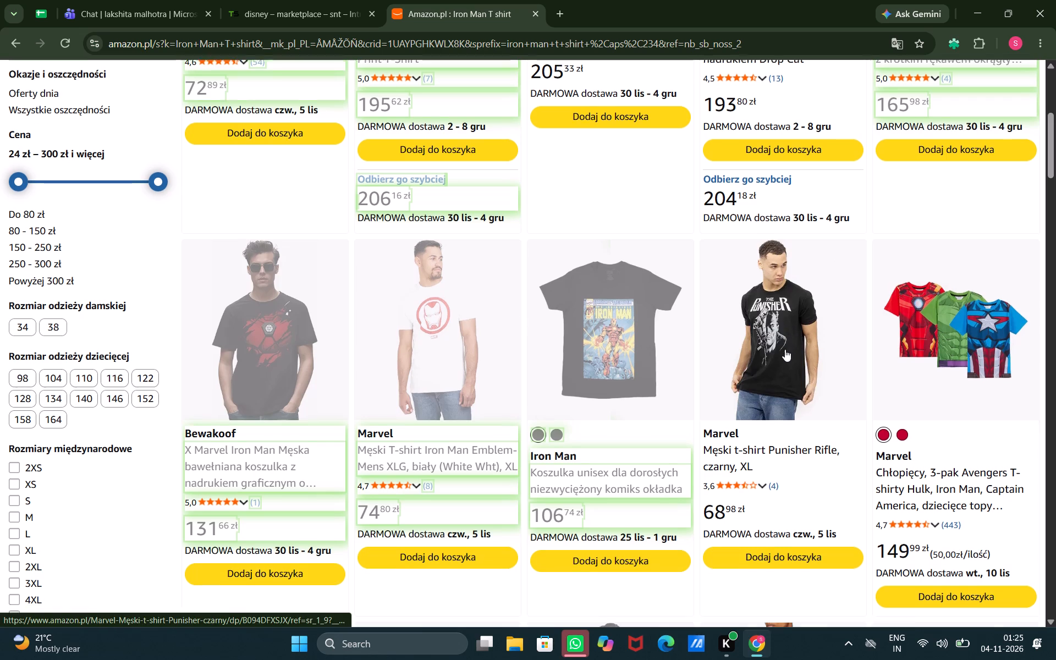
{"action": "scroll", "coordinate": [825, 353], "scroll_direction": "down", "scroll_amount": 4}
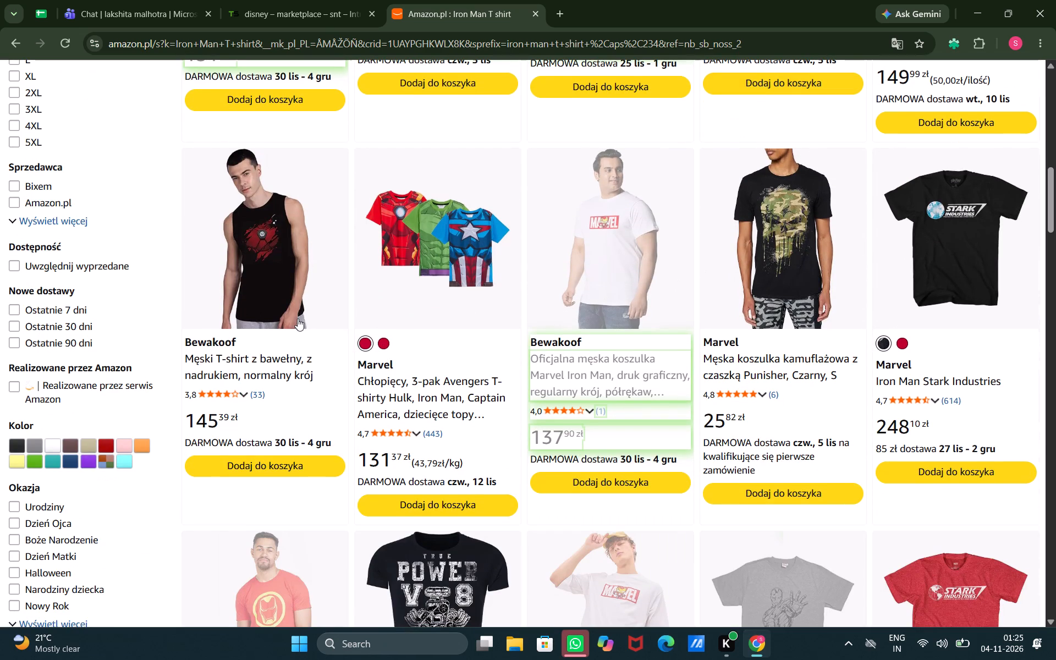
{"action": "scroll", "coordinate": [934, 229], "scroll_direction": "down", "scroll_amount": 4}
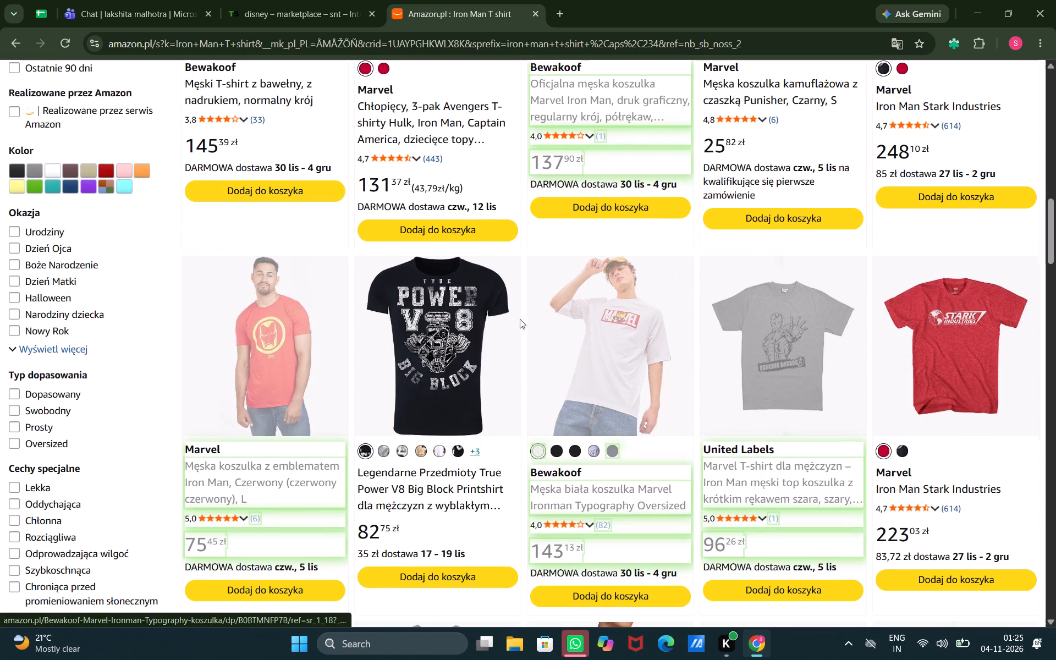
{"action": "scroll", "coordinate": [356, 333], "scroll_direction": "down", "scroll_amount": 5}
{"action": "scroll", "coordinate": [856, 332], "scroll_direction": "down", "scroll_amount": 1}
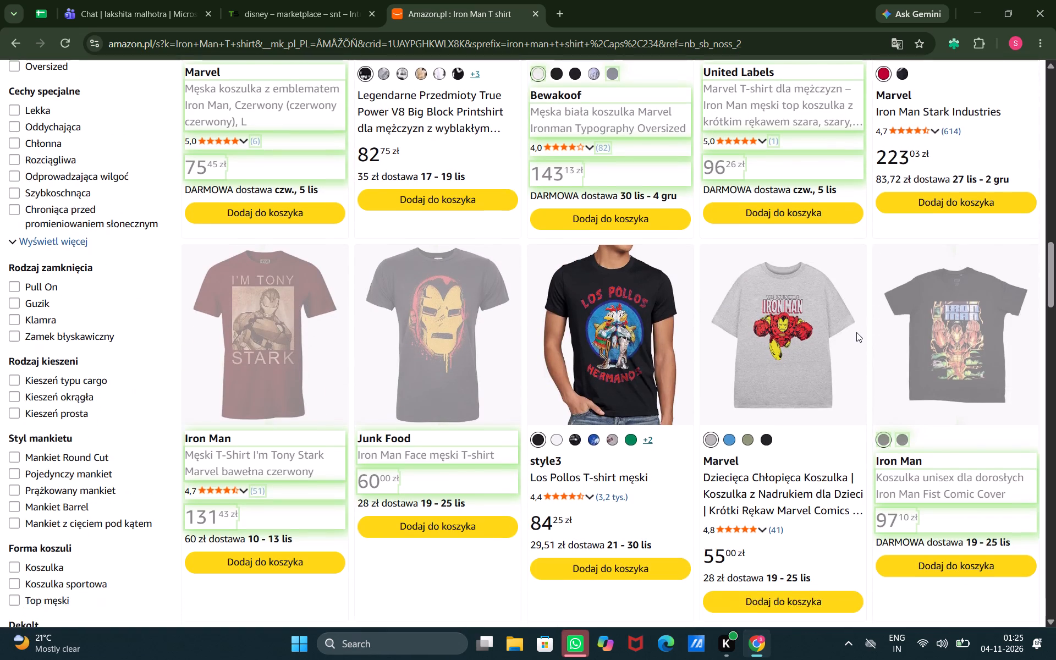
{"action": "right_click", "coordinate": [816, 465]}
{"action": "left_click", "coordinate": [856, 389]}
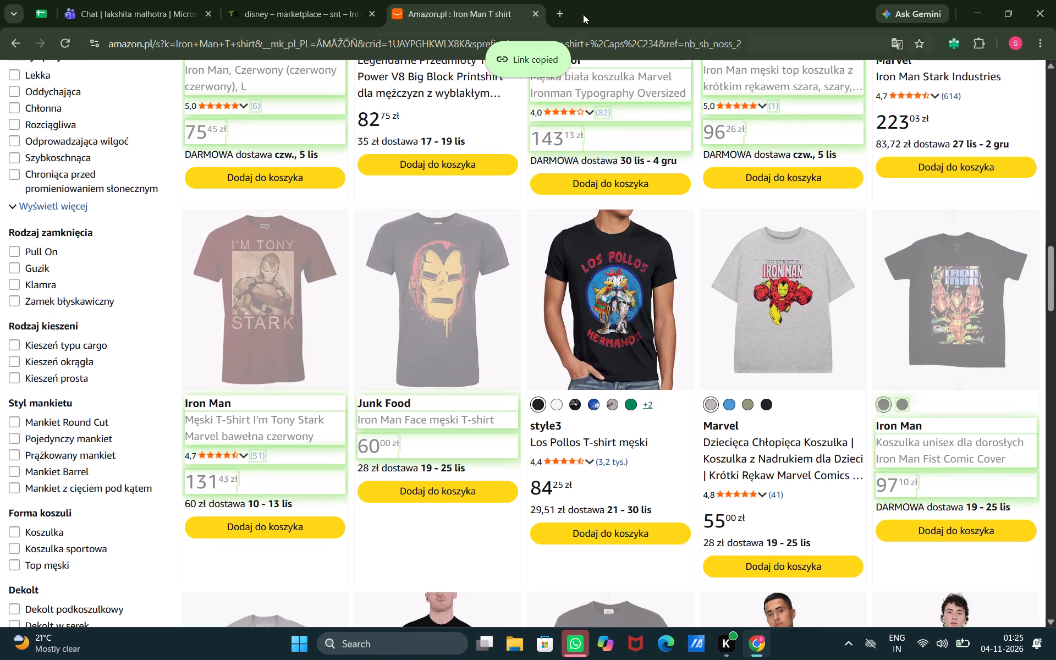
{"action": "left_click_drag", "start_coordinate": [479, 14], "coordinate": [479, 67]}
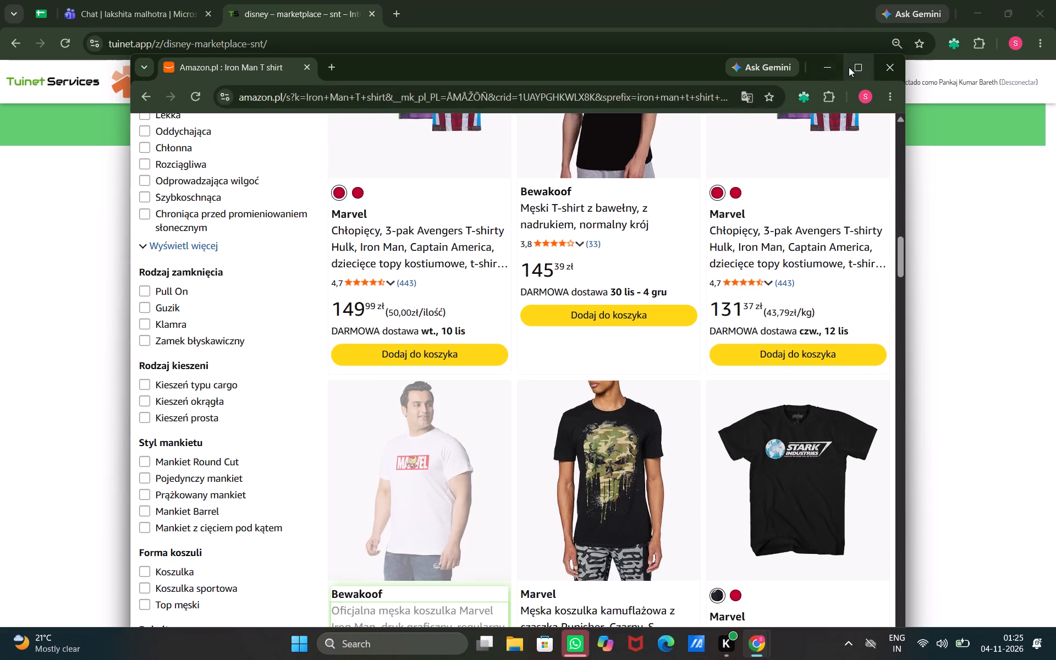
{"action": "left_click", "coordinate": [849, 67]}
{"action": "key", "text": "alt+Tab"}
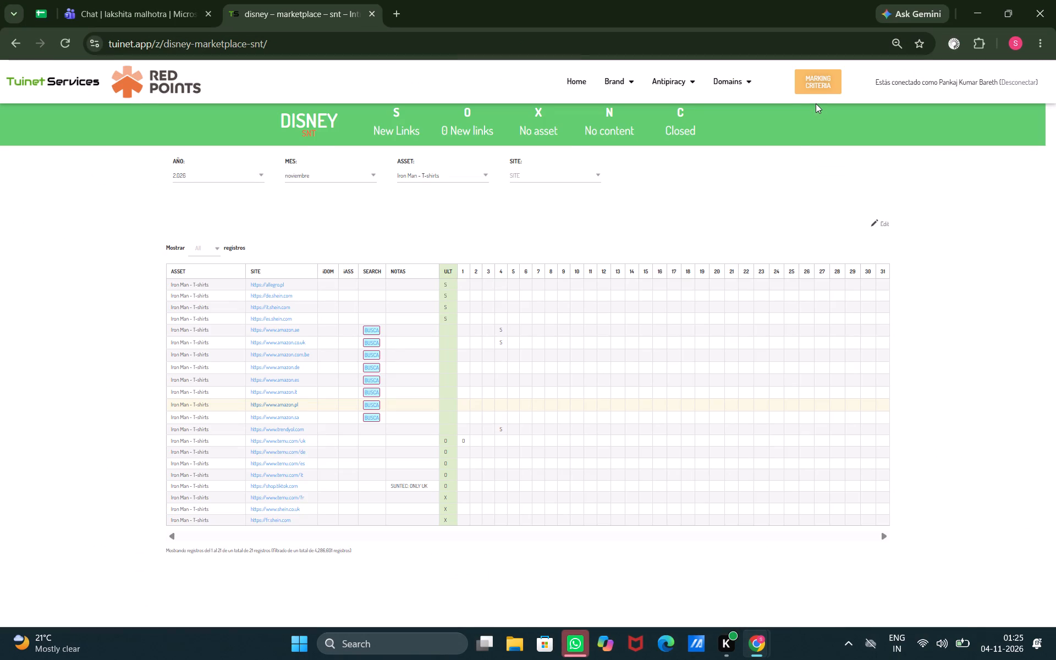
{"action": "key", "text": "ctrl+Tab"}
{"action": "key", "text": "ctrl+v"}
{"action": "key", "text": "Return"}
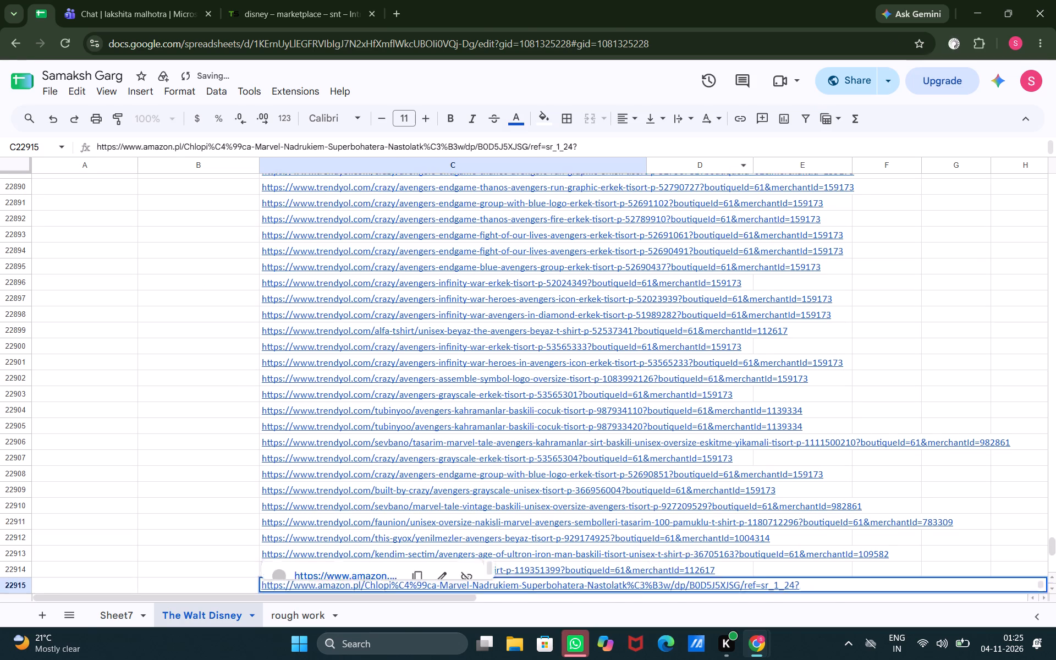
{"action": "key", "text": "Return"}
{"action": "key", "text": "alt+Tab"}
Copy the product link of the white long-sleeved Bewakoof Marvel T-shirt into cell C22916 of the sheet.
{"action": "scroll", "coordinate": [876, 85], "scroll_direction": "down", "scroll_amount": 5}
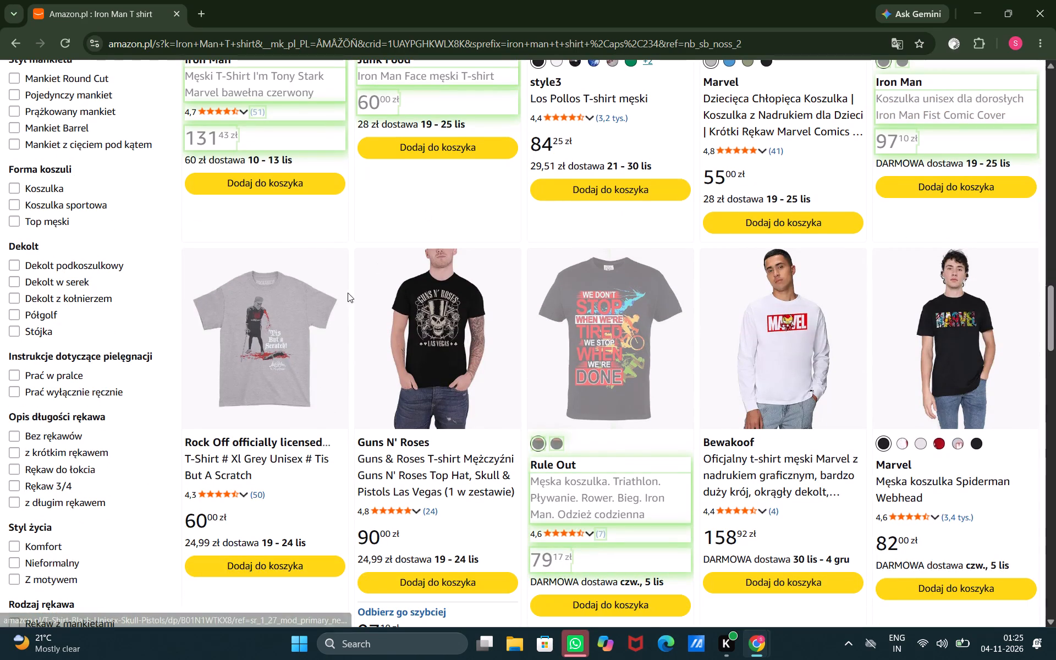
{"action": "right_click", "coordinate": [804, 483]}
{"action": "left_click", "coordinate": [859, 405]}
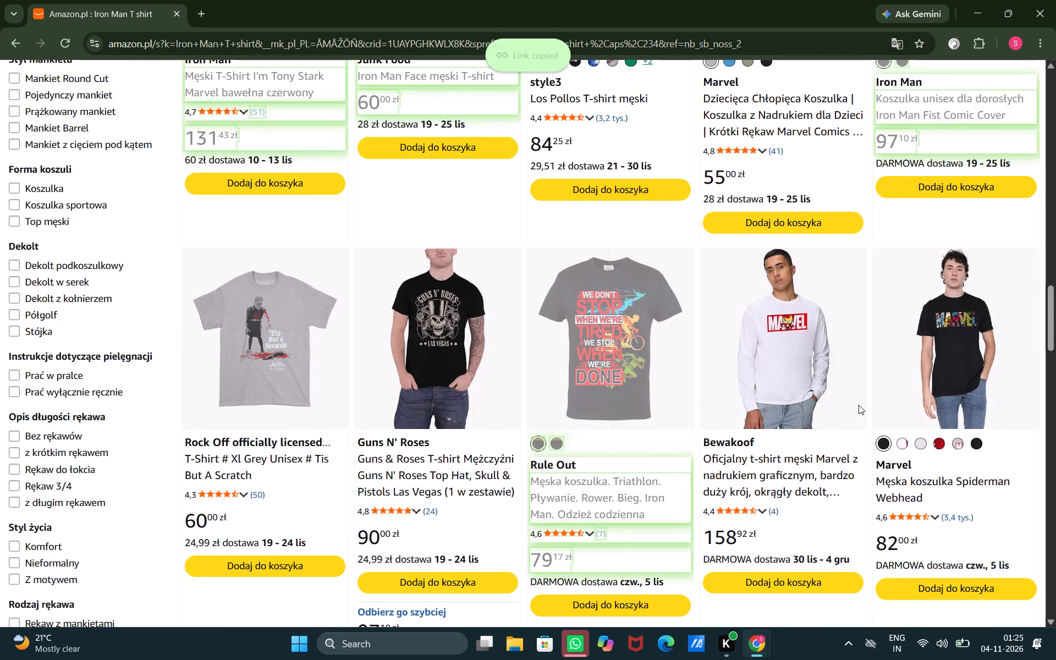
{"action": "key", "text": "alt+Tab"}
{"action": "key", "text": "ctrl+v"}
{"action": "key", "text": "Return"}
{"action": "key", "text": "Return"}
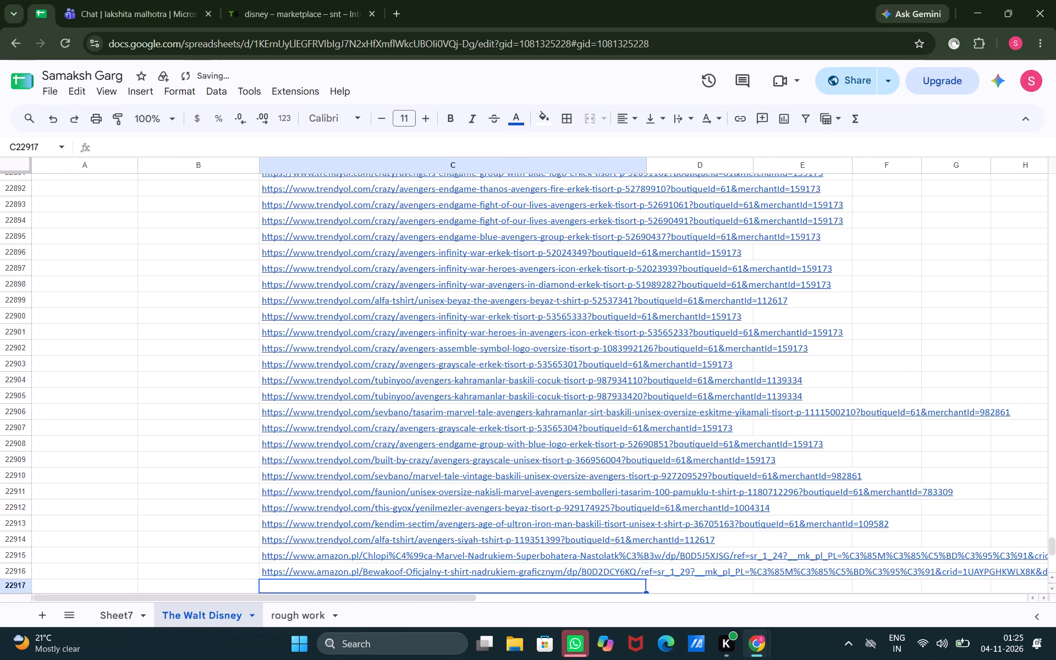
{"action": "key", "text": "alt+Tab"}
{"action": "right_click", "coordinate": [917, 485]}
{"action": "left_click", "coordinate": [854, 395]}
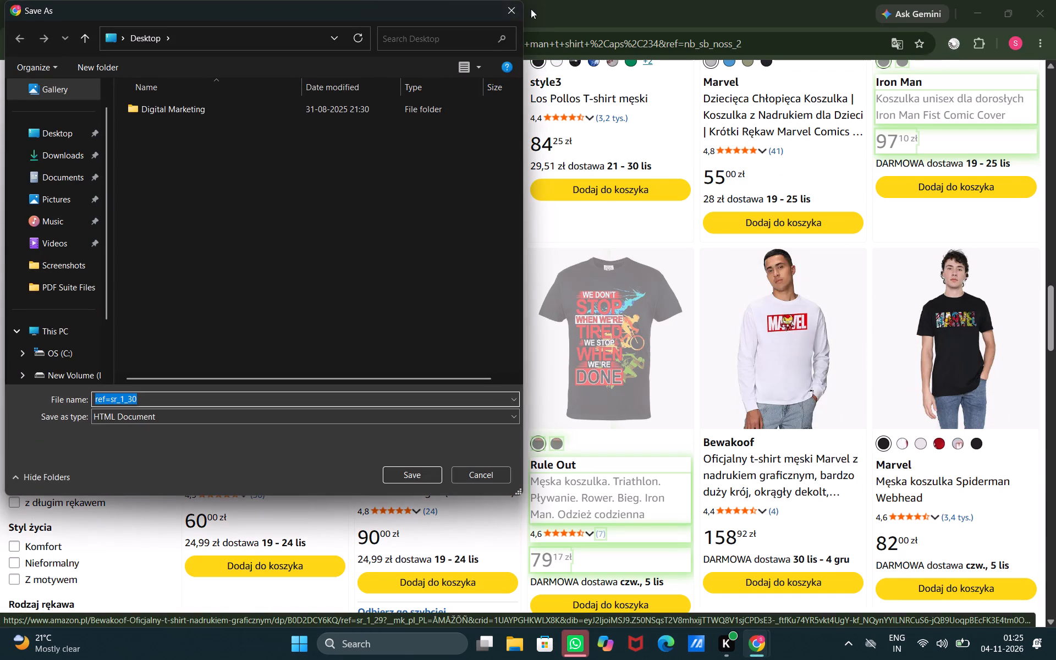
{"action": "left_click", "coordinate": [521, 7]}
Copy the product link of the black Marvel Spiderman Webhead T-shirt into cell C22917 of the sheet.
{"action": "right_click", "coordinate": [960, 489]}
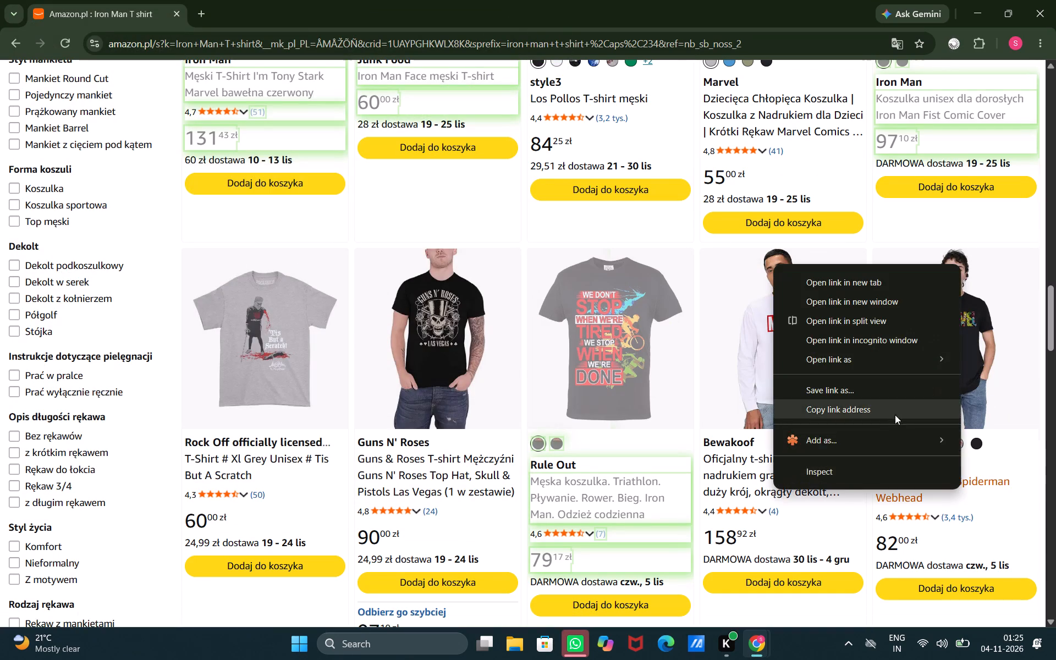
{"action": "left_click", "coordinate": [895, 415]}
{"action": "key", "text": "alt+Tab"}
{"action": "key", "text": "ctrl+v"}
{"action": "key", "text": "Return"}
{"action": "key", "text": "Return"}
{"action": "key", "text": "alt+Tab"}
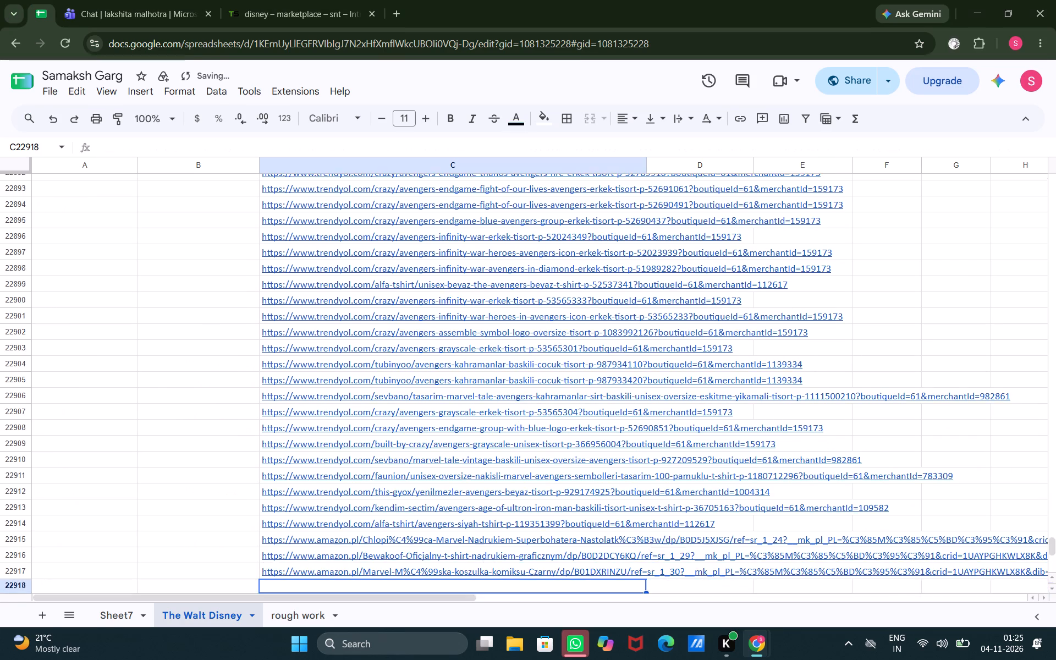
Copy the product link of the white Marvel Comics Group T-shirt into cell C22918 of the sheet.
{"action": "scroll", "coordinate": [891, 413], "scroll_direction": "down", "scroll_amount": 7}
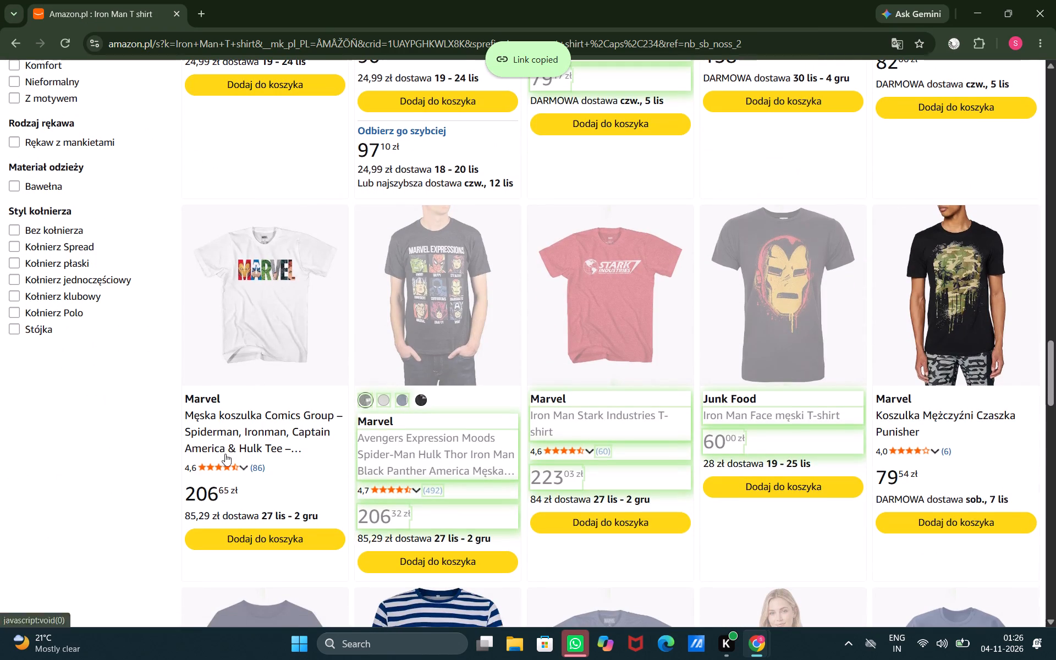
{"action": "right_click", "coordinate": [252, 430]}
{"action": "left_click", "coordinate": [300, 343]}
{"action": "key", "text": "alt+Tab"}
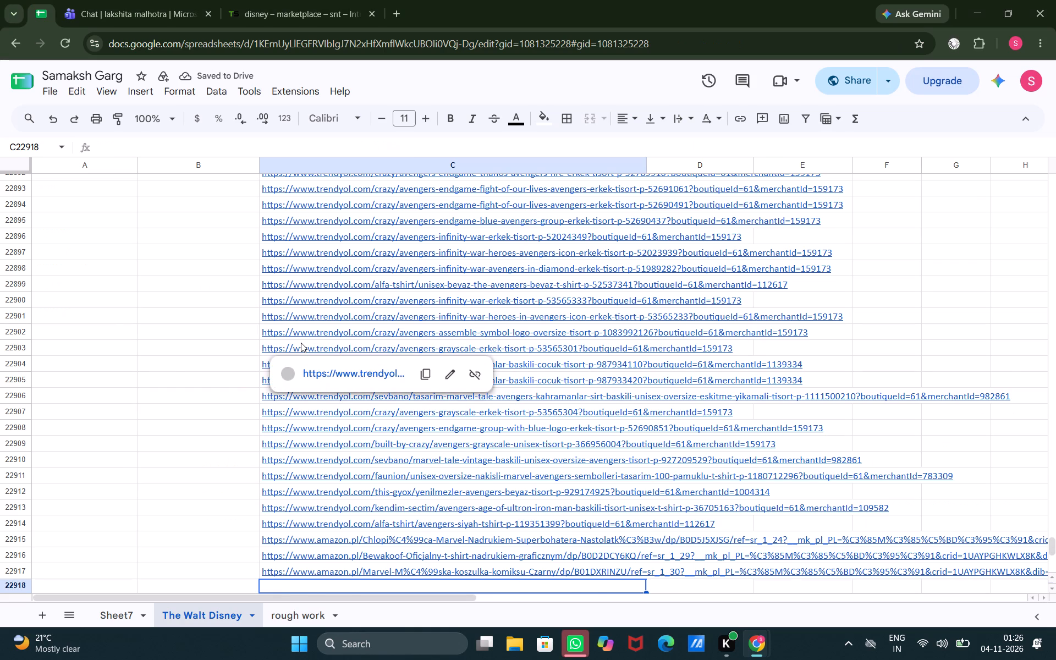
{"action": "key", "text": "ctrl+v"}
{"action": "key", "text": "Return"}
{"action": "key", "text": "Return"}
{"action": "key", "text": "alt+Tab"}
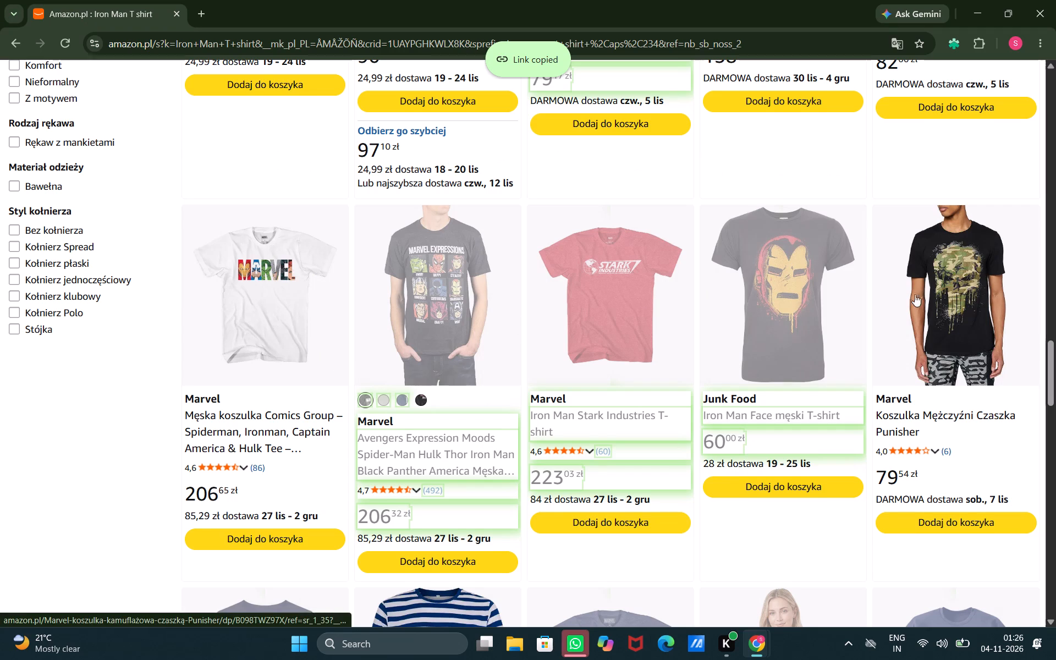
Copy the product link of the white short-sleeved Bewakoof Marvel T-shirt into cell C22919 of the sheet.
{"action": "scroll", "coordinate": [919, 297], "scroll_direction": "down", "scroll_amount": 6}
{"action": "scroll", "coordinate": [389, 274], "scroll_direction": "down", "scroll_amount": 4}
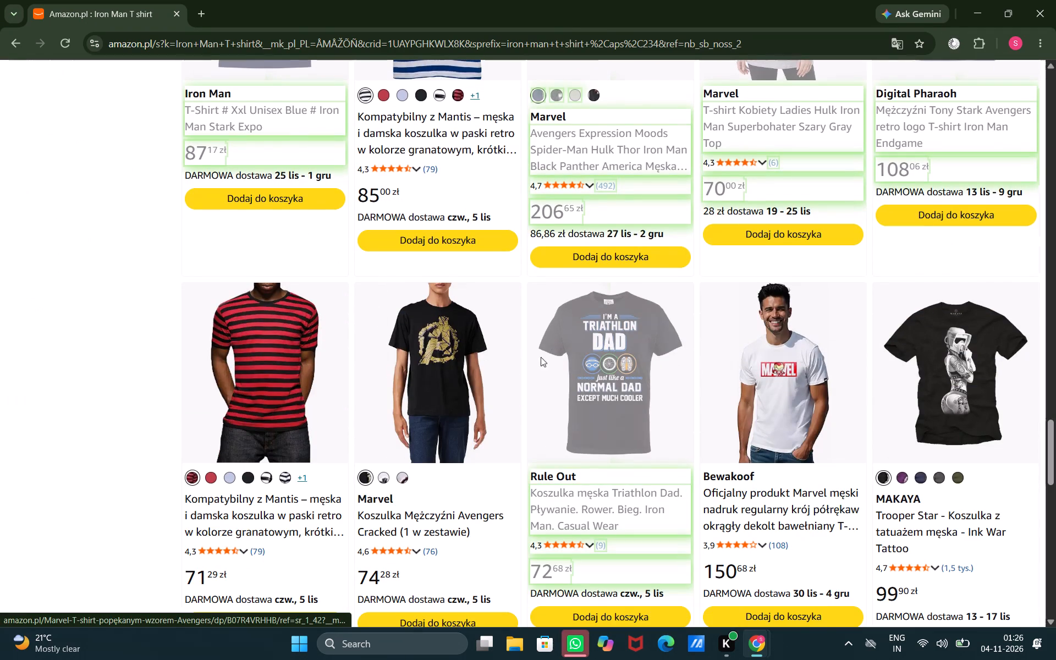
{"action": "right_click", "coordinate": [772, 505]}
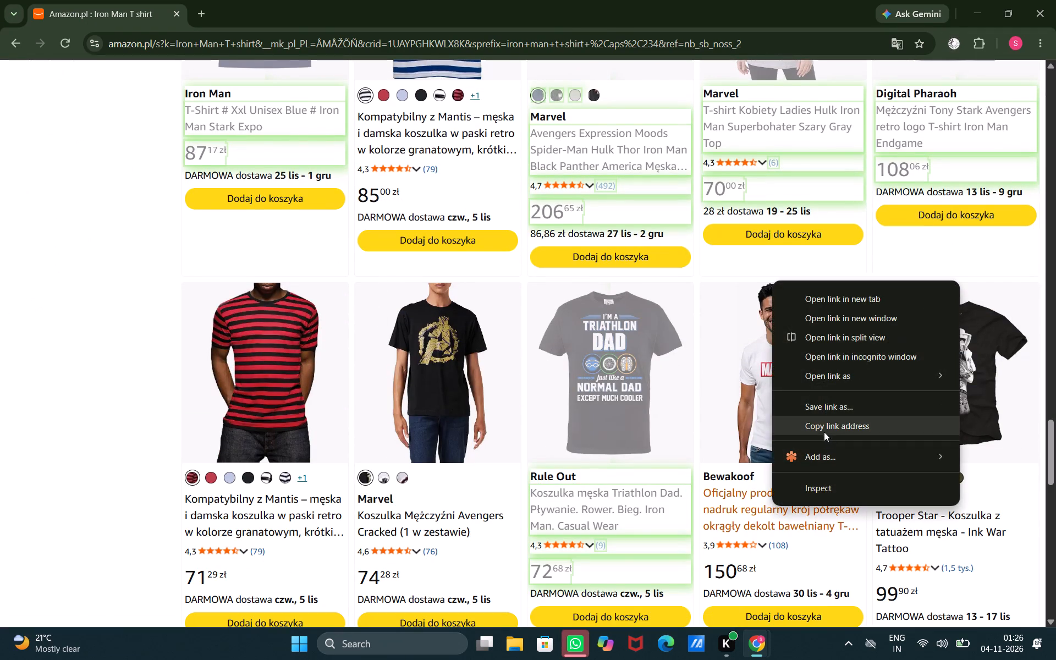
{"action": "left_click", "coordinate": [824, 432]}
{"action": "key", "text": "alt+Tab"}
{"action": "key", "text": "ctrl+v"}
{"action": "key", "text": "Return"}
{"action": "key", "text": "Return"}
{"action": "key", "text": "alt+Tab"}
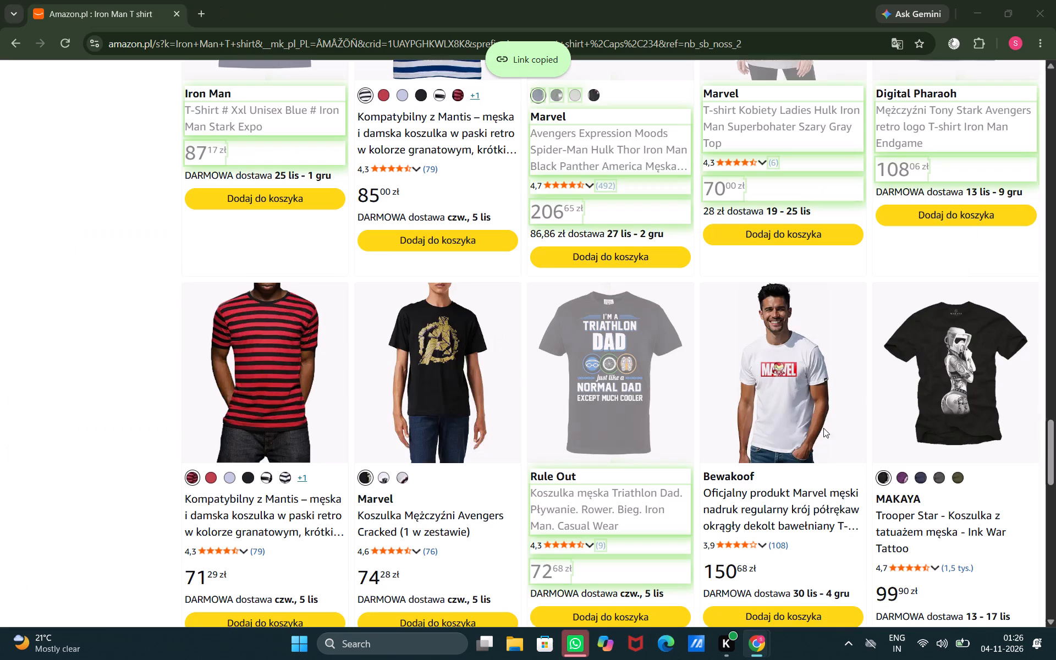
Copy the product link of the Funko Iron Man Holiday Hero T-shirt into cell C22920 of the sheet.
{"action": "scroll", "coordinate": [821, 430], "scroll_direction": "down", "scroll_amount": 6}
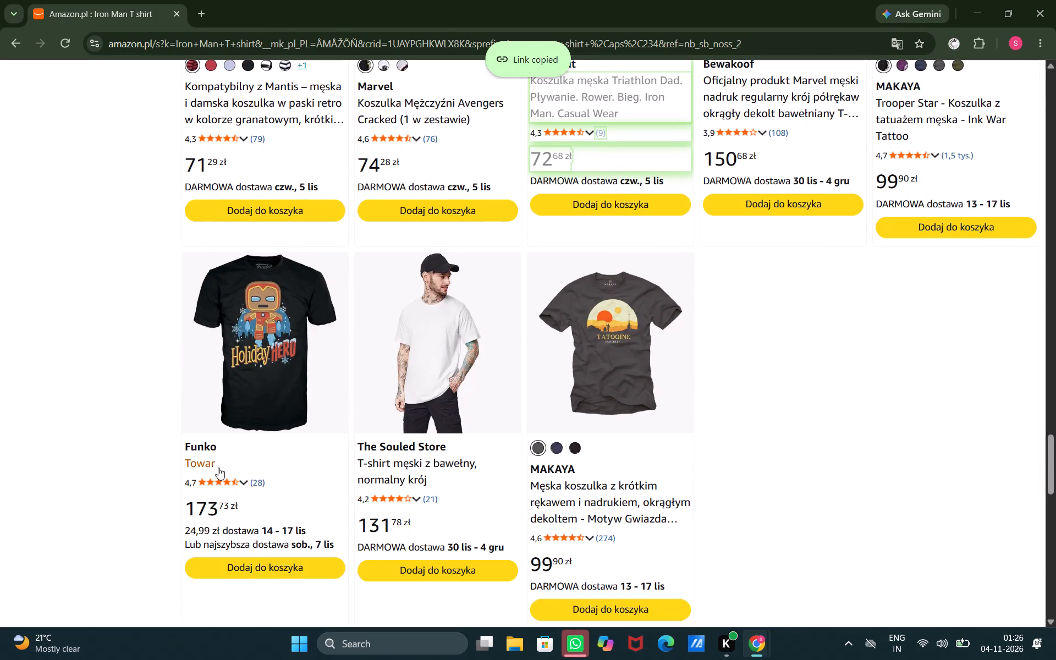
{"action": "right_click", "coordinate": [218, 468]}
{"action": "left_click", "coordinate": [304, 392]}
{"action": "key", "text": "alt+Tab"}
{"action": "key", "text": "ctrl+v"}
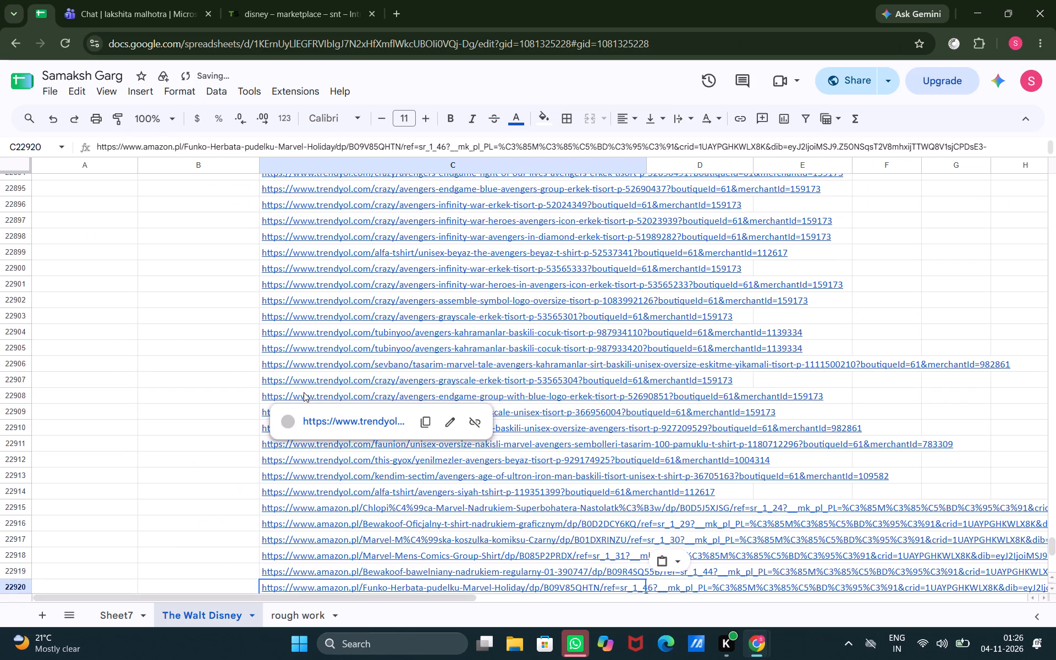
{"action": "key", "text": "Return"}
{"action": "key", "text": "Return"}
{"action": "key", "text": "alt+Tab"}
Open page 2 of the amazon.pl Iron Man T shirt results.
{"action": "scroll", "coordinate": [287, 382], "scroll_direction": "down", "scroll_amount": 5}
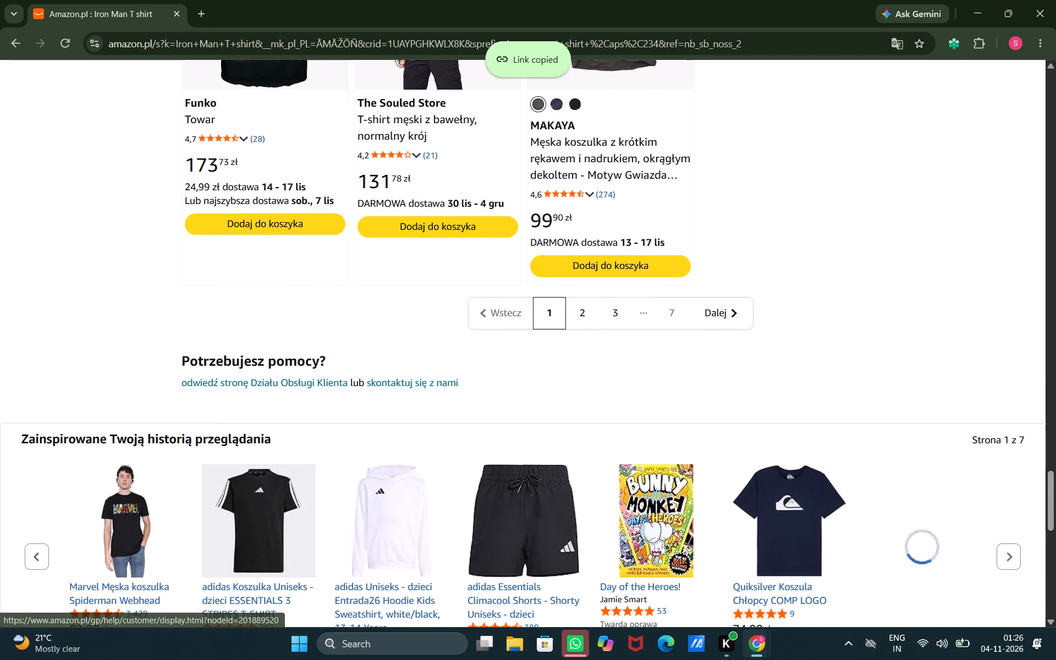
{"action": "left_click", "coordinate": [573, 311]}
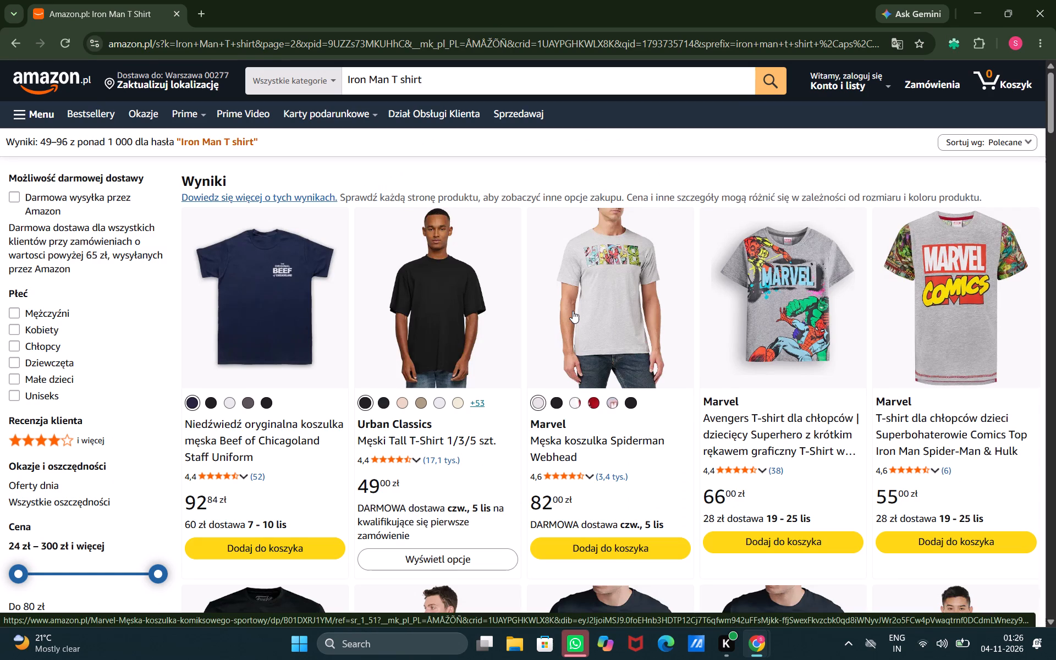
Copy the product link of the grey Marvel Spiderman Webhead T-shirt into cell C22921 of the sheet.
{"action": "scroll", "coordinate": [601, 295], "scroll_direction": "down", "scroll_amount": 18}
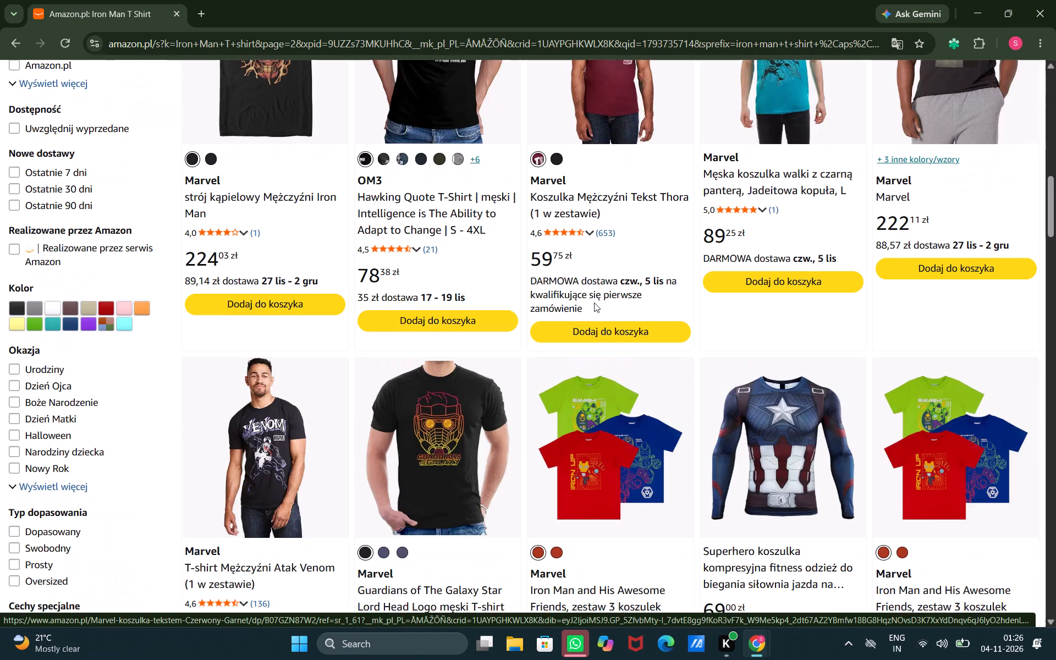
{"action": "scroll", "coordinate": [594, 302], "scroll_direction": "down", "scroll_amount": 9}
{"action": "scroll", "coordinate": [594, 303], "scroll_direction": "up", "scroll_amount": 20}
{"action": "scroll", "coordinate": [594, 303], "scroll_direction": "up", "scroll_amount": 3}
{"action": "scroll", "coordinate": [597, 305], "scroll_direction": "down", "scroll_amount": 12}
{"action": "scroll", "coordinate": [585, 318], "scroll_direction": "up", "scroll_amount": 7}
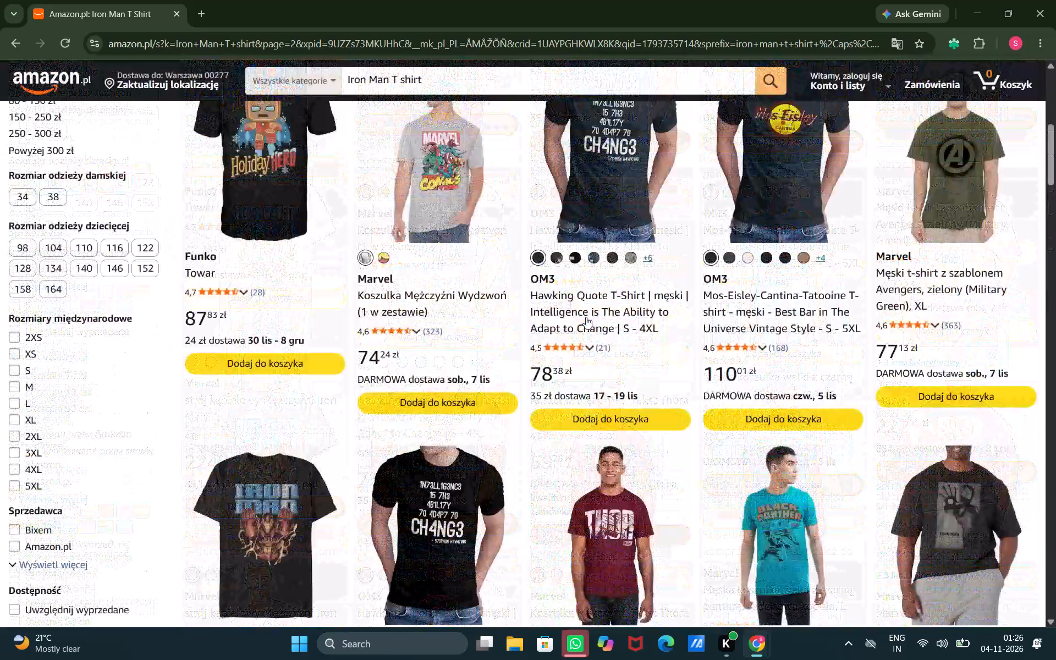
{"action": "scroll", "coordinate": [586, 317], "scroll_direction": "up", "scroll_amount": 15}
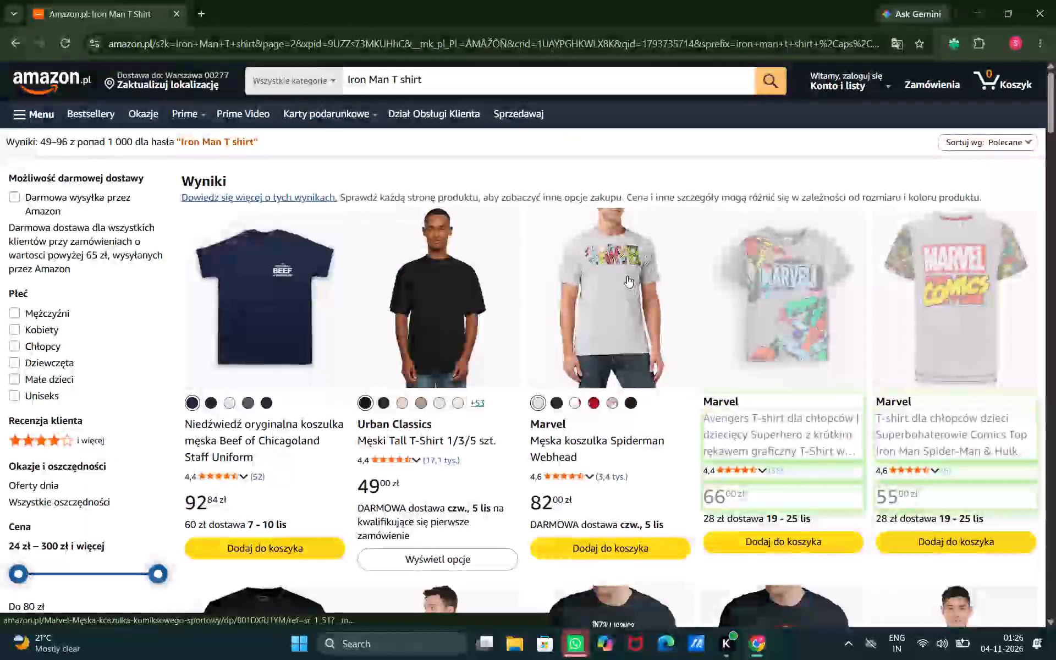
{"action": "right_click", "coordinate": [612, 434]}
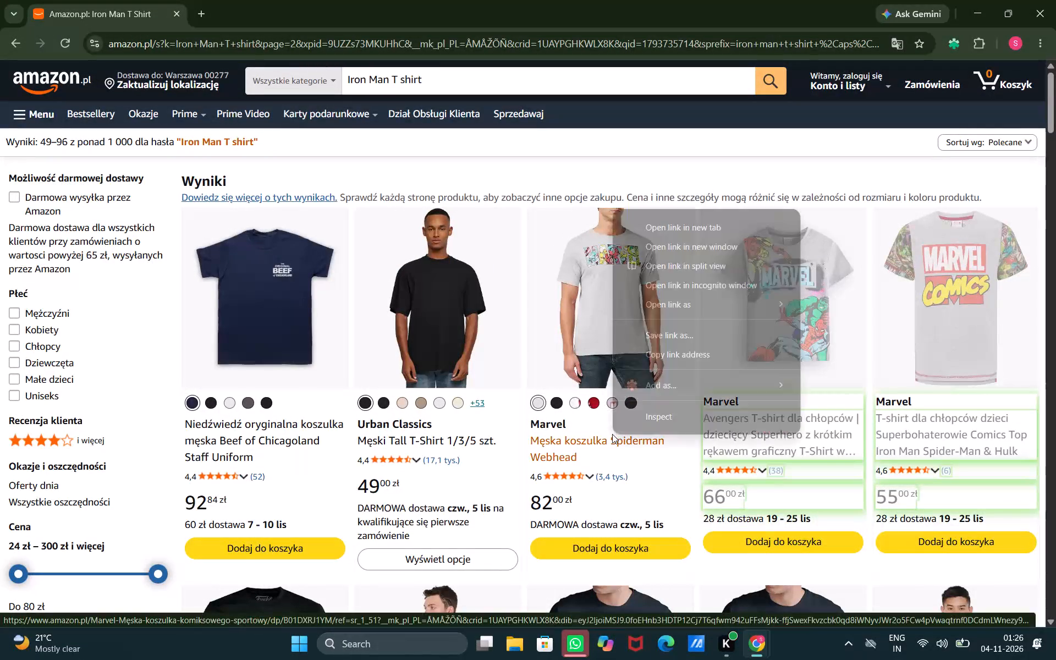
{"action": "left_click", "coordinate": [665, 356]}
{"action": "key", "text": "alt+Tab"}
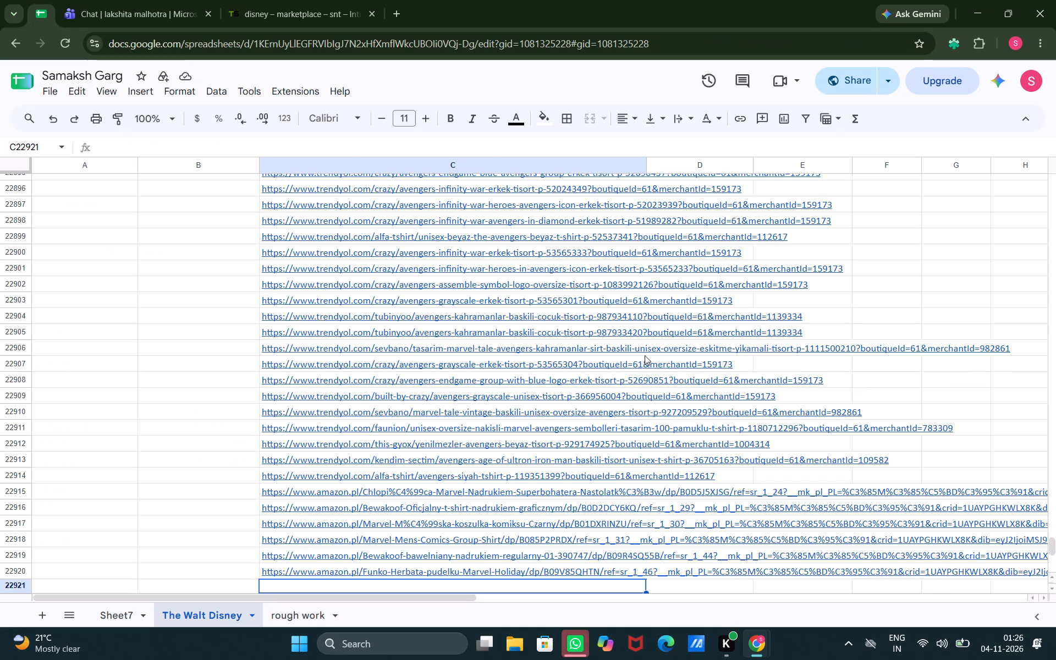
{"action": "key", "text": "ctrl+v"}
{"action": "key", "text": "Return"}
{"action": "key", "text": "Return"}
{"action": "key", "text": "alt+Tab"}
Copy the product link of the 87,83 zł Funko Iron Man Holiday Hero T-shirt into cell C22922 of the sheet.
{"action": "scroll", "coordinate": [643, 351], "scroll_direction": "down", "scroll_amount": 5}
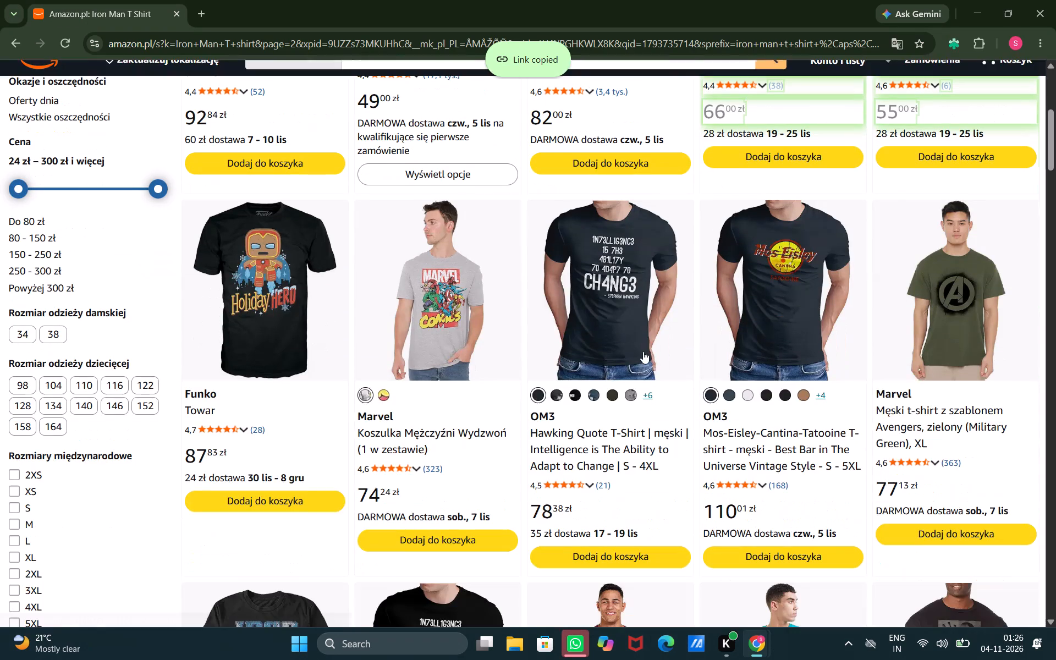
{"action": "right_click", "coordinate": [209, 408]}
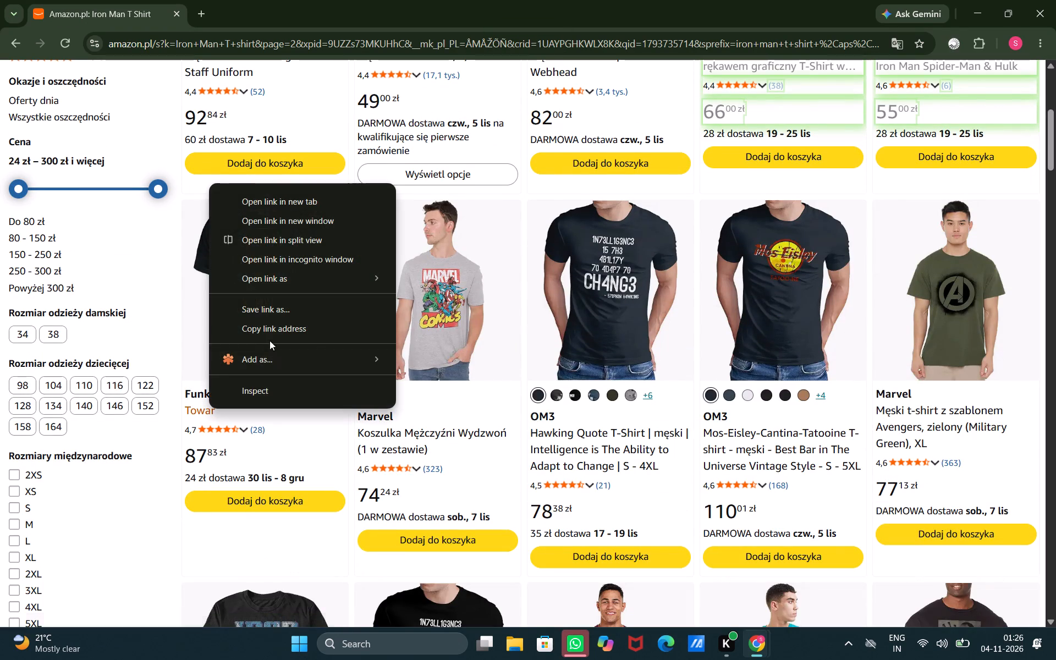
{"action": "left_click", "coordinate": [271, 333]}
{"action": "key", "text": "alt+Tab"}
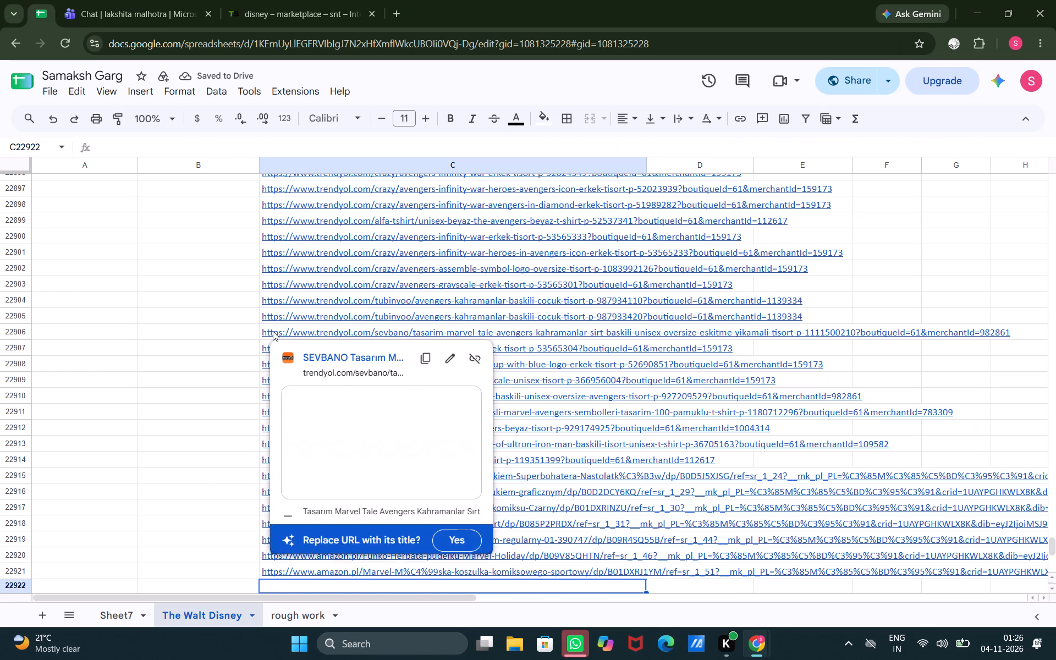
{"action": "key", "text": "ctrl+v"}
{"action": "key", "text": "Return"}
{"action": "key", "text": "Return"}
{"action": "key", "text": "alt+Tab"}
Copy the product link of the men's grey Marvel Comics T-shirt priced 74,24 zł into cell C22923 of the sheet.
{"action": "right_click", "coordinate": [426, 443]}
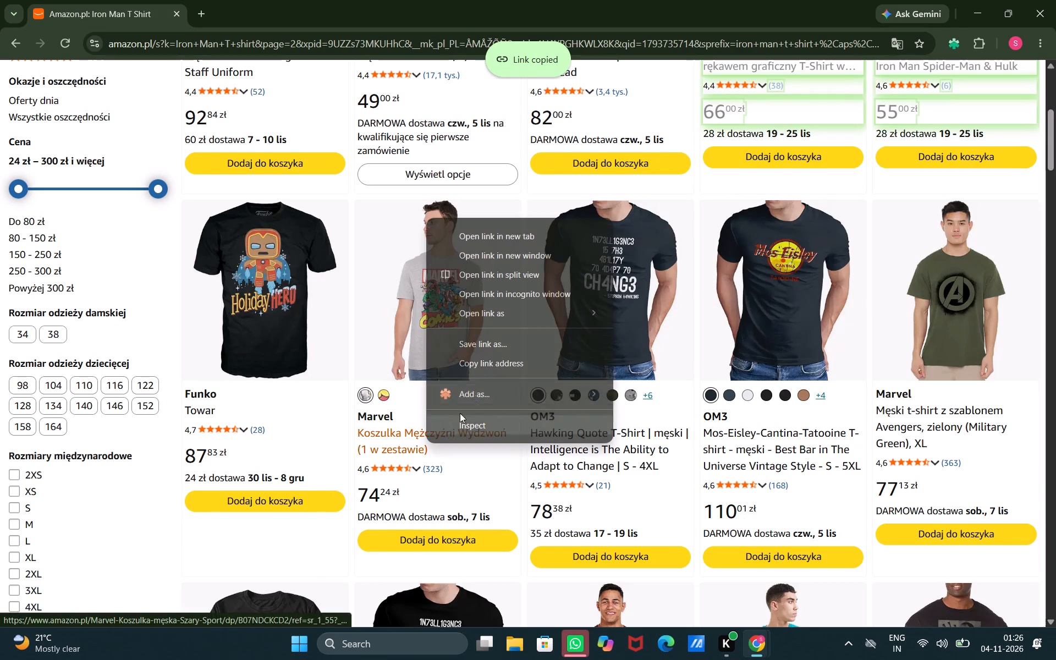
{"action": "left_click", "coordinate": [480, 365]}
{"action": "key", "text": "alt+Tab"}
{"action": "key", "text": "ctrl+v"}
{"action": "key", "text": "Return"}
{"action": "key", "text": "Return"}
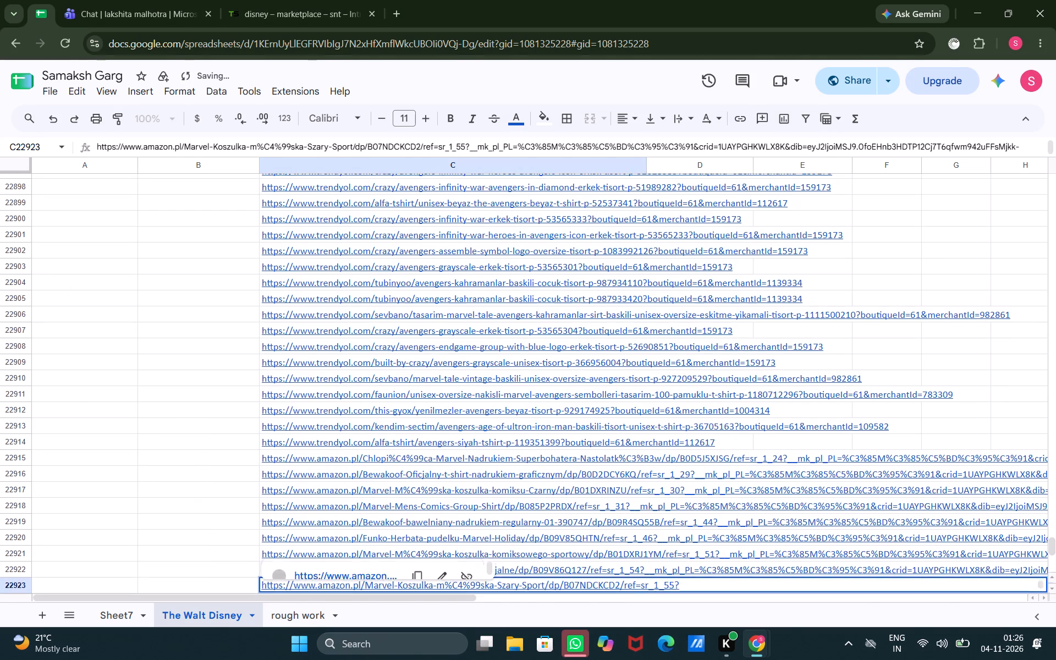
{"action": "key", "text": "alt+Tab"}
Copy the product link of the dark Marvel Iron Man T-shirt priced 222,11 zł into cell C22924 of the sheet.
{"action": "scroll", "coordinate": [1055, 242], "scroll_direction": "down", "scroll_amount": 5}
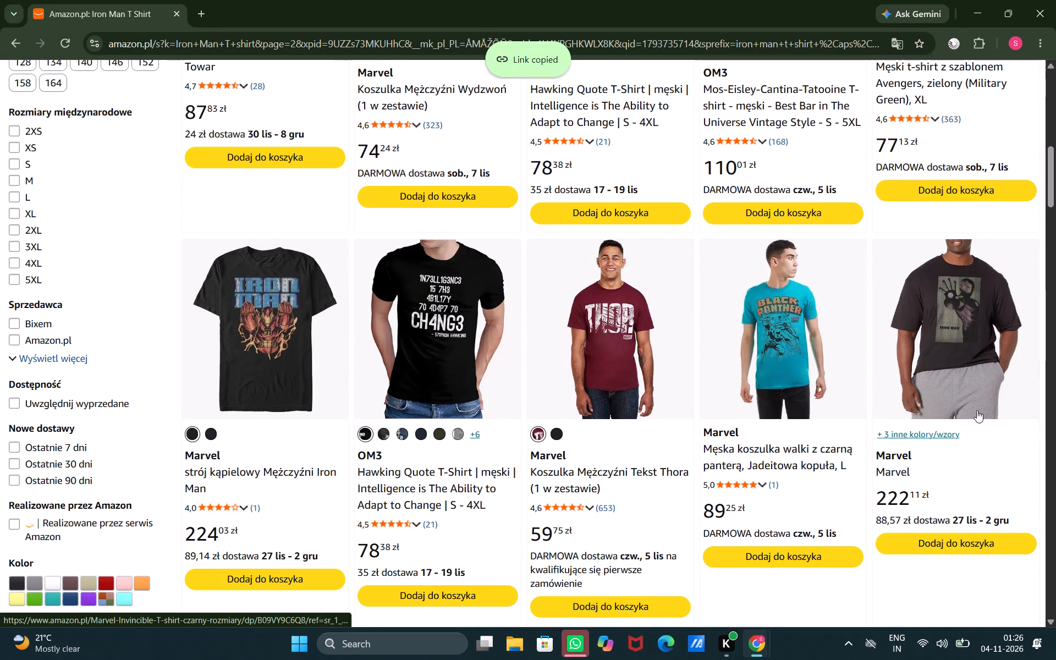
{"action": "right_click", "coordinate": [879, 466]}
{"action": "left_click", "coordinate": [823, 389]}
{"action": "key", "text": "alt+Tab"}
{"action": "key", "text": "ctrl+v"}
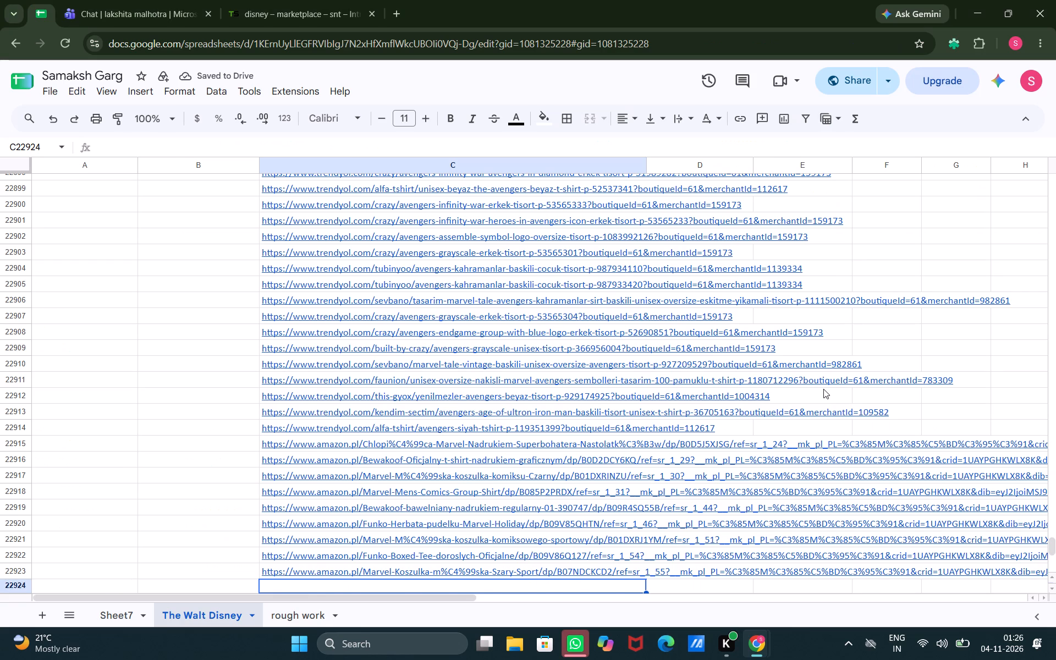
{"action": "key", "text": "Return"}
{"action": "key", "text": "Return"}
{"action": "key", "text": "alt+Tab"}
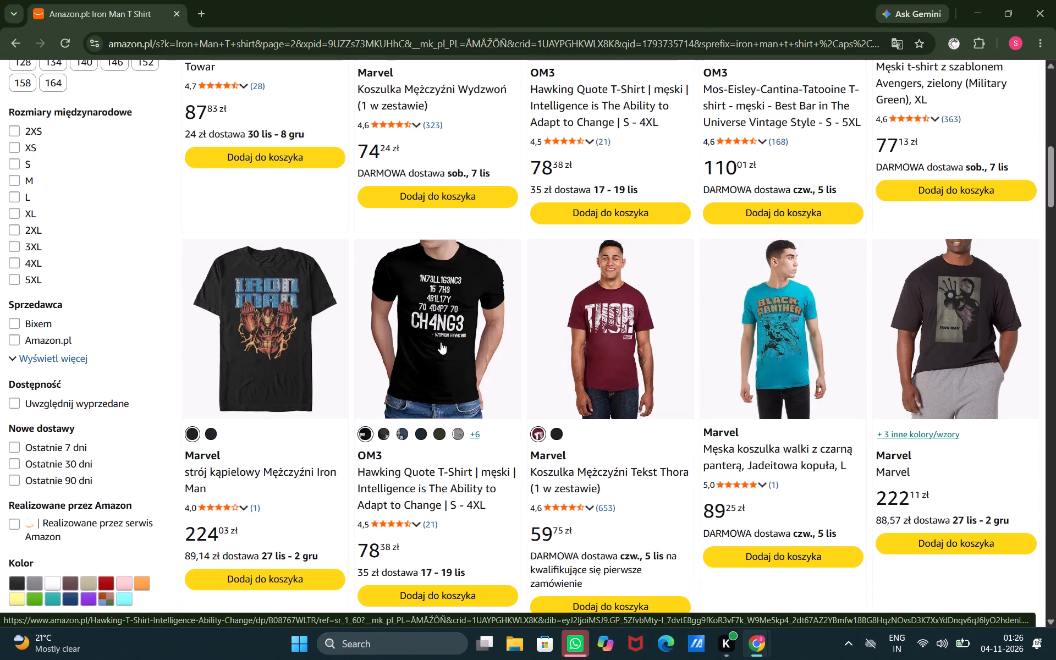
Copy the product link of the black Marvel men's Iron Man shirt priced 224,03 zł into cell C22925 of the sheet.
{"action": "right_click", "coordinate": [269, 475]}
{"action": "left_click", "coordinate": [333, 393]}
{"action": "key", "text": "alt+Tab"}
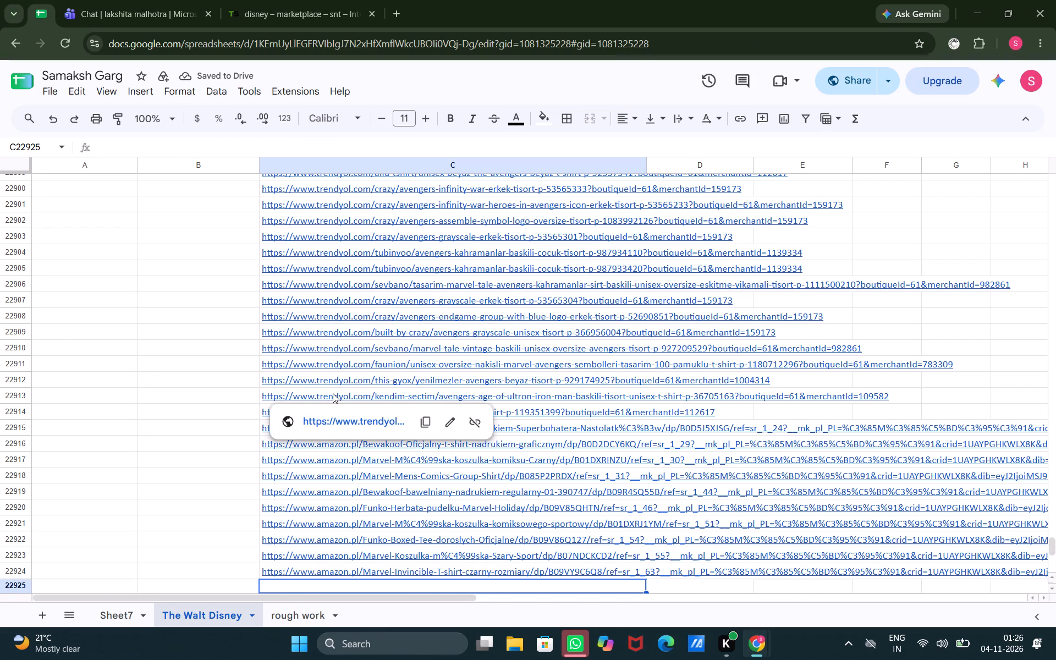
{"action": "key", "text": "ctrl+v"}
{"action": "key", "text": "Return"}
{"action": "key", "text": "Return"}
{"action": "key", "text": "alt+Tab"}
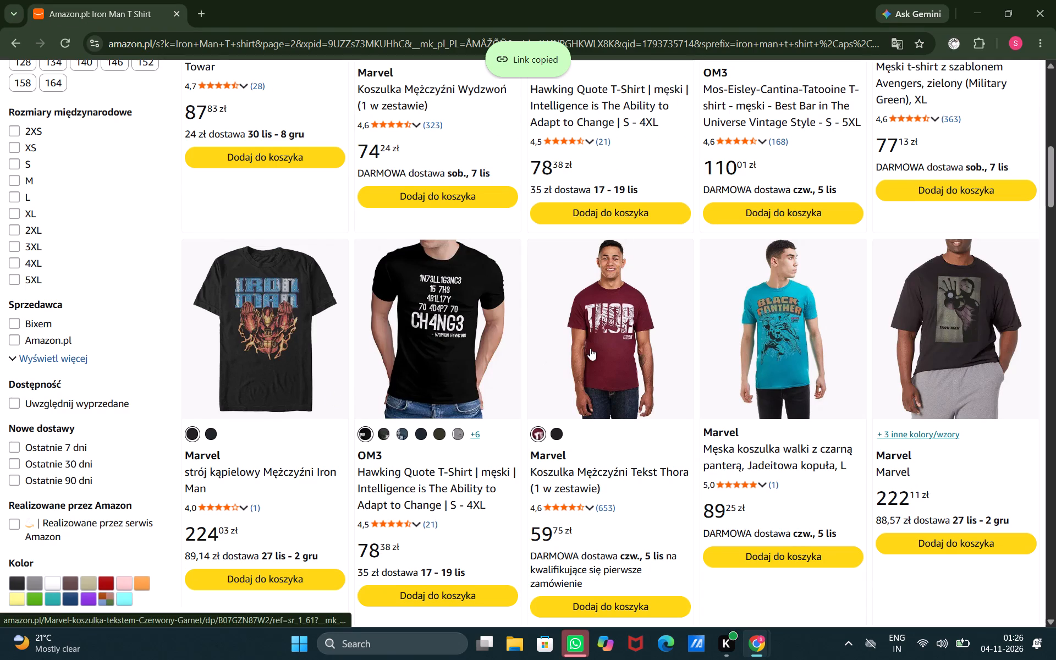
Copy the product link of the first Iron Man and His Awesome Friends three-shirt set into cell C22926 of the sheet.
{"action": "scroll", "coordinate": [590, 348], "scroll_direction": "down", "scroll_amount": 5}
{"action": "scroll", "coordinate": [656, 385], "scroll_direction": "down", "scroll_amount": 1}
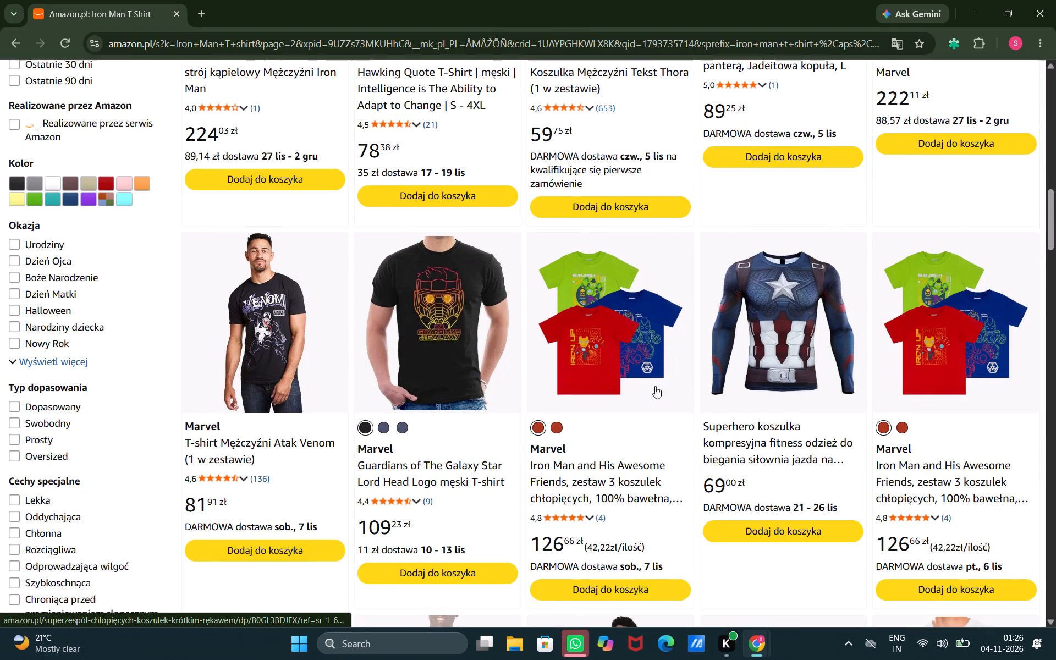
{"action": "right_click", "coordinate": [597, 469]}
{"action": "left_click", "coordinate": [652, 392]}
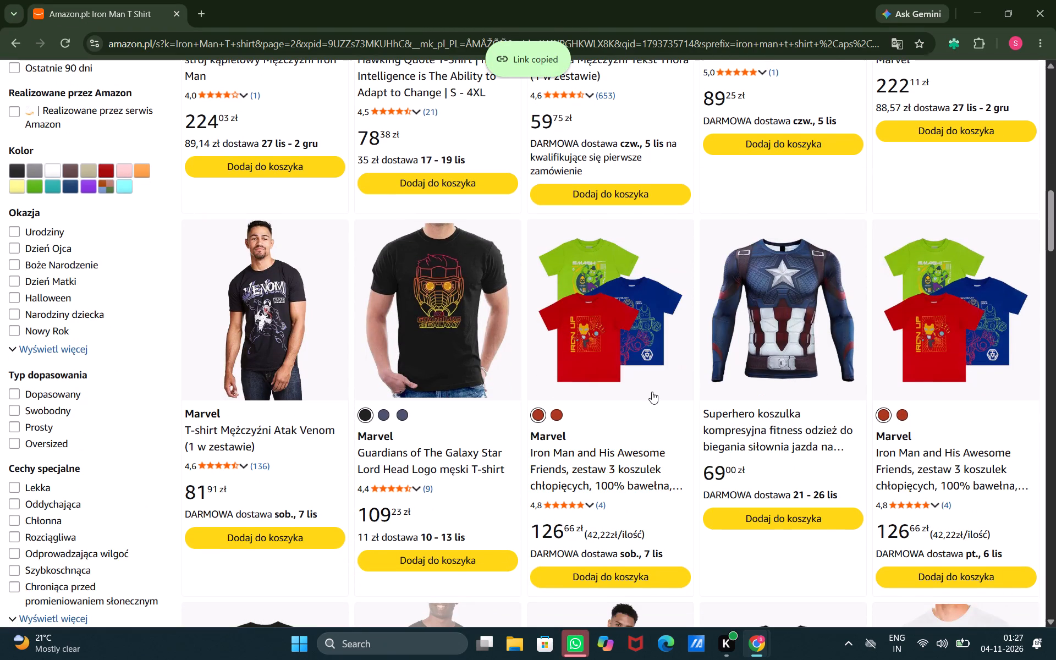
{"action": "key", "text": "alt+Tab"}
{"action": "key", "text": "ctrl+v"}
{"action": "key", "text": "Return"}
{"action": "key", "text": "Return"}
{"action": "key", "text": "alt+Tab"}
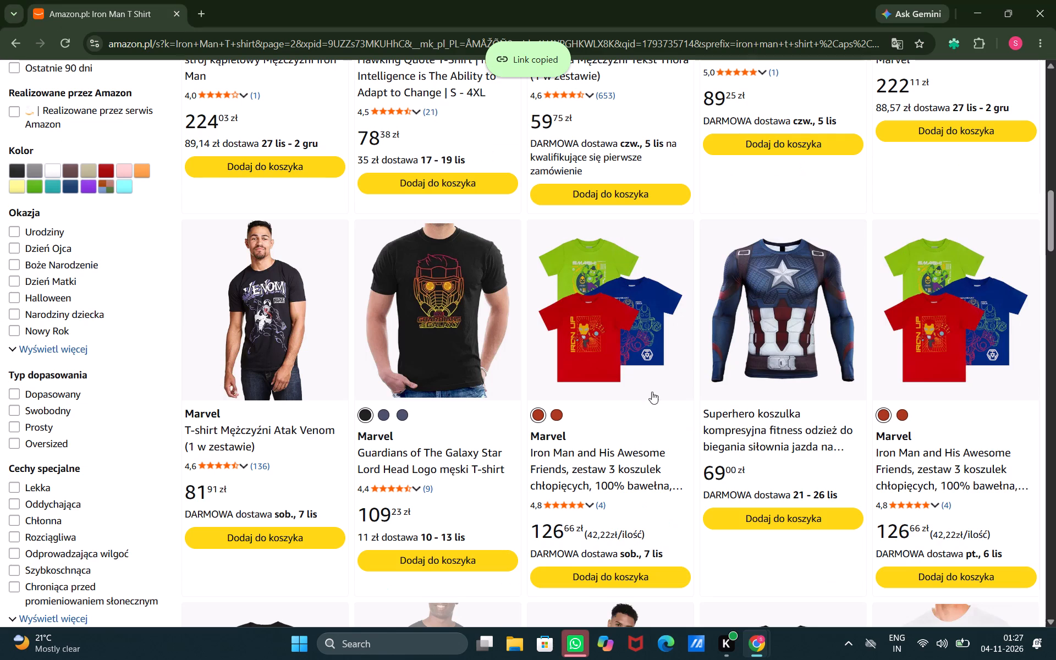
Copy the product link of the second Iron Man and His Awesome Friends three-shirt set into cell C22927 of the sheet.
{"action": "right_click", "coordinate": [984, 467]}
{"action": "left_click", "coordinate": [844, 387]}
{"action": "key", "text": "alt+Tab"}
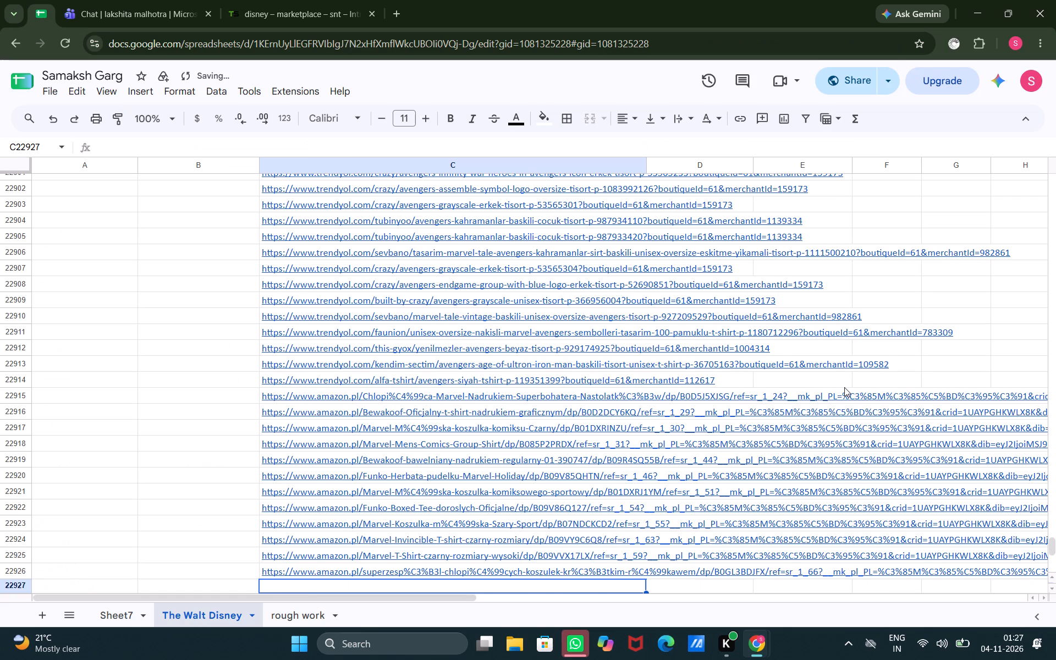
{"action": "key", "text": "ctrl+v"}
{"action": "key", "text": "Return"}
{"action": "key", "text": "Return"}
{"action": "key", "text": "alt+Tab"}
Copy the product link of the Marvel The Avengers boys' oversize shirts into cell C22928 of the sheet.
{"action": "scroll", "coordinate": [842, 384], "scroll_direction": "down", "scroll_amount": 5}
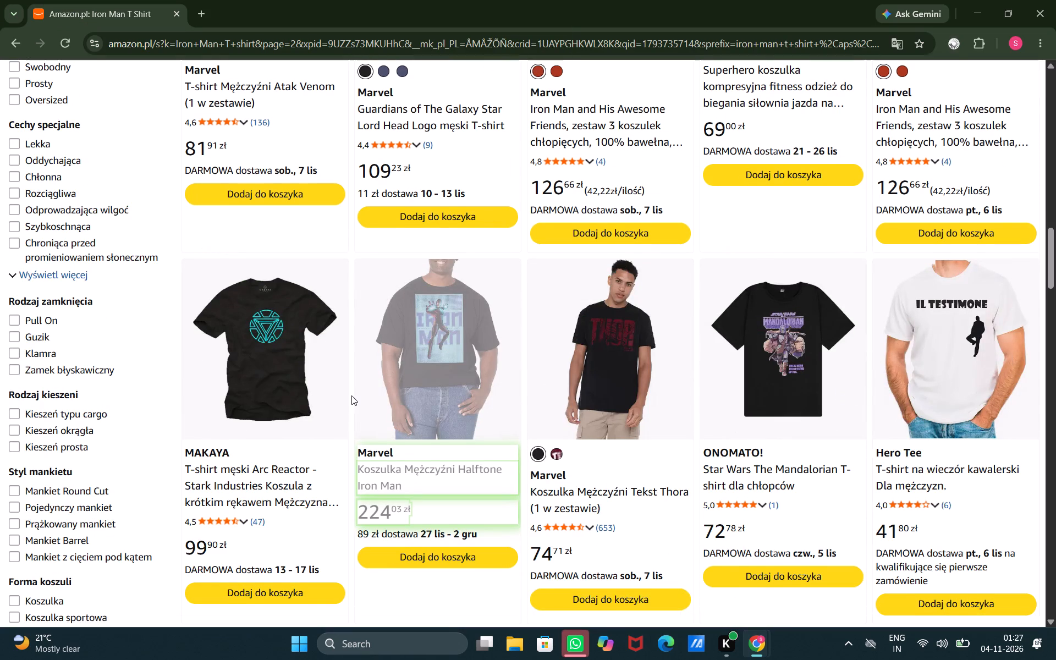
{"action": "scroll", "coordinate": [351, 395], "scroll_direction": "down", "scroll_amount": 5}
{"action": "right_click", "coordinate": [264, 529]}
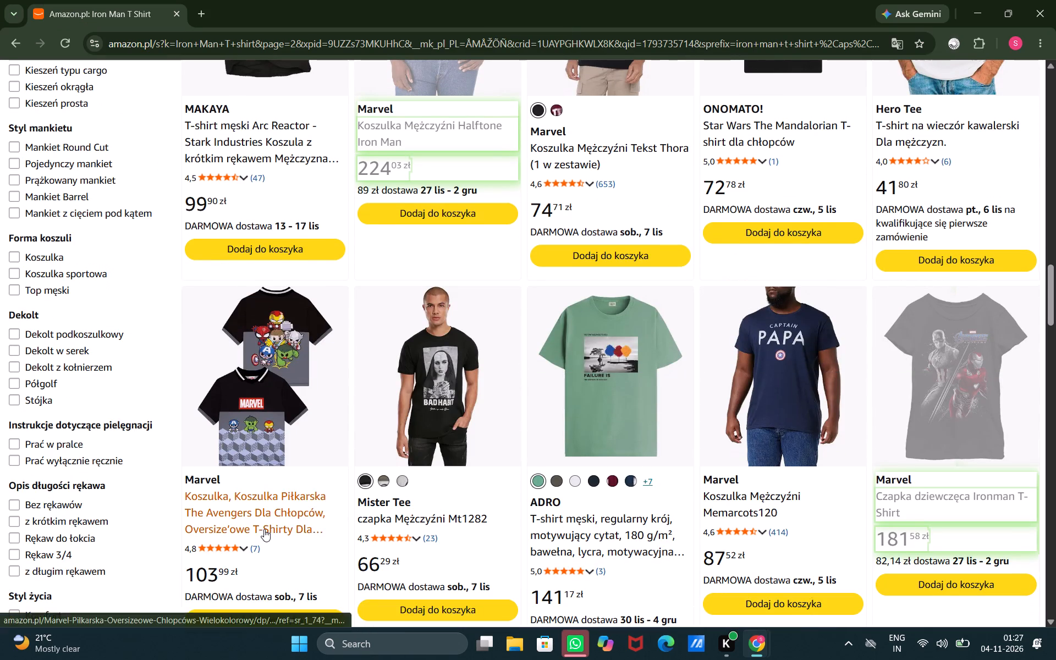
{"action": "left_click", "coordinate": [335, 450]}
{"action": "key", "text": "alt+Tab"}
{"action": "key", "text": "ctrl+v"}
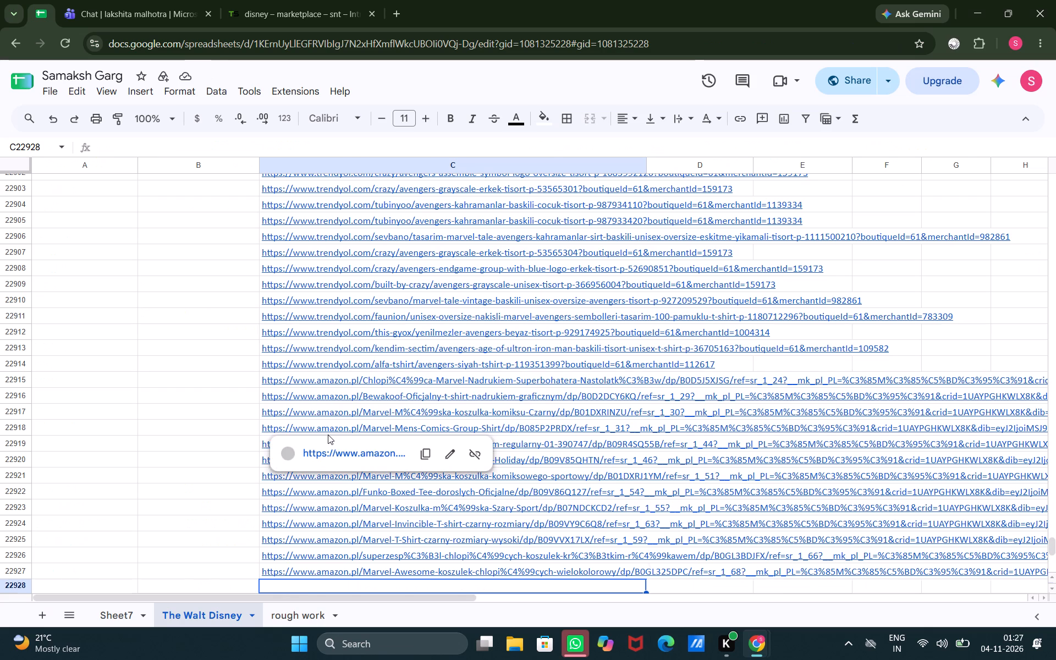
{"action": "key", "text": "Return"}
{"action": "key", "text": "Return"}
{"action": "key", "text": "alt+Tab"}
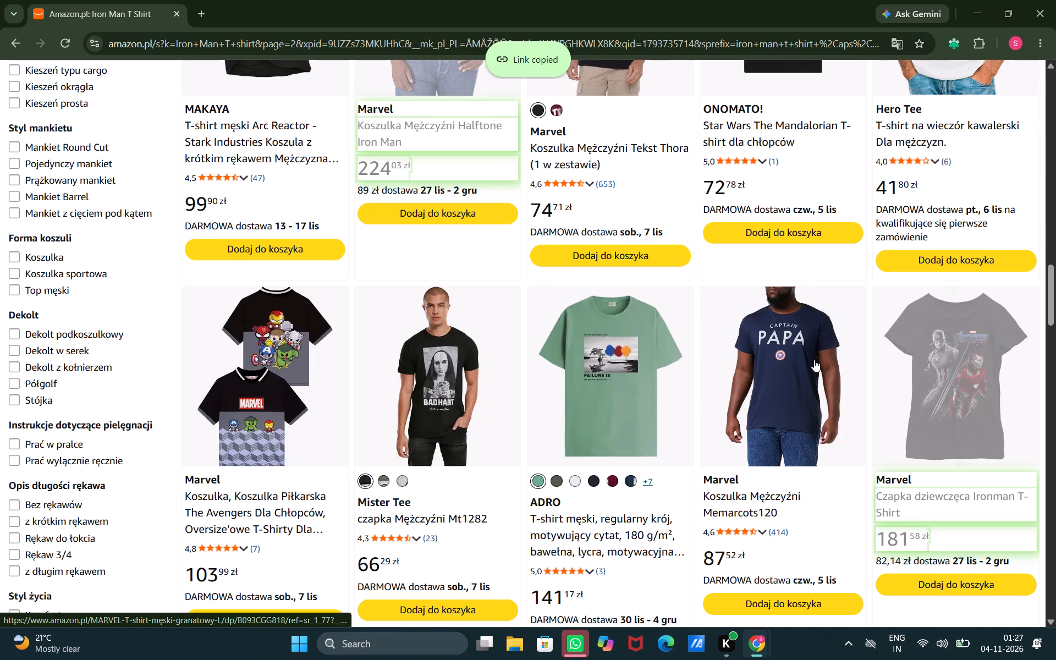
Copy the product link of the black Marvel Heroes Comics T-shirt into cell C22929 of the sheet.
{"action": "scroll", "coordinate": [815, 376], "scroll_direction": "down", "scroll_amount": 6}
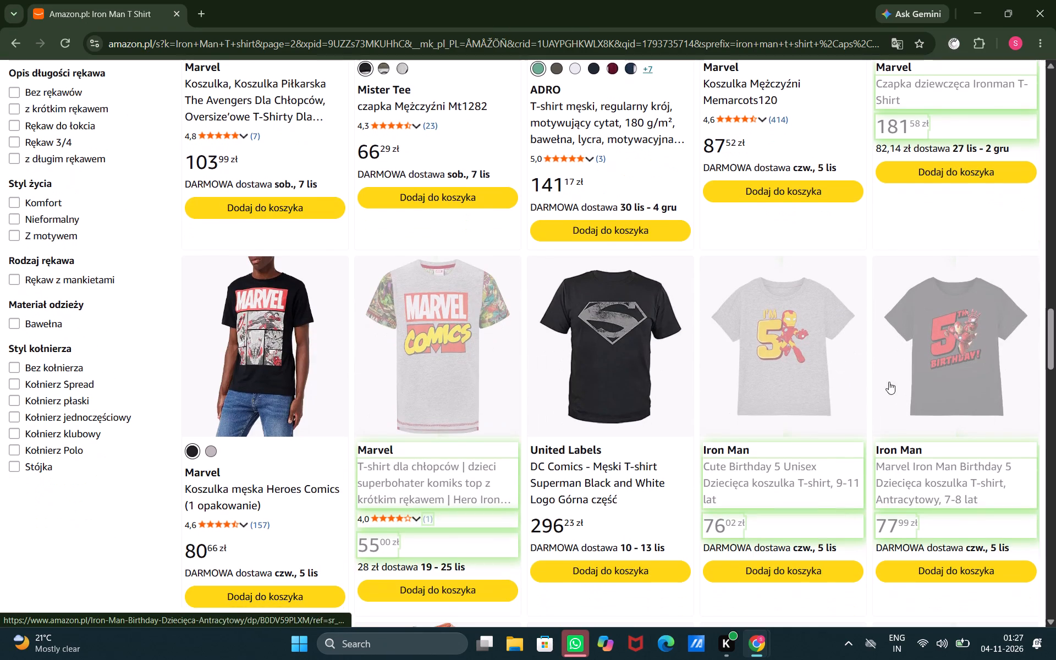
{"action": "right_click", "coordinate": [268, 488]}
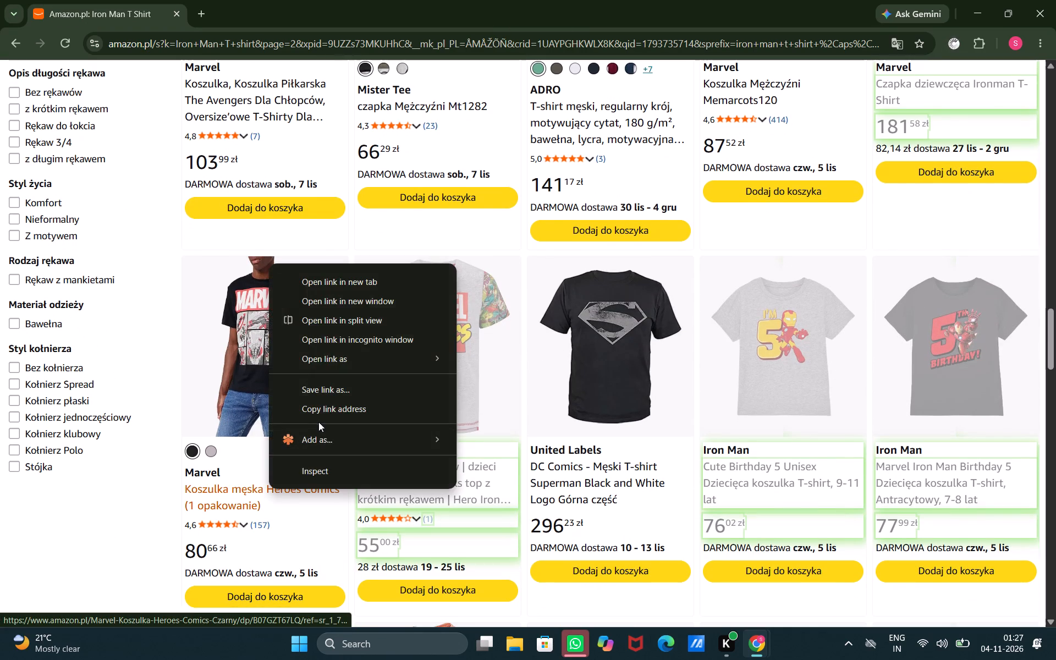
{"action": "left_click", "coordinate": [323, 415]}
{"action": "key", "text": "alt+Tab"}
{"action": "key", "text": "ctrl+v"}
{"action": "key", "text": "Return"}
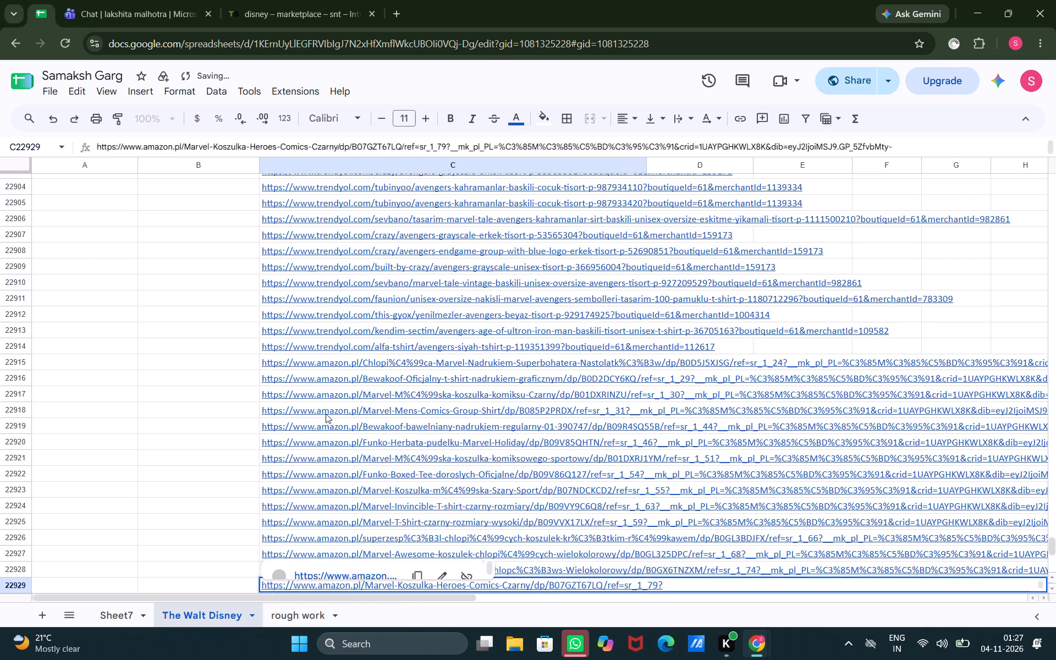
{"action": "key", "text": "Return"}
{"action": "key", "text": "alt+Tab"}
View the product page of the Marvel girls' Spider-man Classic Urban Hero T-shirt and return to the results.
{"action": "scroll", "coordinate": [346, 413], "scroll_direction": "down", "scroll_amount": 5}
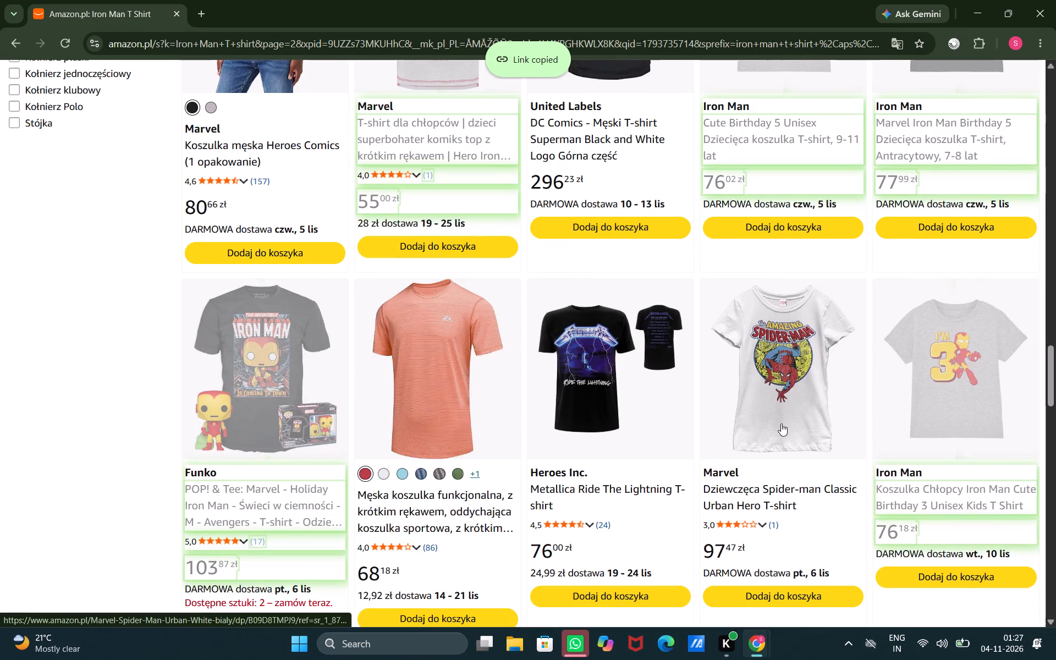
{"action": "double_click", "coordinate": [785, 402]}
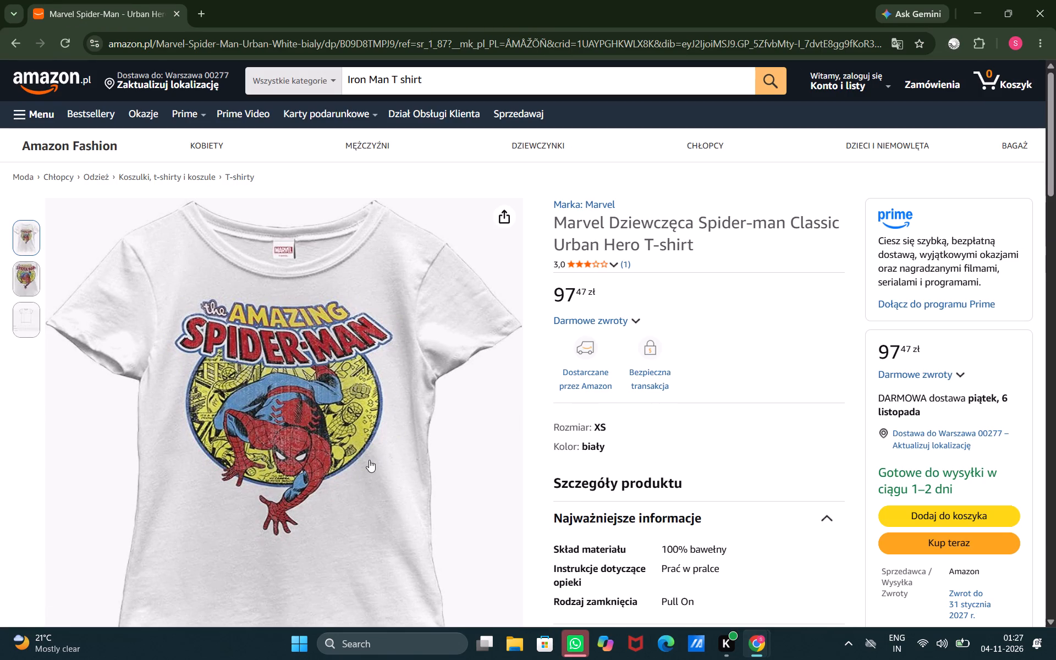
{"action": "left_click", "coordinate": [20, 41]}
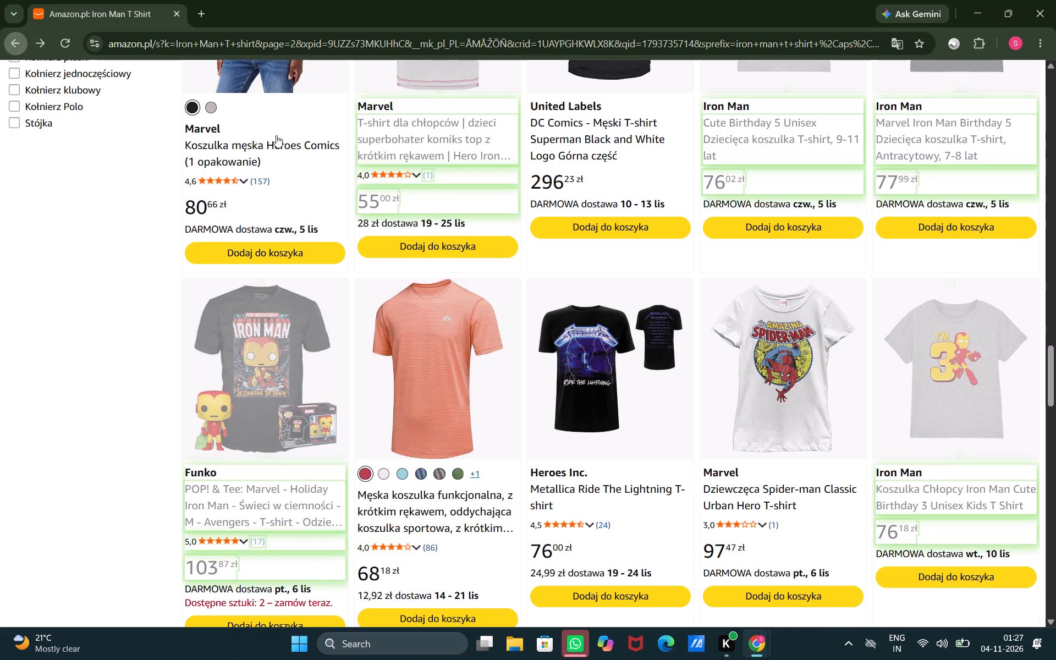
Copy the product link of the Marvel Avengers boys' five-T-shirt set into cell C22930 of the sheet.
{"action": "scroll", "coordinate": [949, 375], "scroll_direction": "down", "scroll_amount": 5}
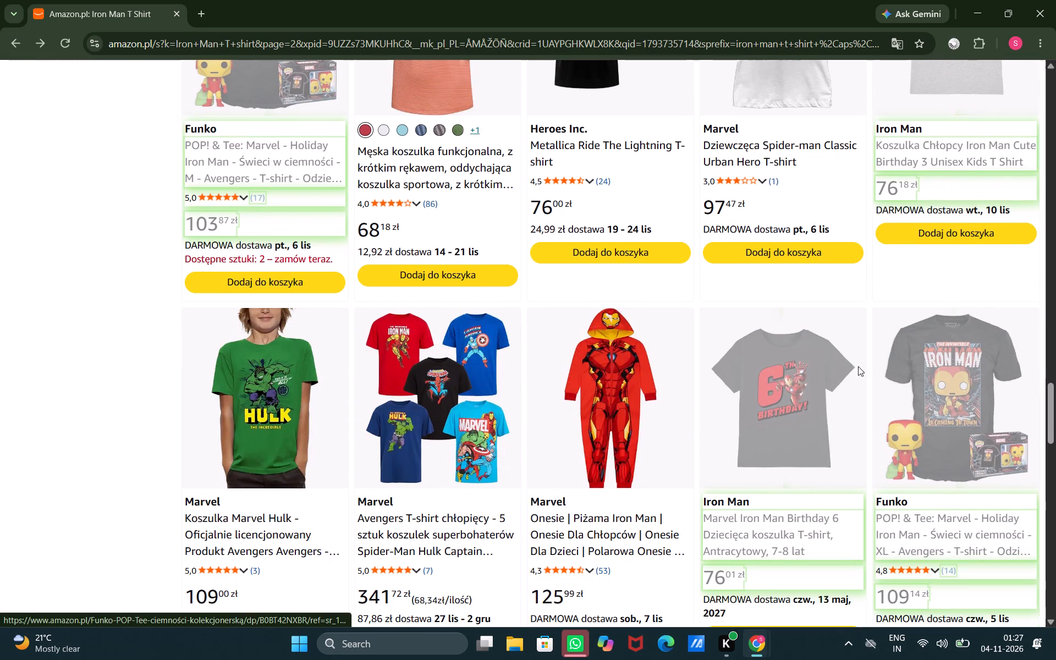
{"action": "right_click", "coordinate": [415, 518]}
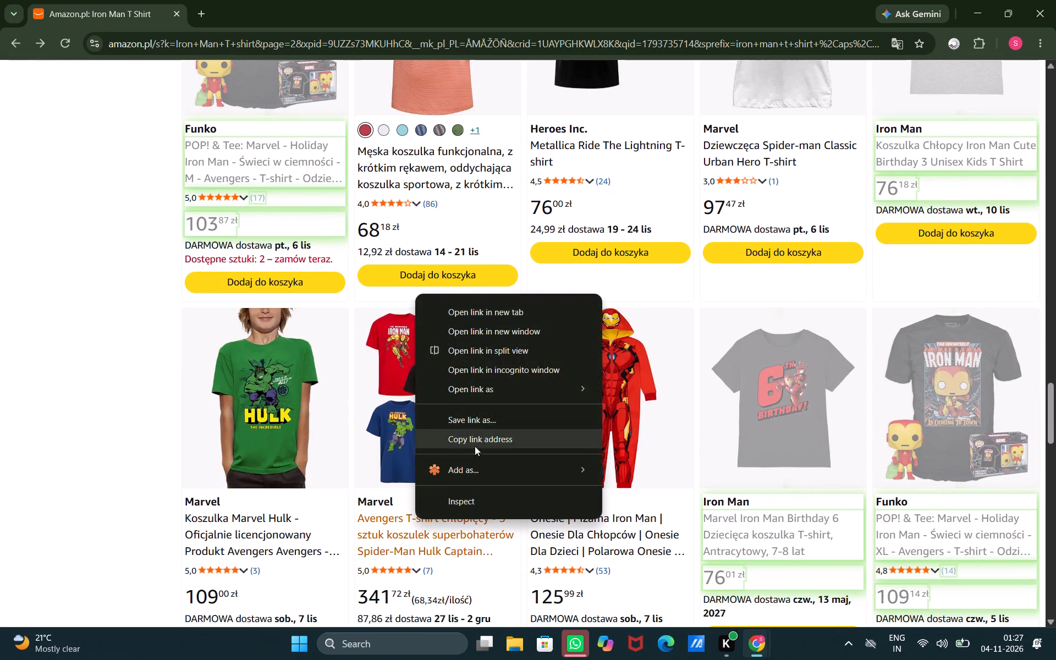
{"action": "left_click", "coordinate": [475, 444]}
{"action": "key", "text": "alt+Tab"}
{"action": "key", "text": "ctrl+v"}
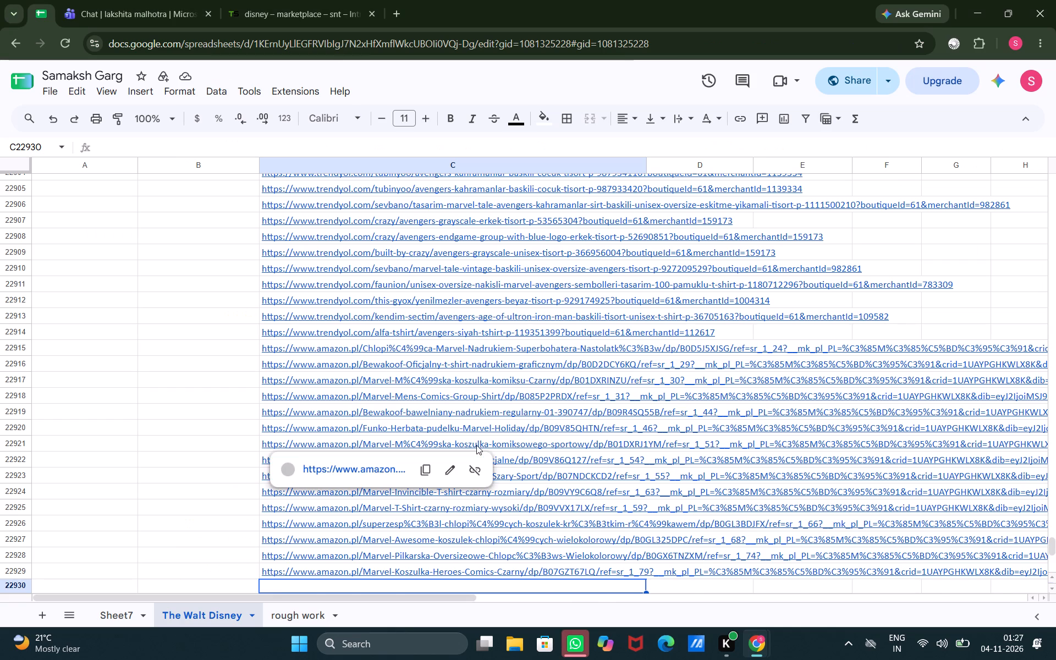
{"action": "key", "text": "Return"}
{"action": "key", "text": "Return"}
{"action": "key", "text": "alt+Tab"}
Open page 3 of the amazon.pl Iron Man T shirt results.
{"action": "scroll", "coordinate": [505, 433], "scroll_direction": "down", "scroll_amount": 11}
{"action": "left_click", "coordinate": [620, 351]}
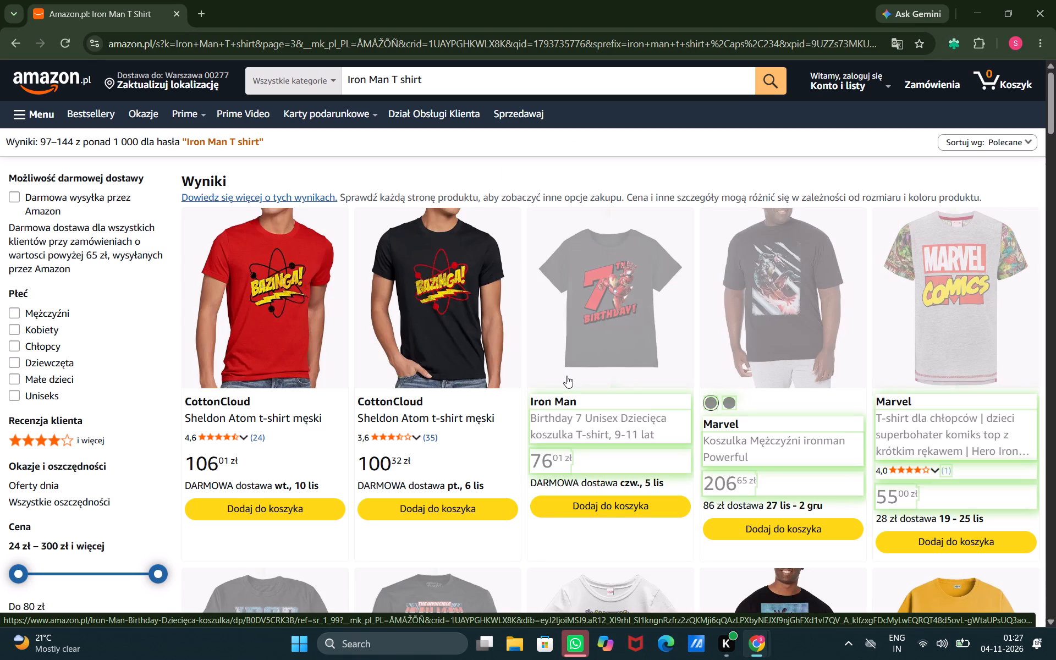
Copy the product link of the Marvel Avengers boys' five-T-shirt set from results page 3 into cell C22931 of the sheet.
{"action": "scroll", "coordinate": [583, 369], "scroll_direction": "down", "scroll_amount": 4}
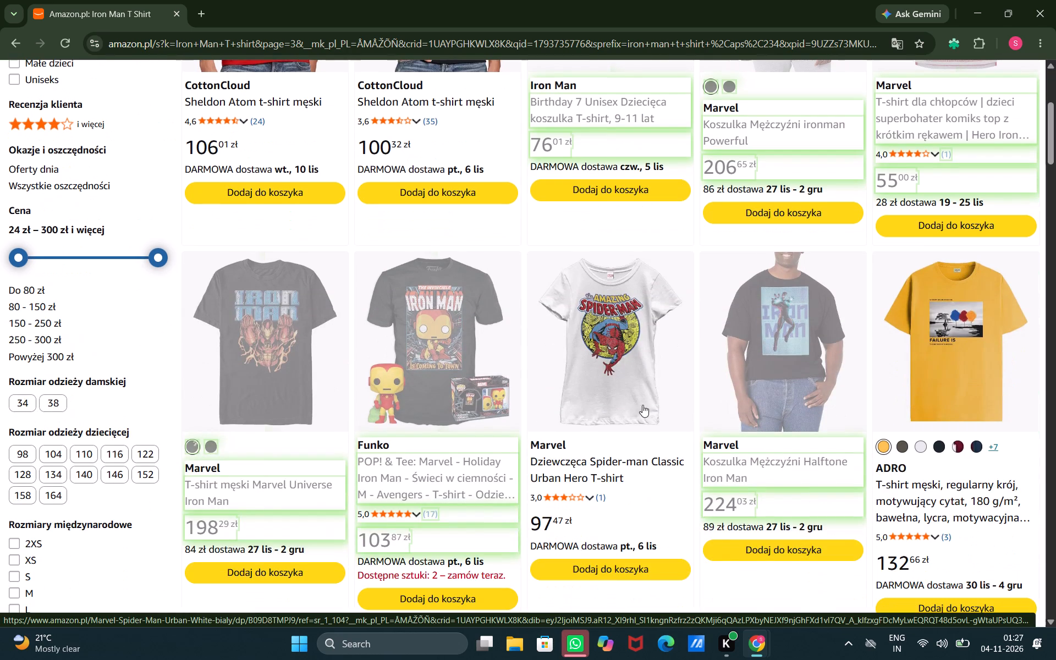
{"action": "scroll", "coordinate": [984, 346], "scroll_direction": "down", "scroll_amount": 5}
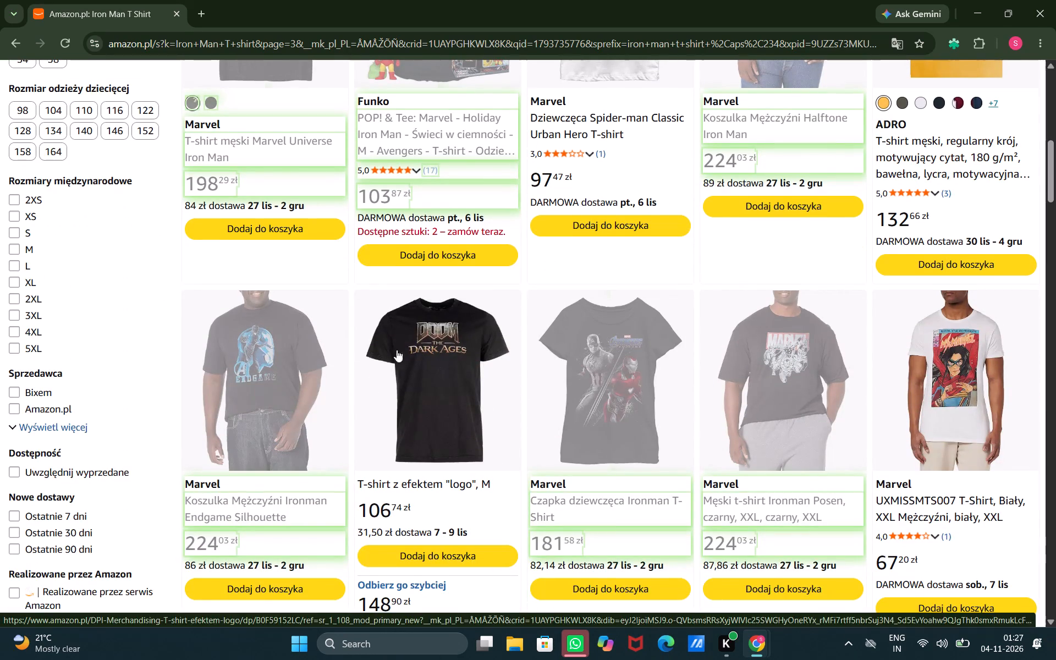
{"action": "scroll", "coordinate": [328, 353], "scroll_direction": "down", "scroll_amount": 5}
{"action": "scroll", "coordinate": [903, 387], "scroll_direction": "down", "scroll_amount": 6}
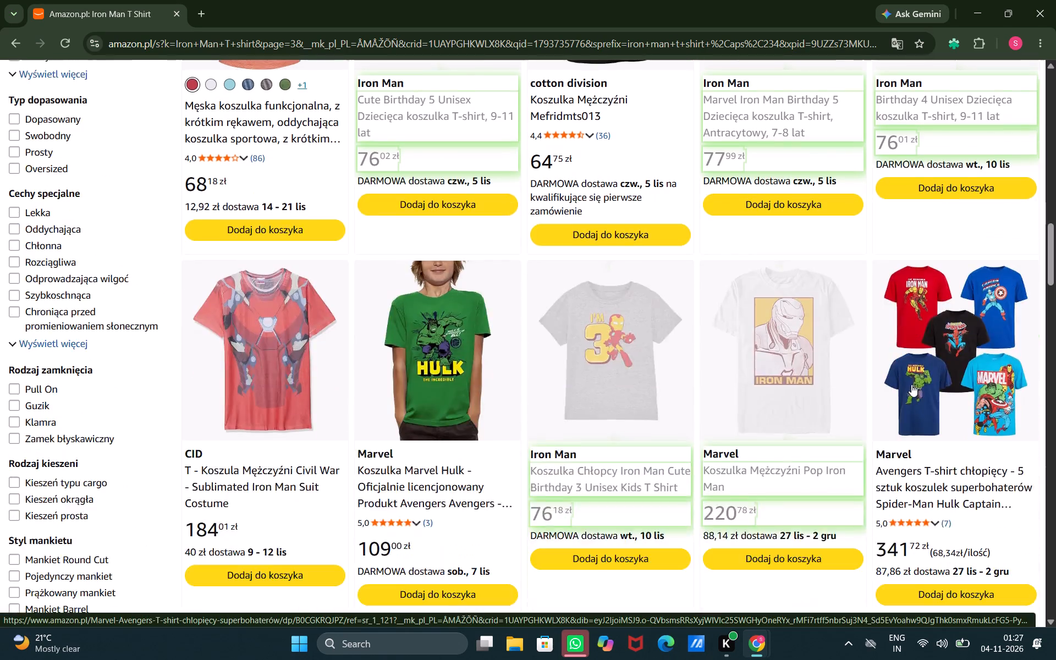
{"action": "scroll", "coordinate": [911, 384], "scroll_direction": "up", "scroll_amount": 5}
{"action": "scroll", "coordinate": [911, 384], "scroll_direction": "down", "scroll_amount": 5}
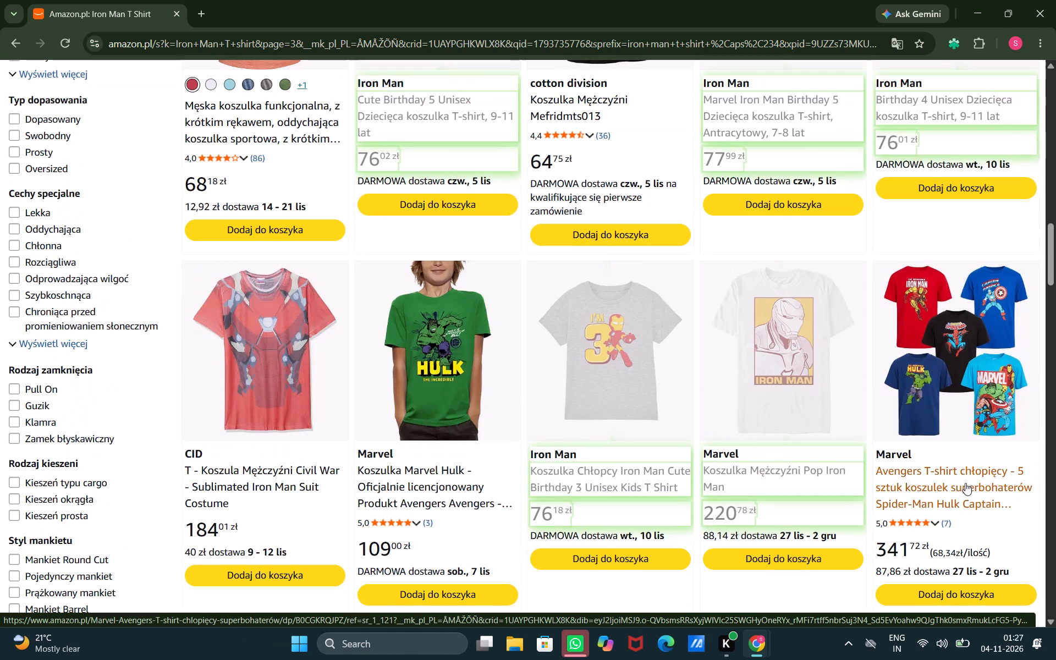
{"action": "right_click", "coordinate": [965, 483]}
{"action": "left_click", "coordinate": [890, 408]}
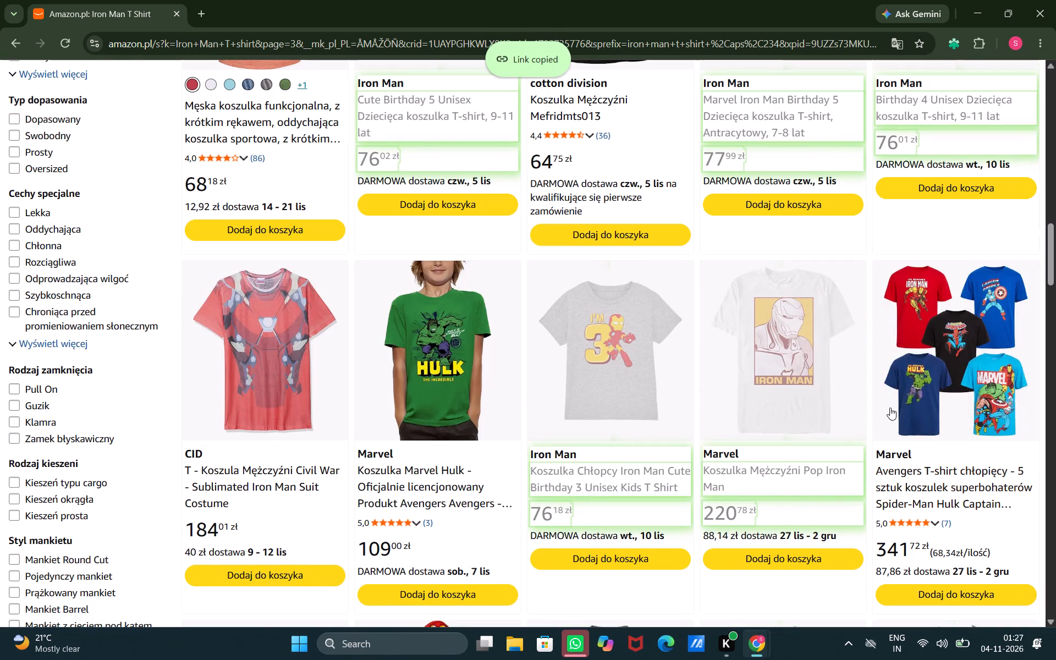
{"action": "key", "text": "alt+Tab"}
{"action": "key", "text": "ctrl+v"}
{"action": "key", "text": "Return"}
{"action": "key", "text": "Return"}
{"action": "key", "text": "alt+Tab"}
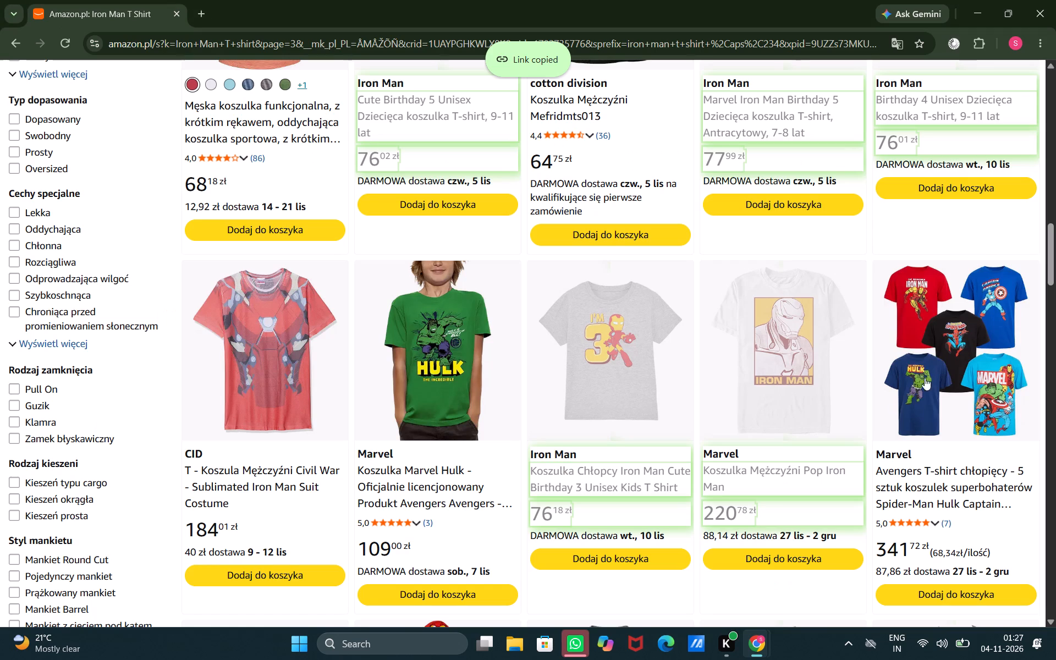
Check the remaining page 3 results and open page 4 of the amazon.pl Iron Man T shirt results.
{"action": "scroll", "coordinate": [323, 366], "scroll_direction": "down", "scroll_amount": 5}
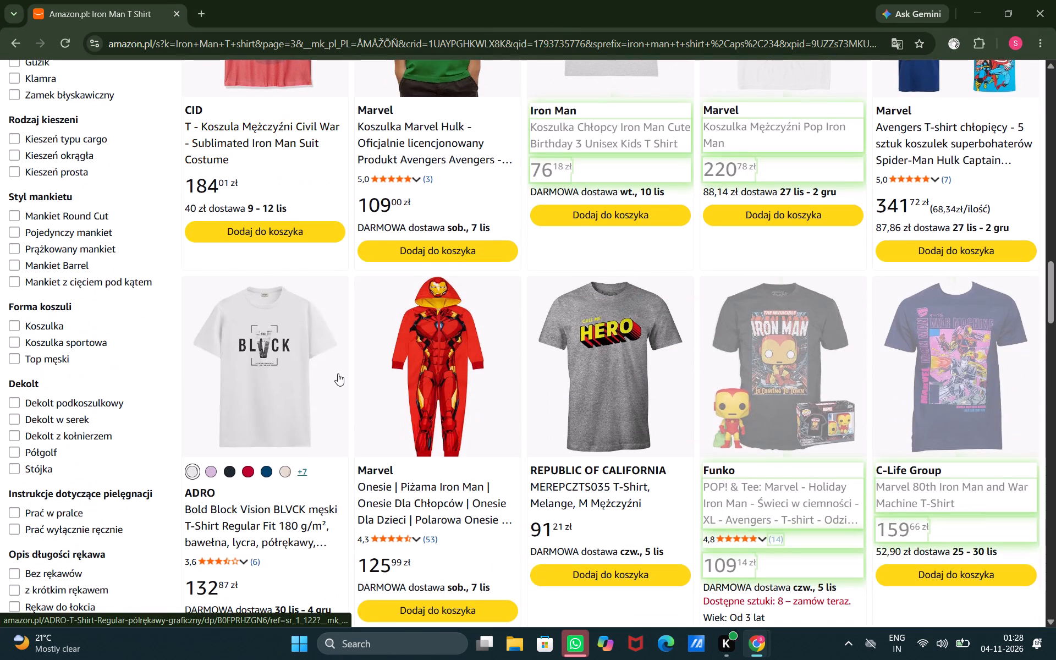
{"action": "scroll", "coordinate": [892, 361], "scroll_direction": "down", "scroll_amount": 6}
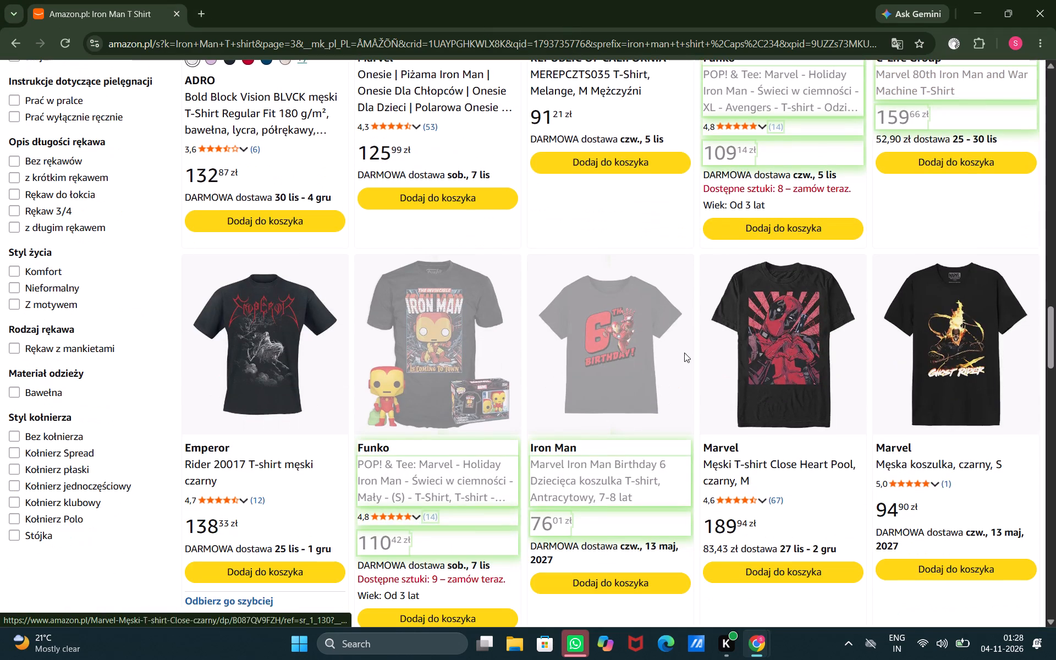
{"action": "scroll", "coordinate": [258, 354], "scroll_direction": "down", "scroll_amount": 5}
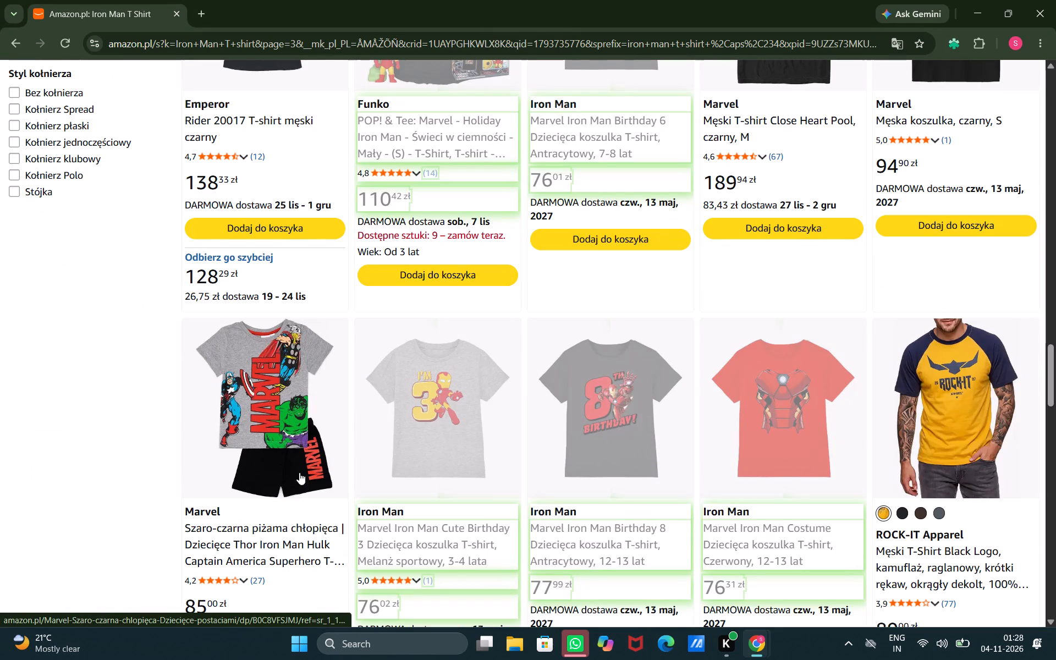
{"action": "scroll", "coordinate": [912, 402], "scroll_direction": "down", "scroll_amount": 5}
{"action": "scroll", "coordinate": [348, 443], "scroll_direction": "down", "scroll_amount": 5}
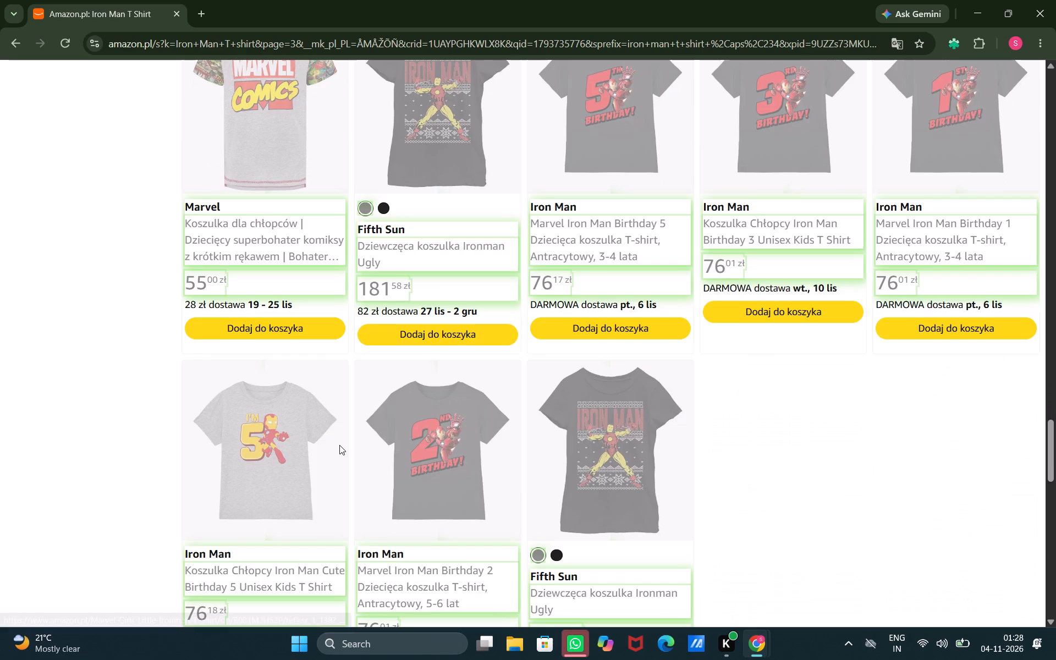
{"action": "scroll", "coordinate": [526, 438], "scroll_direction": "down", "scroll_amount": 6}
{"action": "left_click", "coordinate": [625, 318]}
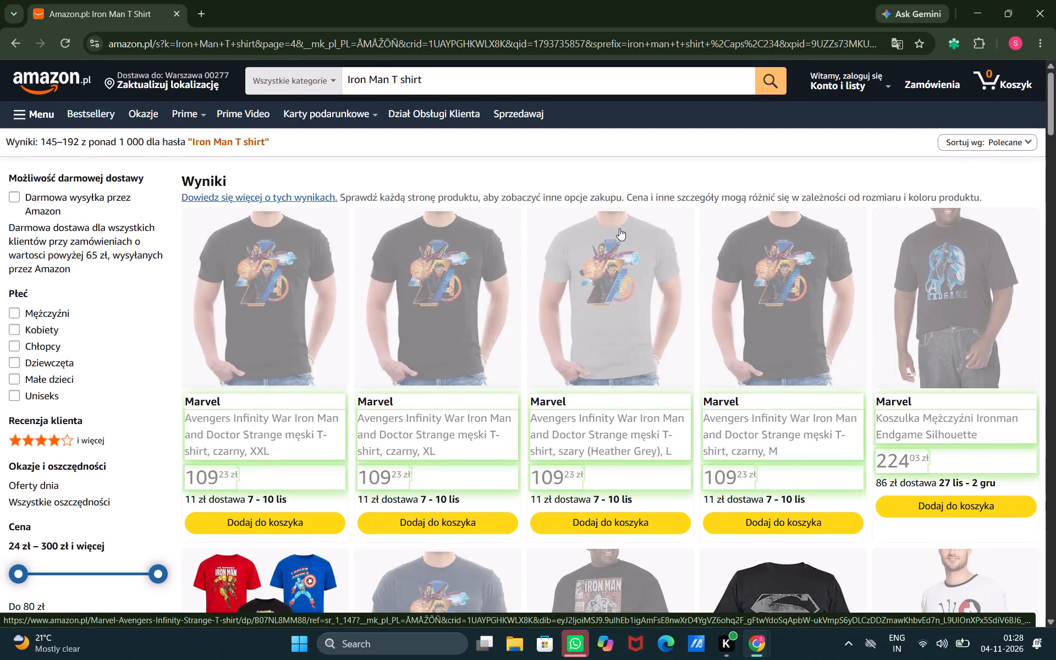
Copy the product link of the Marvel Avengers boys' five-T-shirt set from results page 4 into cell C22932 of the sheet.
{"action": "scroll", "coordinate": [619, 228], "scroll_direction": "down", "scroll_amount": 5}
{"action": "right_click", "coordinate": [253, 405]}
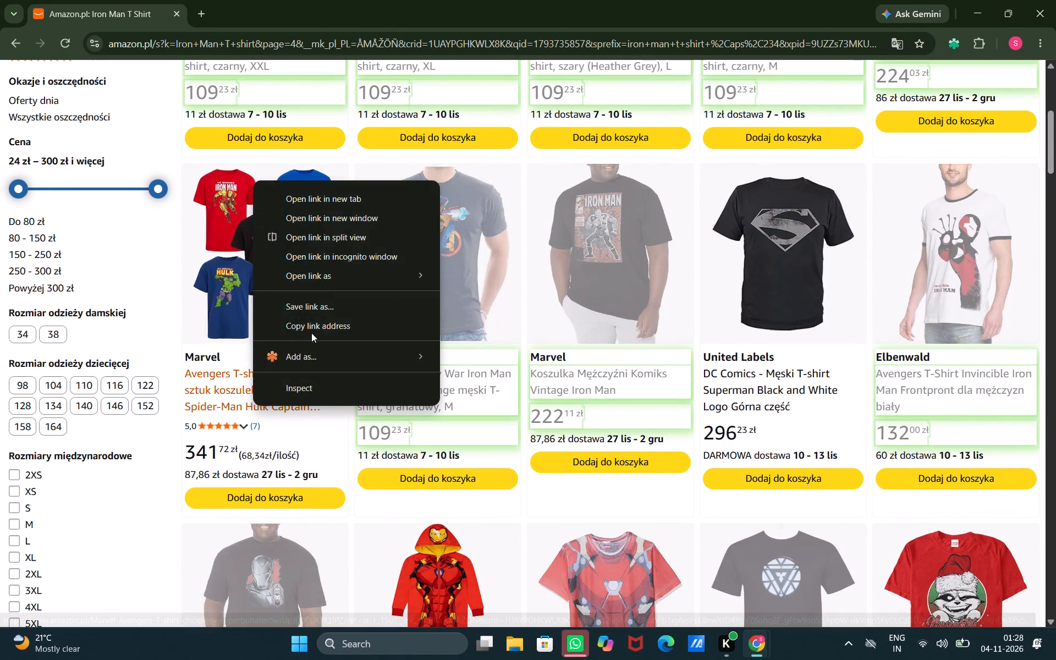
{"action": "left_click", "coordinate": [311, 333]}
{"action": "key", "text": "alt+Tab"}
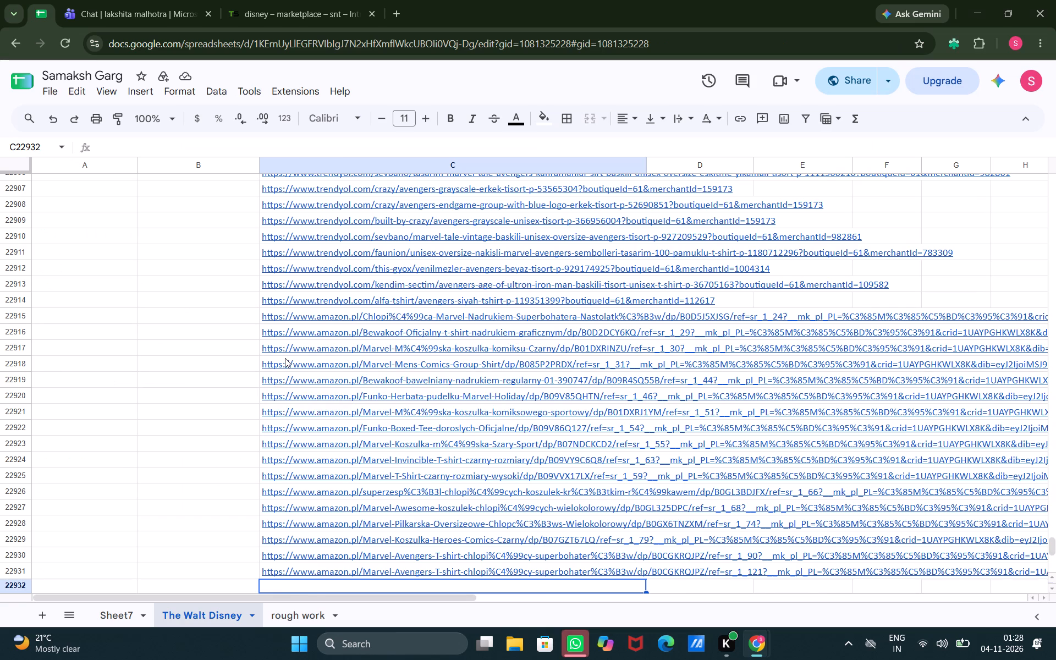
{"action": "key", "text": "ctrl+v"}
{"action": "key", "text": "Return"}
{"action": "key", "text": "Return"}
{"action": "key", "text": "alt+Tab"}
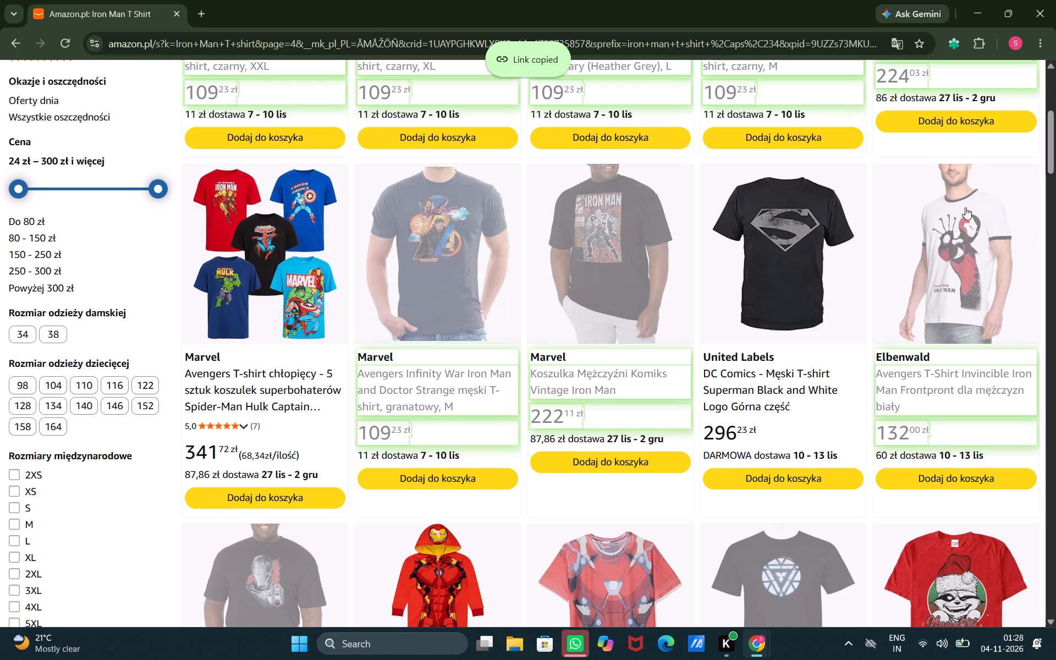
Copy the product link of the navy and white Marvel boys' superhero pyjama set into cell C22933 of the sheet.
{"action": "scroll", "coordinate": [985, 223], "scroll_direction": "down", "scroll_amount": 6}
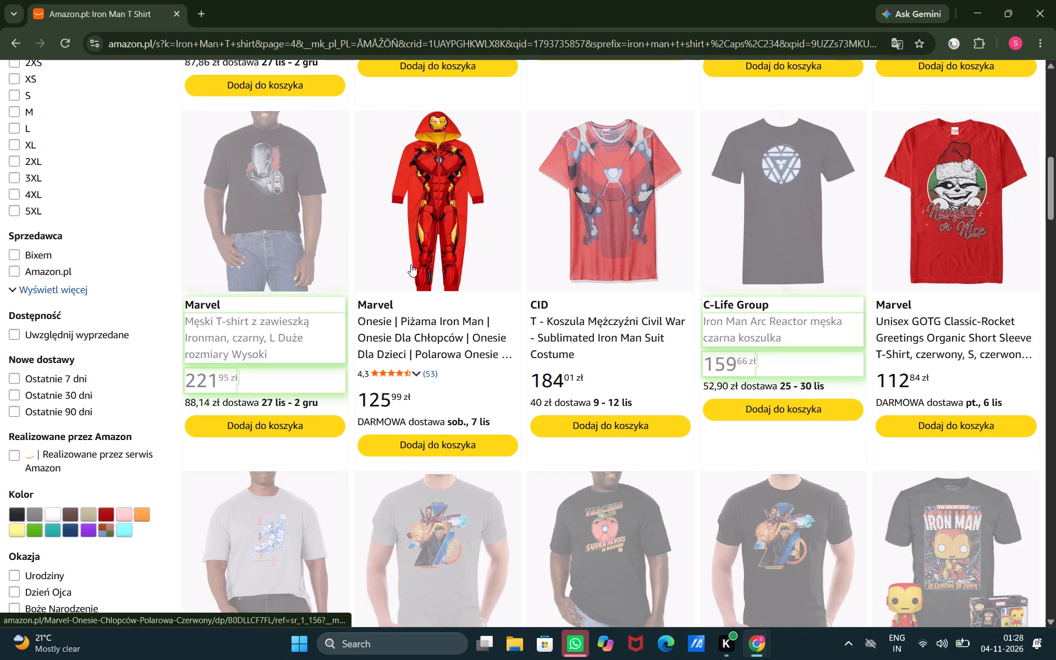
{"action": "scroll", "coordinate": [411, 265], "scroll_direction": "down", "scroll_amount": 5}
{"action": "scroll", "coordinate": [939, 206], "scroll_direction": "down", "scroll_amount": 5}
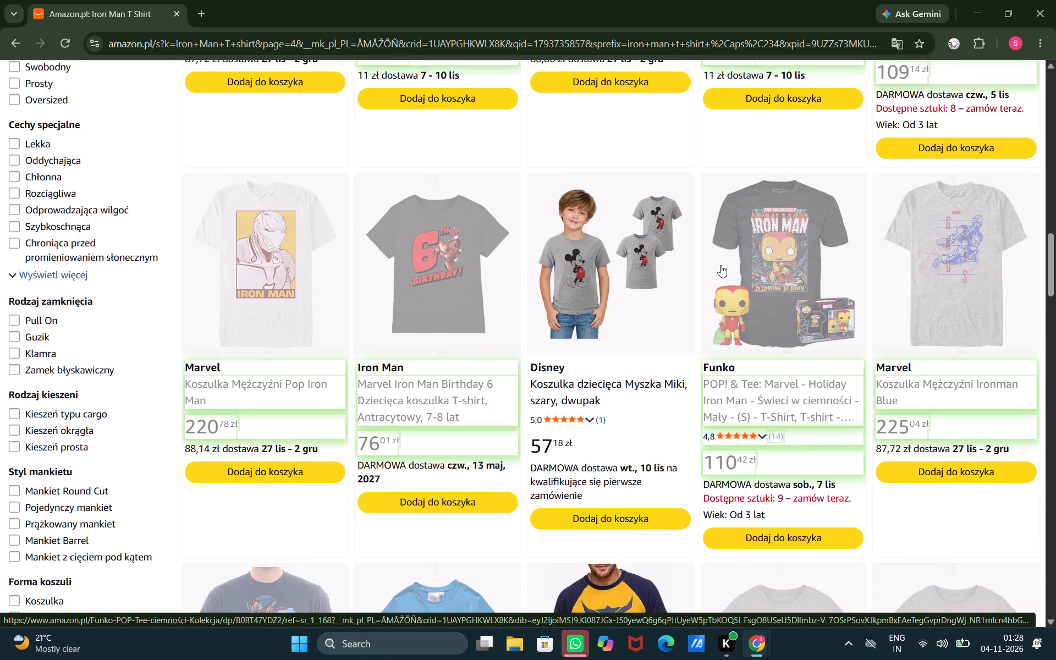
{"action": "scroll", "coordinate": [403, 287], "scroll_direction": "down", "scroll_amount": 5}
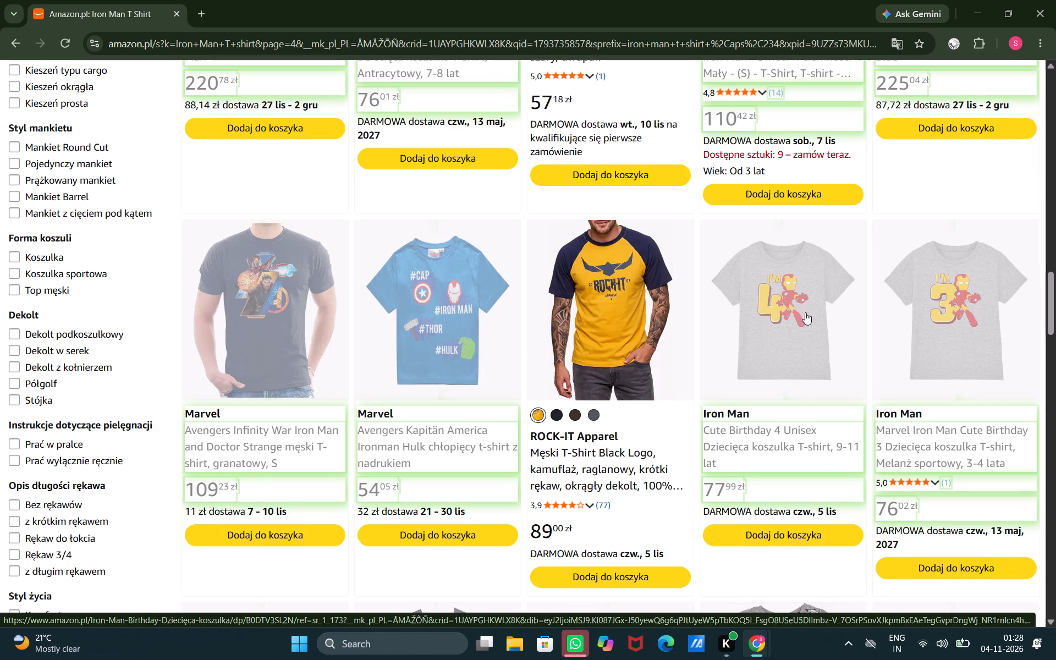
{"action": "scroll", "coordinate": [811, 311], "scroll_direction": "down", "scroll_amount": 6}
{"action": "scroll", "coordinate": [347, 315], "scroll_direction": "down", "scroll_amount": 5}
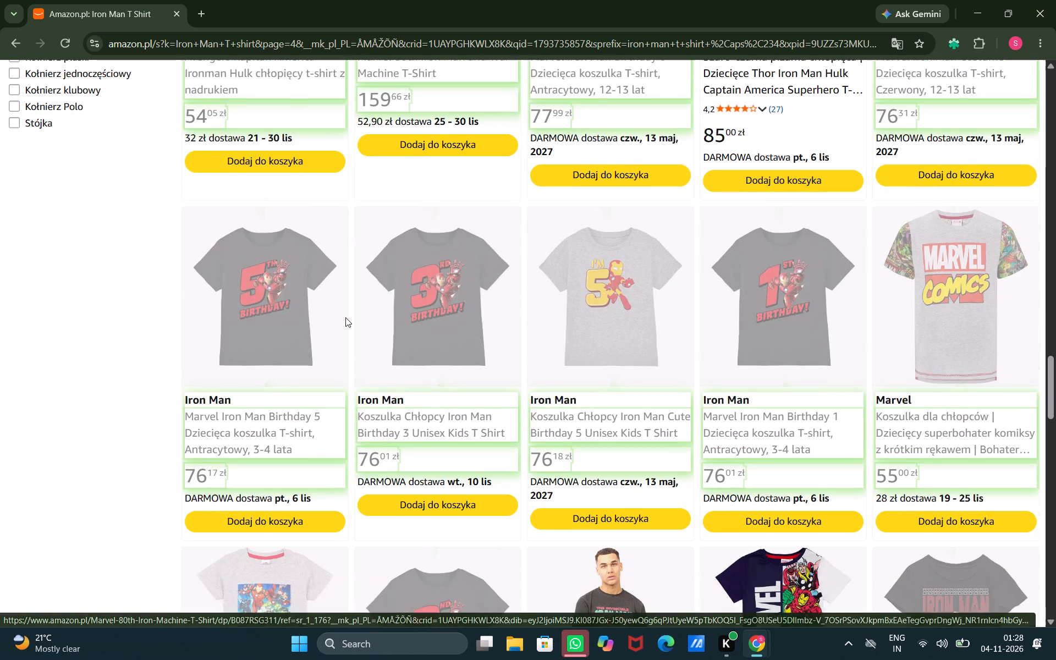
{"action": "scroll", "coordinate": [871, 284], "scroll_direction": "down", "scroll_amount": 6}
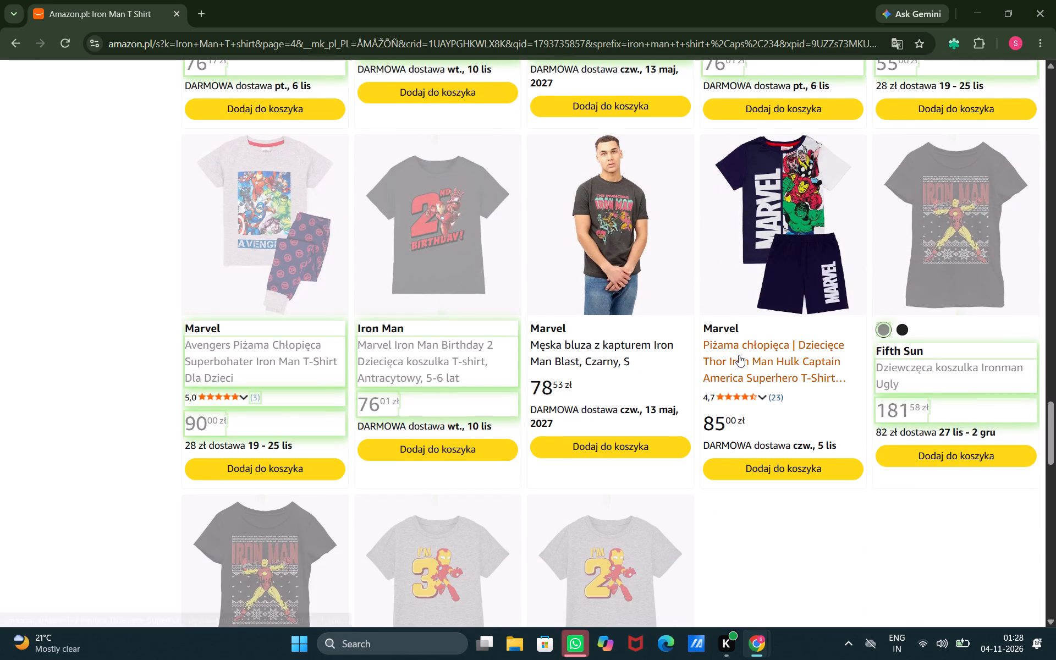
{"action": "right_click", "coordinate": [739, 355]}
{"action": "left_click", "coordinate": [811, 497]}
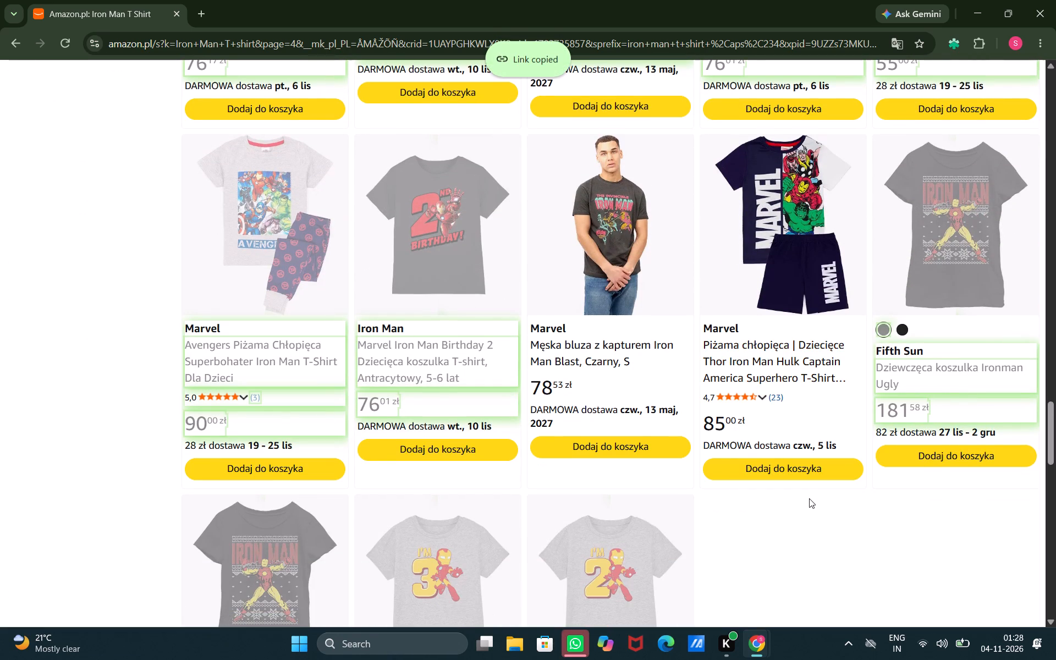
{"action": "key", "text": "alt+Tab"}
{"action": "key", "text": "ctrl+v"}
{"action": "key", "text": "Return"}
{"action": "key", "text": "Return"}
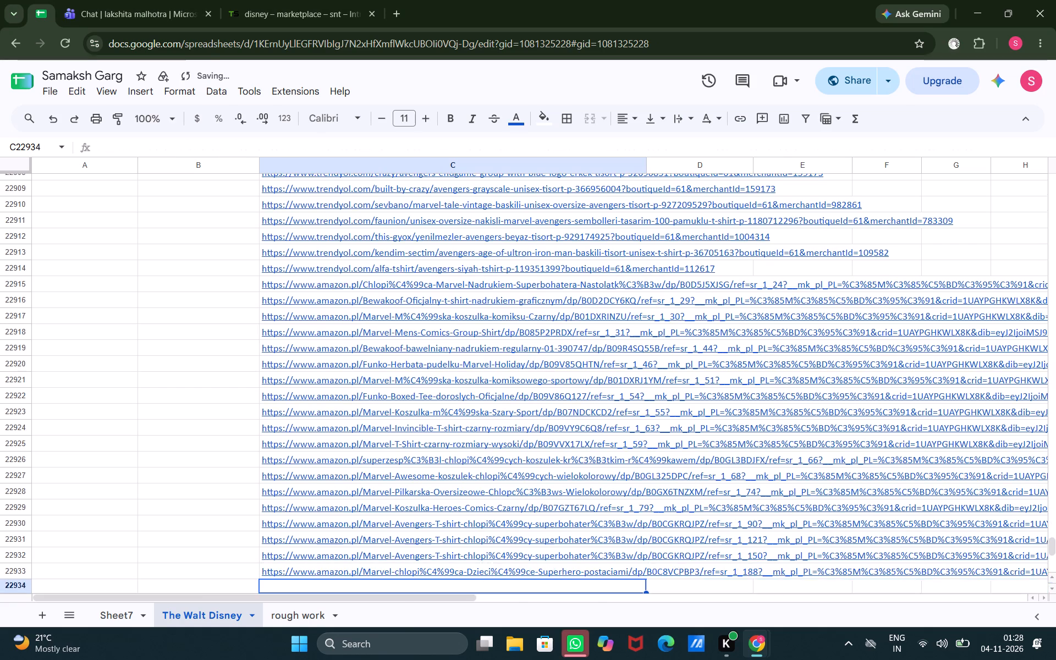
{"action": "key", "text": "alt+Tab"}
Copy the product link of the black Marvel men's Iron Man Blast item into cell C22934 of the sheet.
{"action": "right_click", "coordinate": [621, 340]}
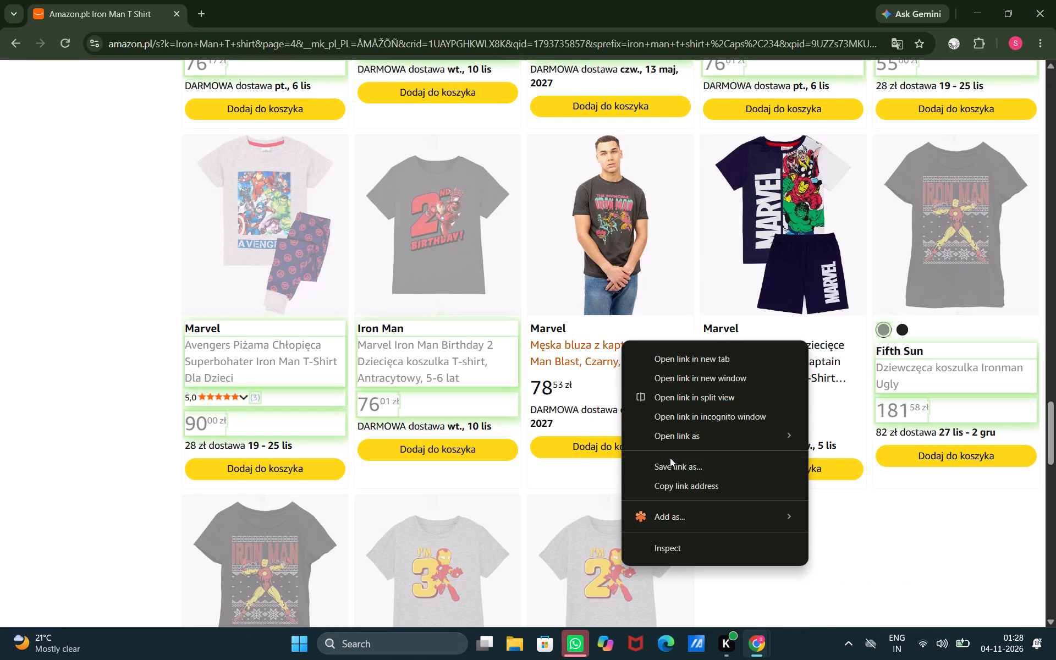
{"action": "left_click", "coordinate": [659, 486]}
{"action": "key", "text": "alt+Tab"}
{"action": "key", "text": "ctrl+v"}
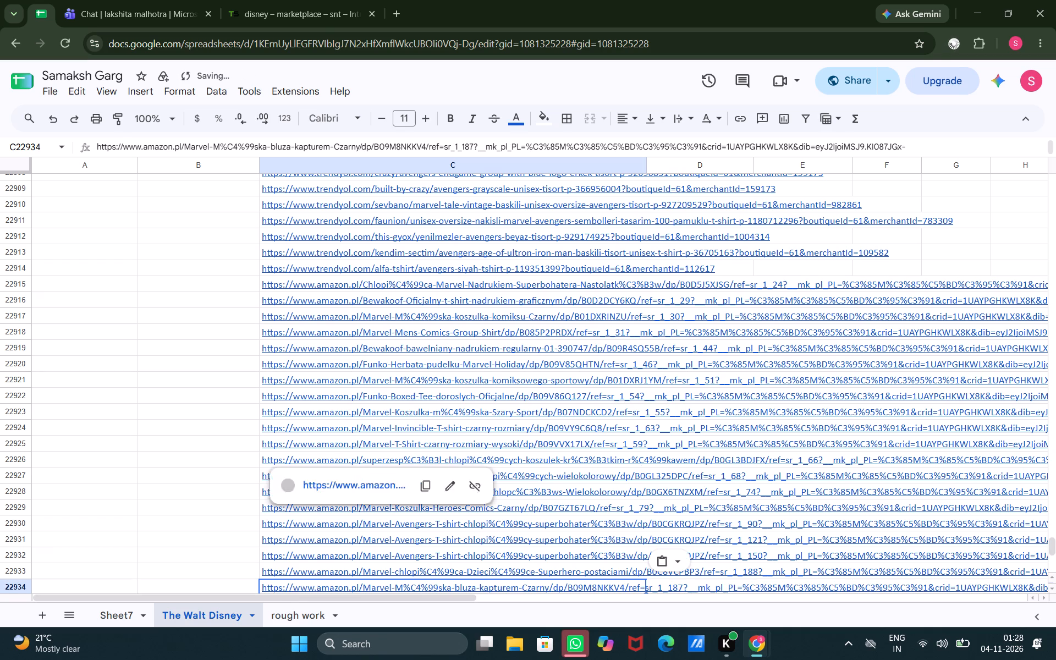
{"action": "key", "text": "Return"}
{"action": "key", "text": "Return"}
In the Disney marketplace tracker, mark the amazon.pl row of Iron Man – T-shirts with S for day 4.
{"action": "key", "text": "ctrl+Tab"}
{"action": "key", "text": "ctrl+Tab"}
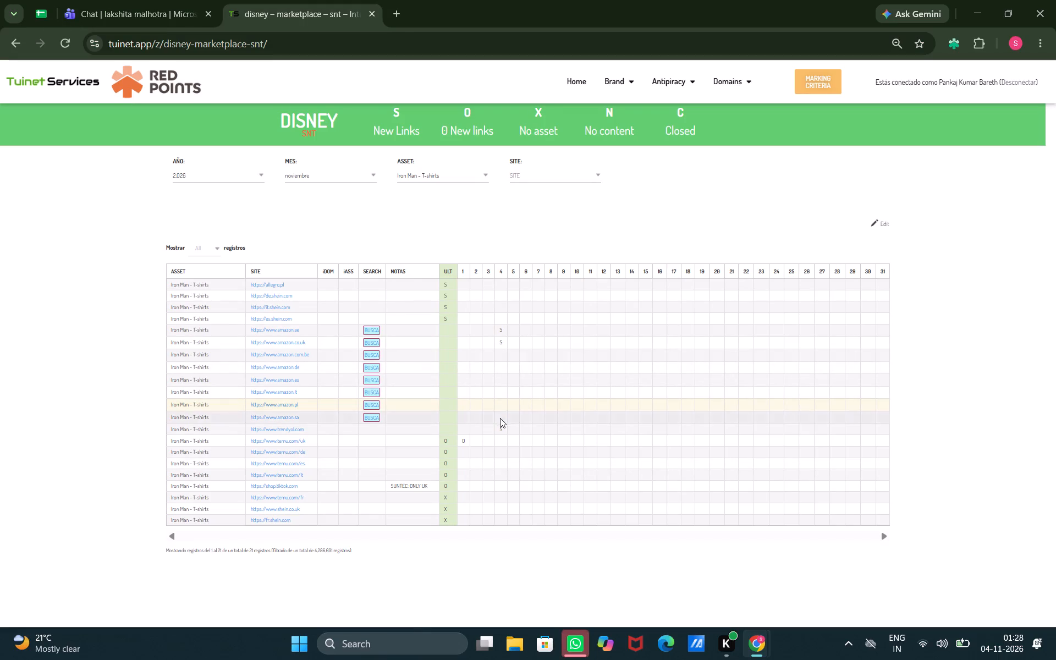
{"action": "double_click", "coordinate": [499, 404]}
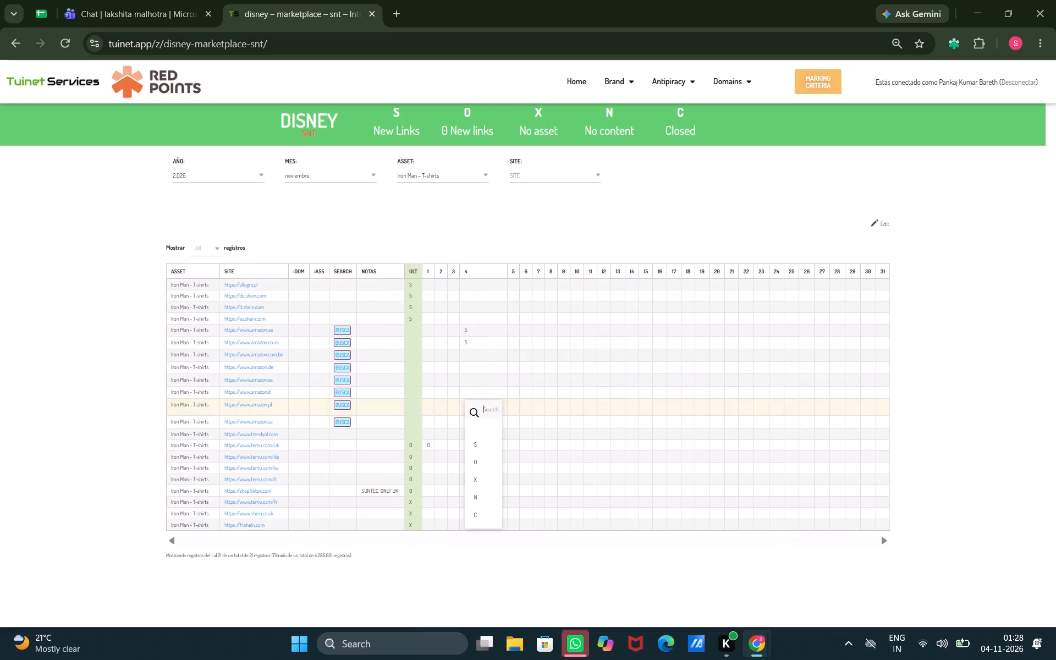
{"action": "left_click", "coordinate": [485, 448]}
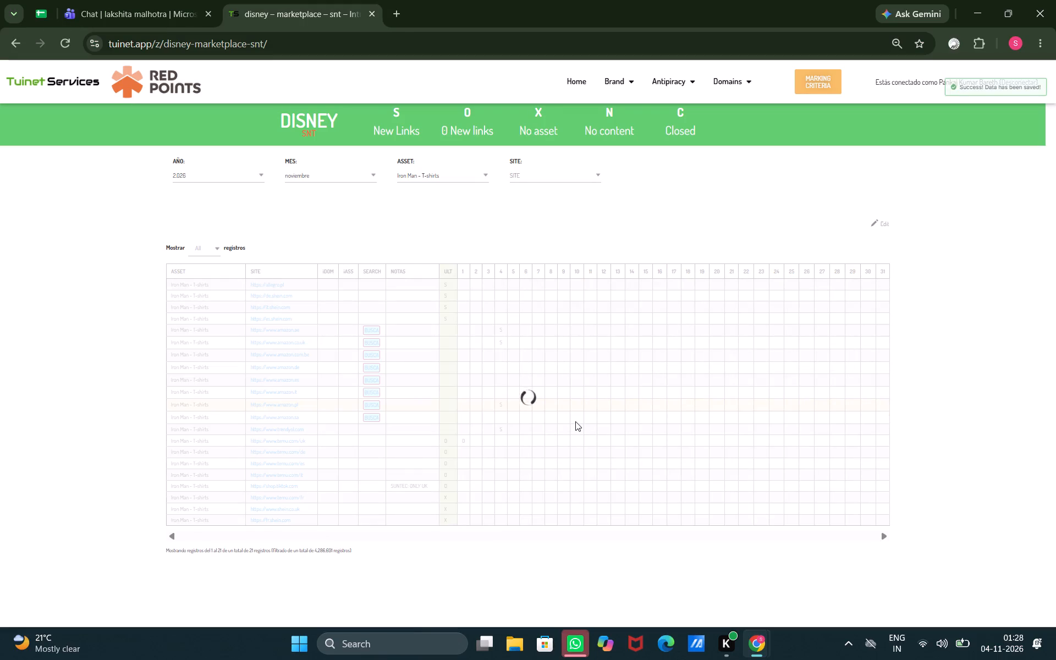
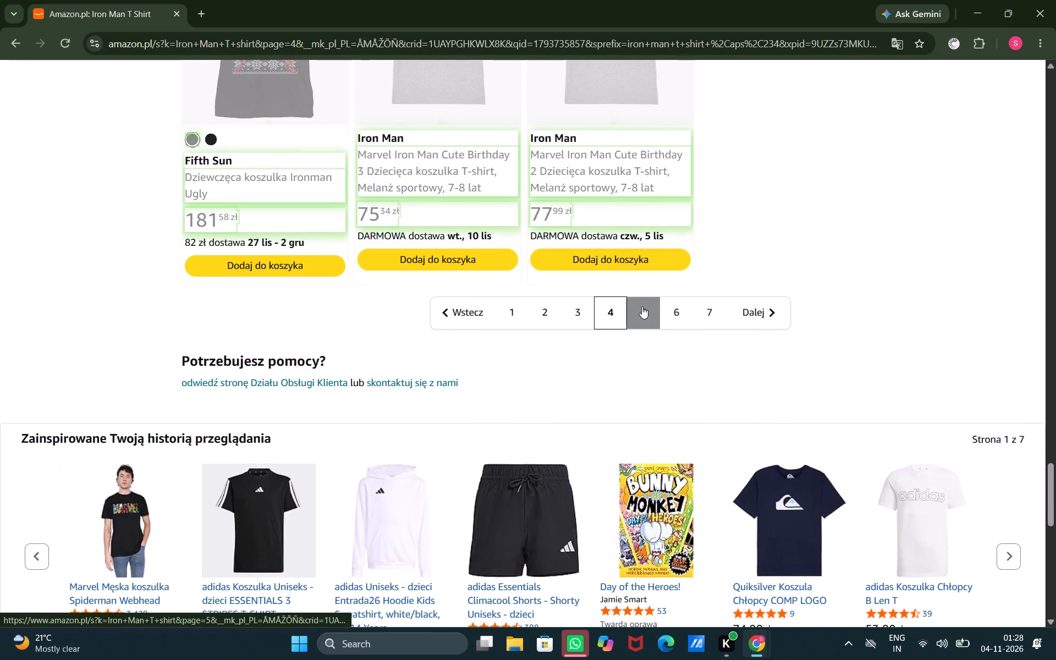
From results page 5, copy the product link of the navy and white Marvel boys' superhero pyjama set into cell C22935 of the sheet.
{"action": "left_click", "coordinate": [642, 306]}
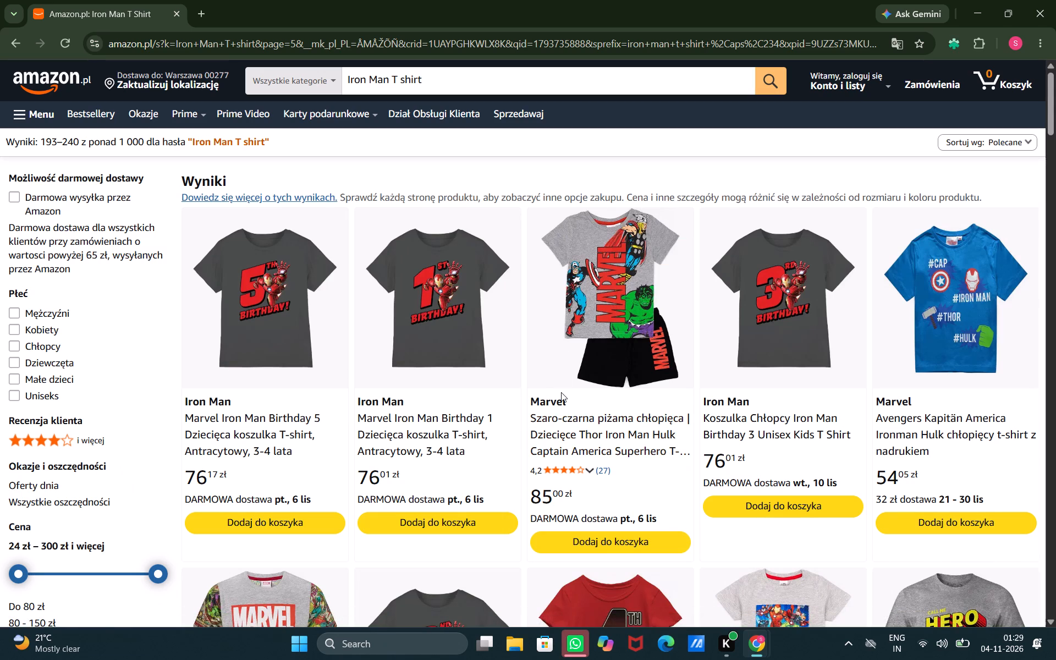
{"action": "scroll", "coordinate": [563, 392], "scroll_direction": "down", "scroll_amount": 12}
{"action": "scroll", "coordinate": [574, 401], "scroll_direction": "up", "scroll_amount": 14}
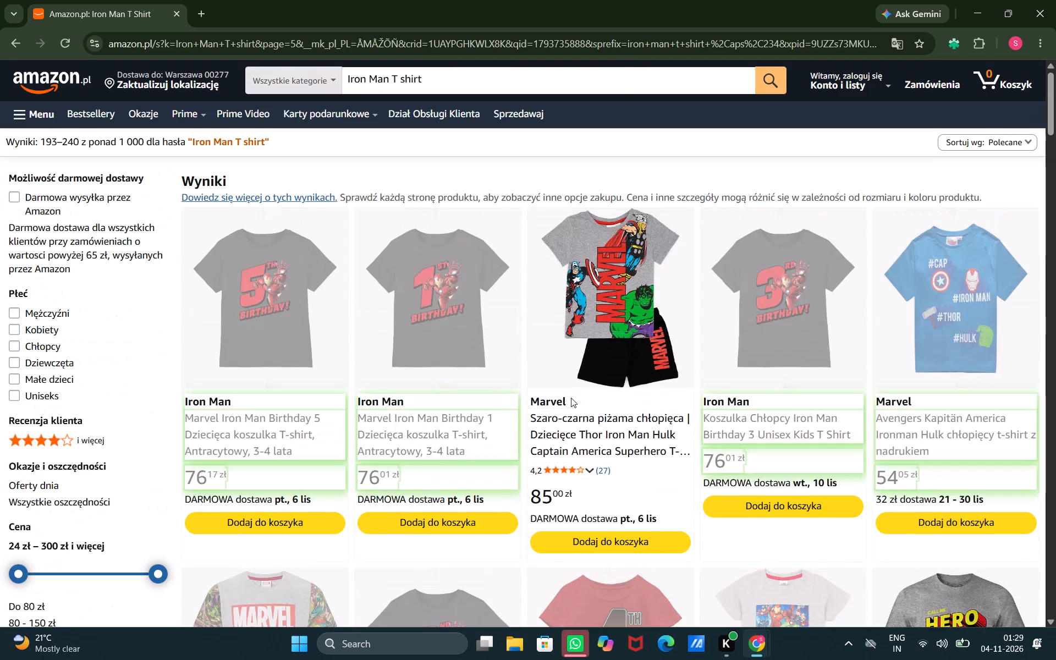
{"action": "scroll", "coordinate": [917, 338], "scroll_direction": "down", "scroll_amount": 6}
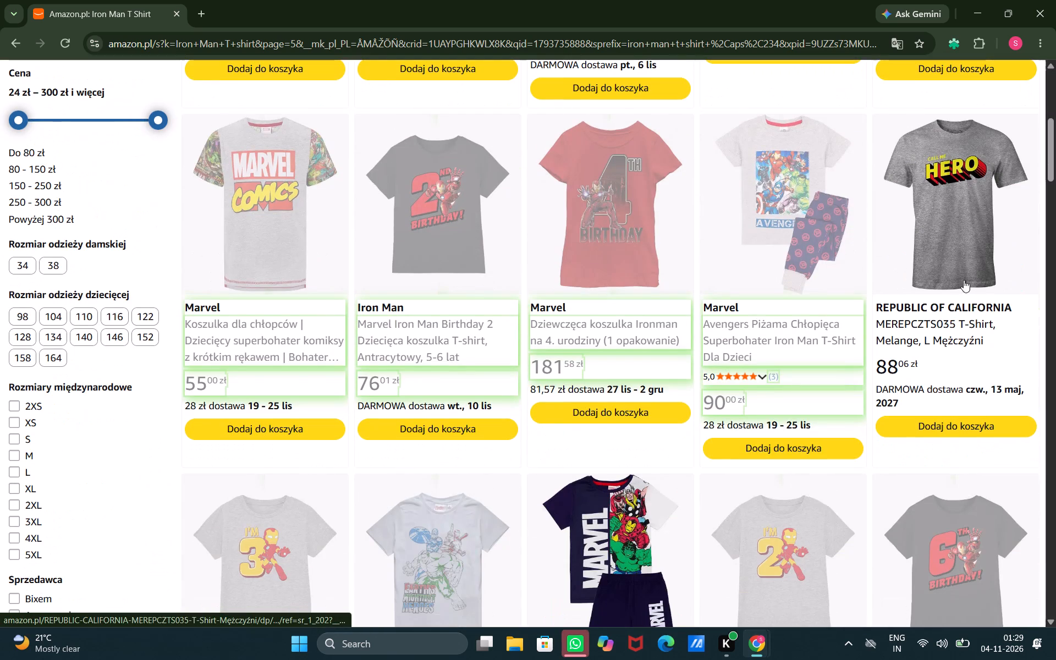
{"action": "scroll", "coordinate": [441, 309], "scroll_direction": "down", "scroll_amount": 3}
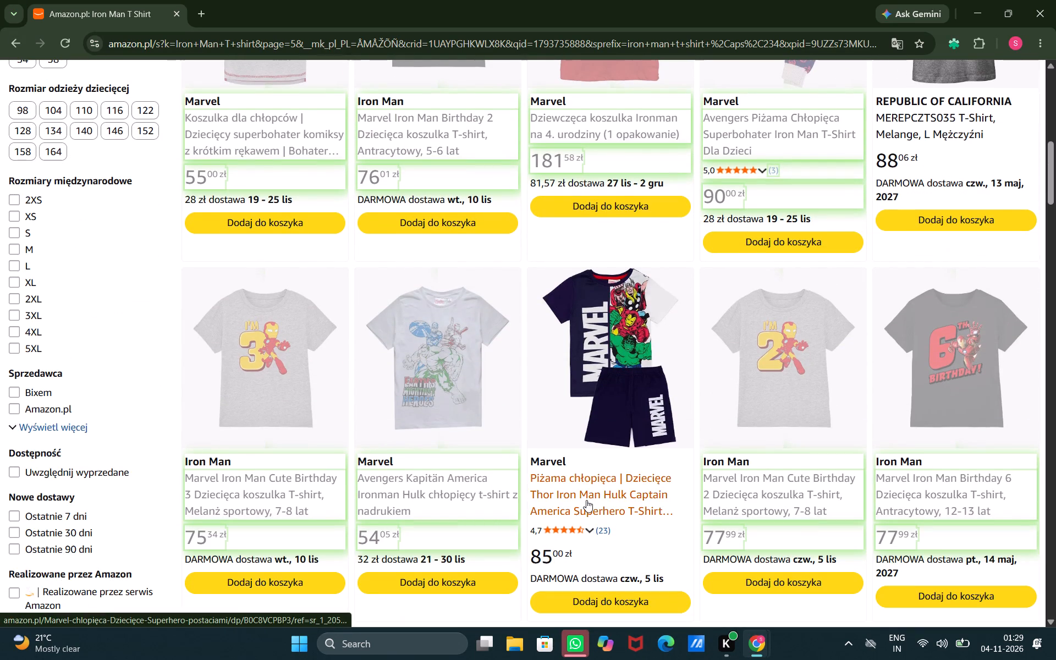
{"action": "right_click", "coordinate": [586, 500]}
{"action": "left_click", "coordinate": [630, 421]}
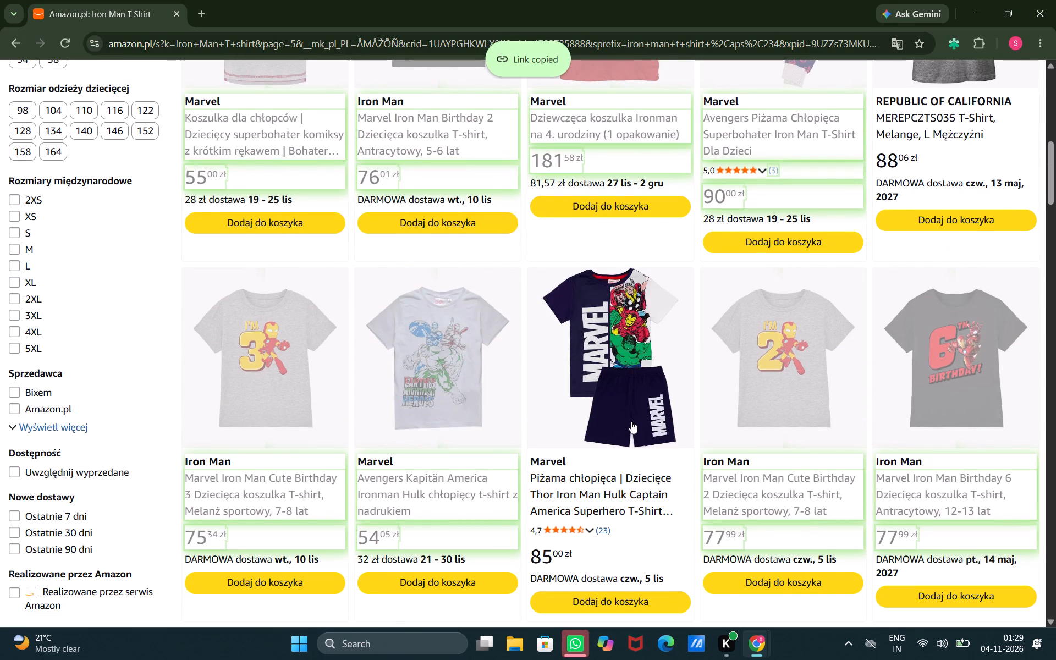
{"action": "key", "text": "alt+Tab"}
{"action": "key", "text": "ctrl+v"}
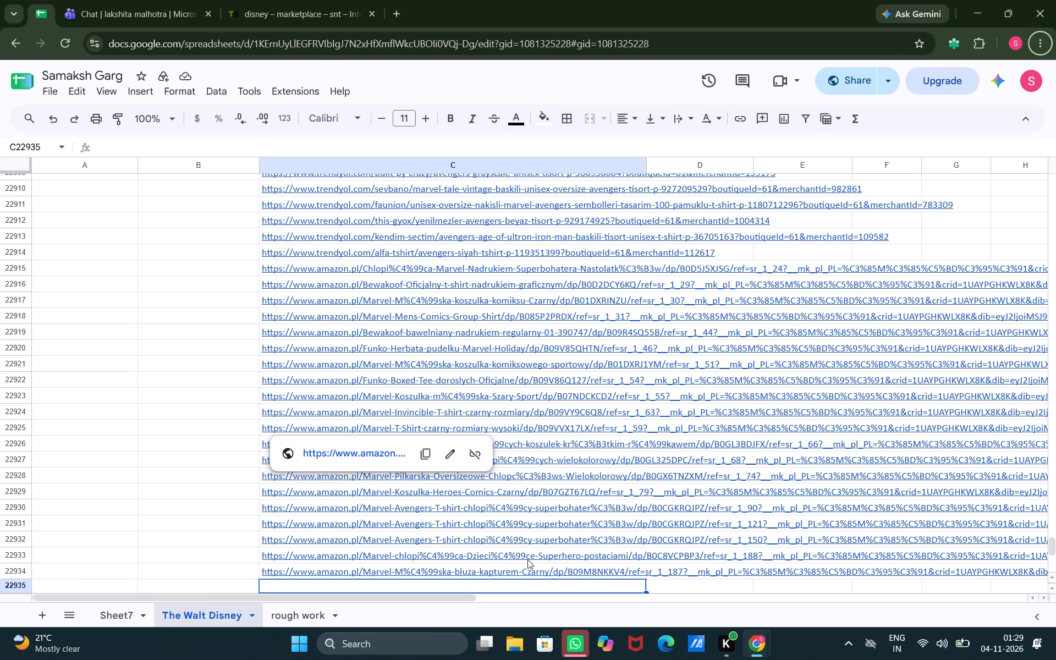
{"action": "left_click", "coordinate": [457, 586]}
{"action": "key", "text": "ctrl+v"}
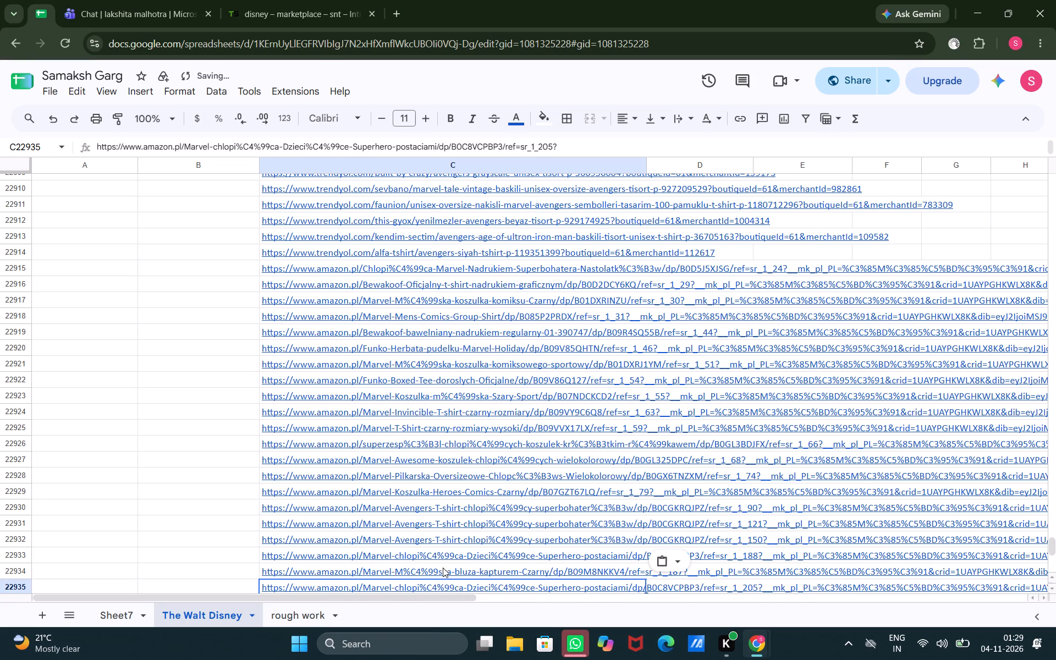
{"action": "key", "text": "Return"}
{"action": "key", "text": "Return"}
Copy the page 5 product link of the black Marvel men's Iron Man Blast item into cell C22936 of the sheet.
{"action": "key", "text": "alt+Tab"}
{"action": "scroll", "coordinate": [877, 403], "scroll_direction": "down", "scroll_amount": 6}
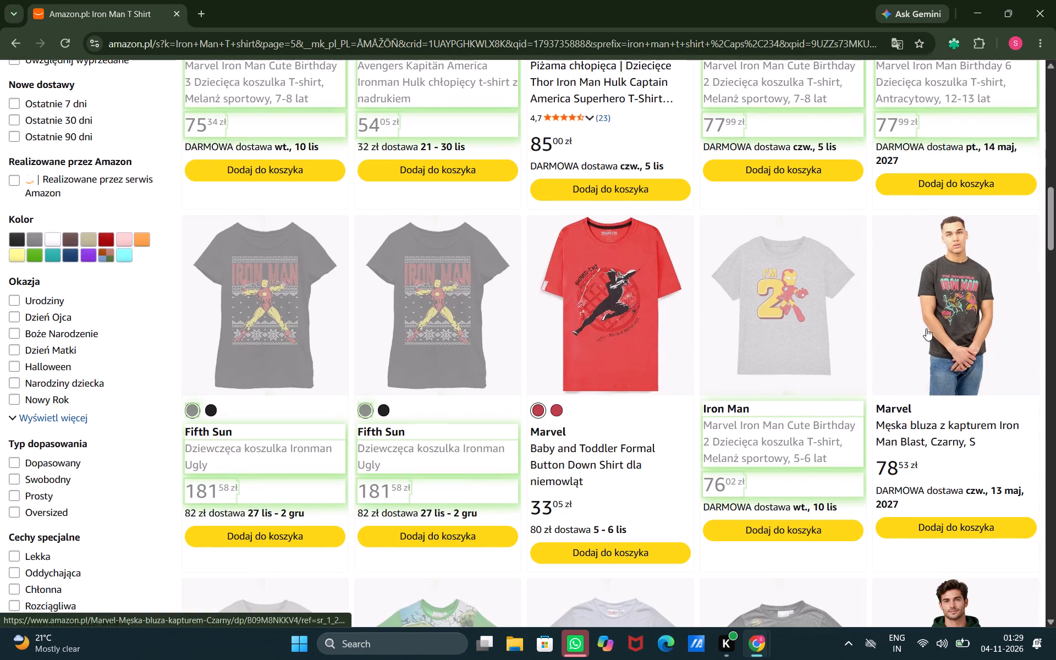
{"action": "right_click", "coordinate": [954, 431]}
{"action": "left_click", "coordinate": [817, 352]}
{"action": "key", "text": "alt+Tab"}
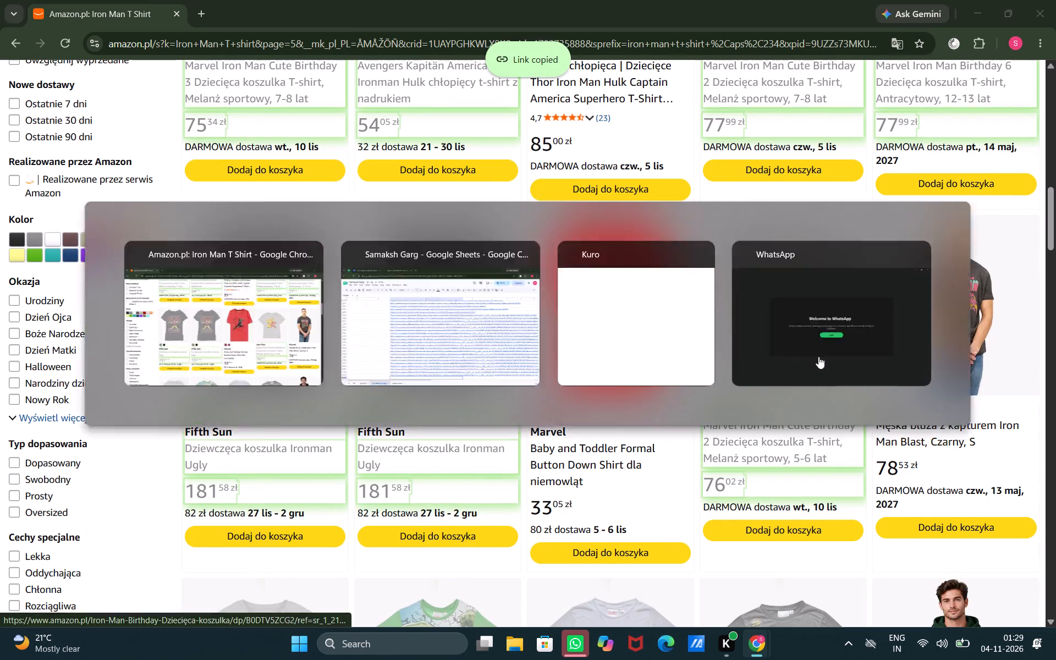
{"action": "key", "text": "ctrl+v"}
{"action": "key", "text": "Return"}
{"action": "key", "text": "Return"}
Copy the product link of the black Marvel Iron Man Cover sweatshirt in size XL into cell C22937 of the sheet.
{"action": "key", "text": "alt+Tab"}
{"action": "scroll", "coordinate": [939, 326], "scroll_direction": "down", "scroll_amount": 2}
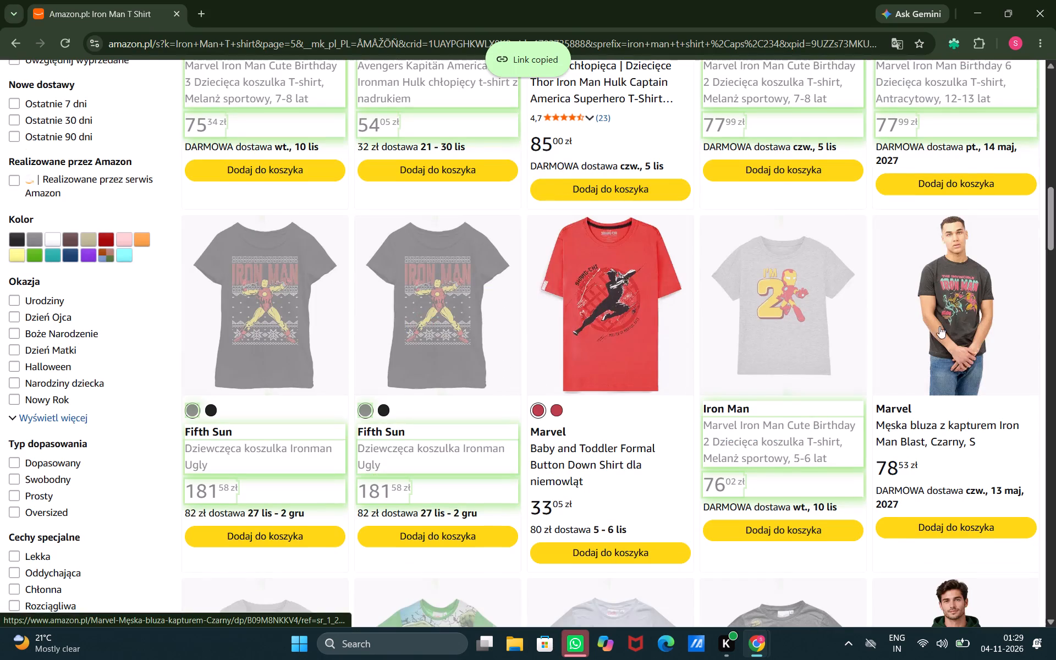
{"action": "scroll", "coordinate": [939, 326], "scroll_direction": "down", "scroll_amount": 3}
{"action": "scroll", "coordinate": [459, 337], "scroll_direction": "down", "scroll_amount": 6}
{"action": "scroll", "coordinate": [784, 318], "scroll_direction": "down", "scroll_amount": 6}
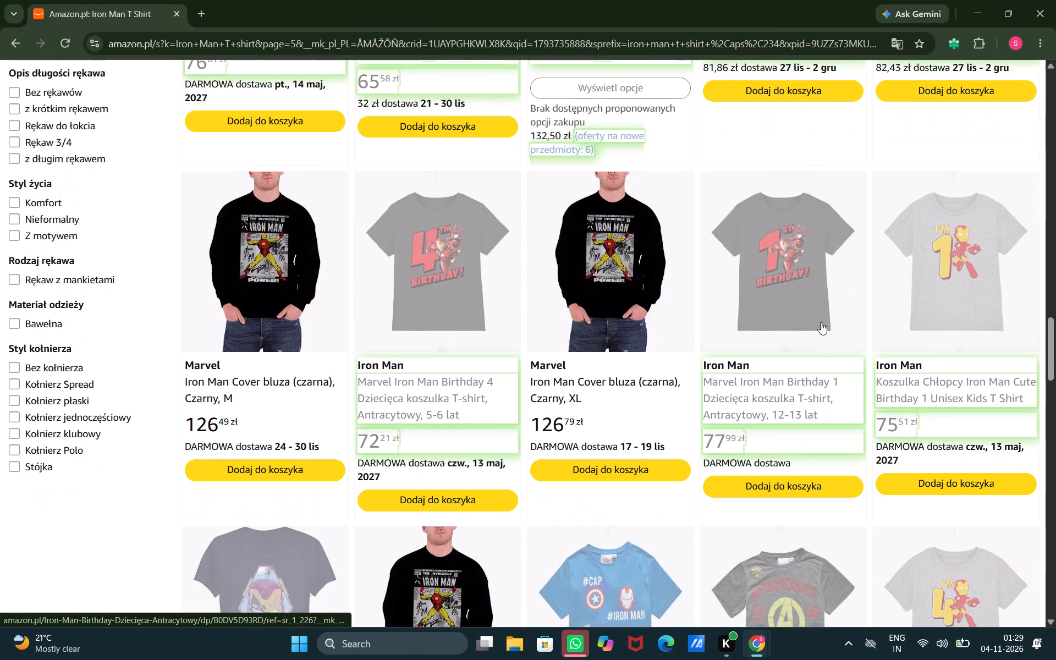
{"action": "right_click", "coordinate": [603, 387]}
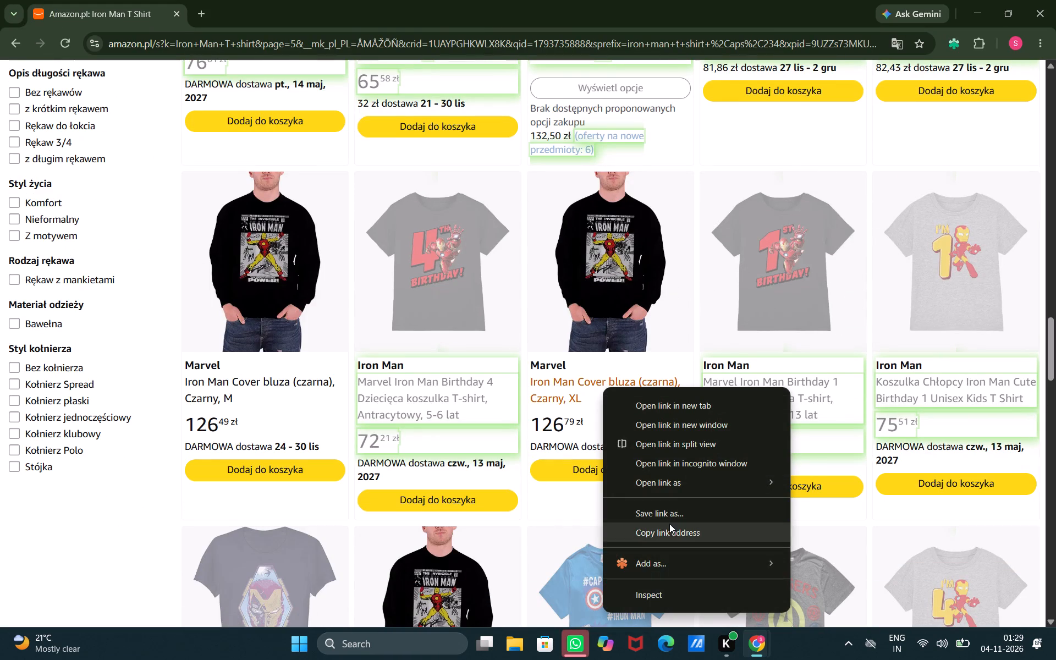
{"action": "left_click", "coordinate": [669, 526]}
{"action": "key", "text": "alt+Tab"}
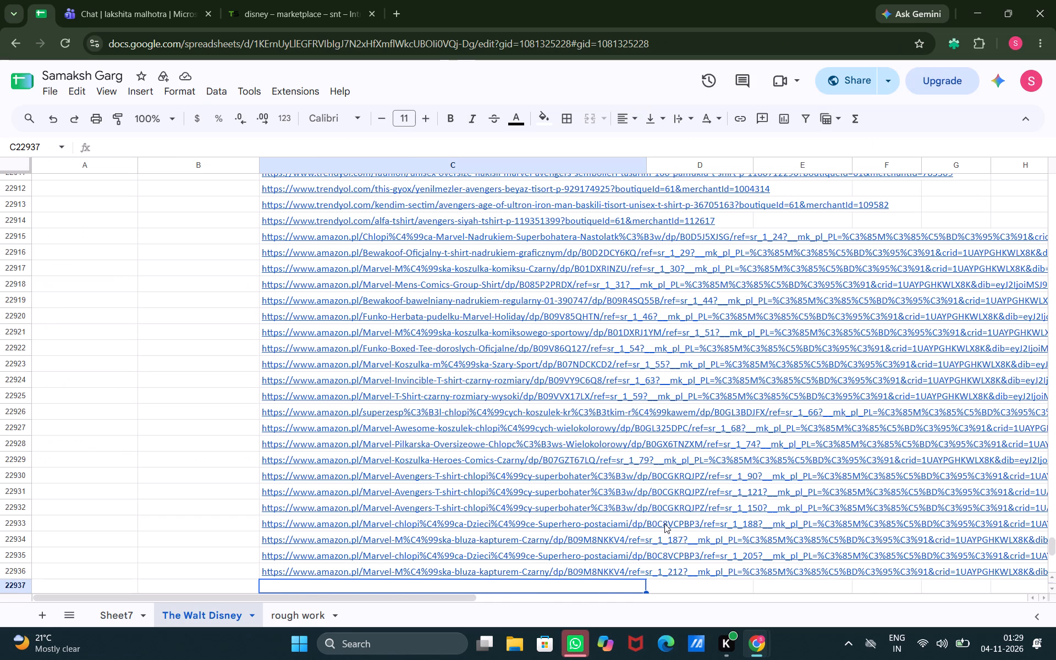
{"action": "key", "text": "ctrl+v"}
{"action": "key", "text": "Return"}
{"action": "key", "text": "Return"}
Copy the product link of the black Marvel Iron Man Cover sweatshirt in size M into cell C22938 of the sheet.
{"action": "key", "text": "alt+Tab"}
{"action": "right_click", "coordinate": [214, 387]}
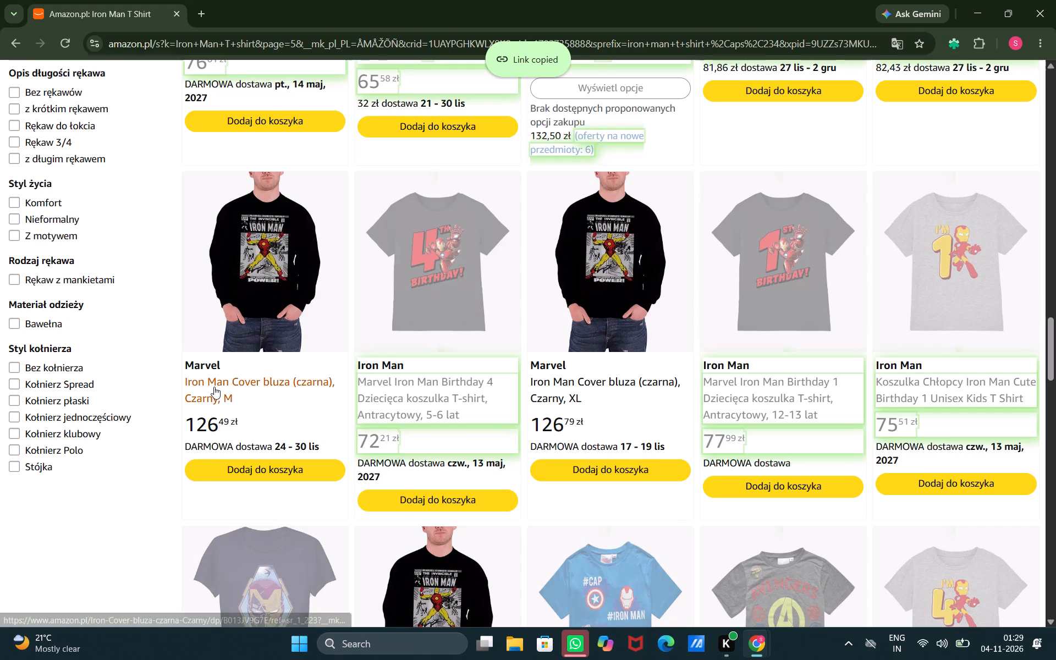
{"action": "left_click", "coordinate": [319, 526]}
{"action": "key", "text": "alt+Tab"}
{"action": "key", "text": "ctrl+v"}
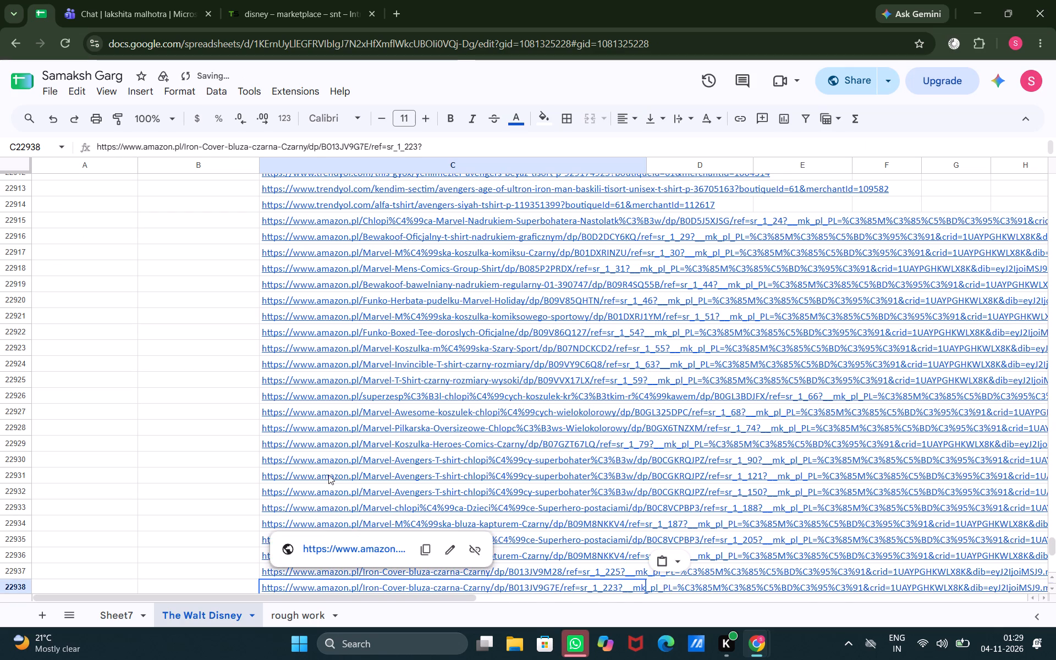
{"action": "key", "text": "Return"}
Copy the product link of the black Marvel Iron Man Cover sweatshirt in size S into cell C22939 of the sheet.
{"action": "key", "text": "alt+Tab"}
{"action": "scroll", "coordinate": [408, 449], "scroll_direction": "down", "scroll_amount": 4}
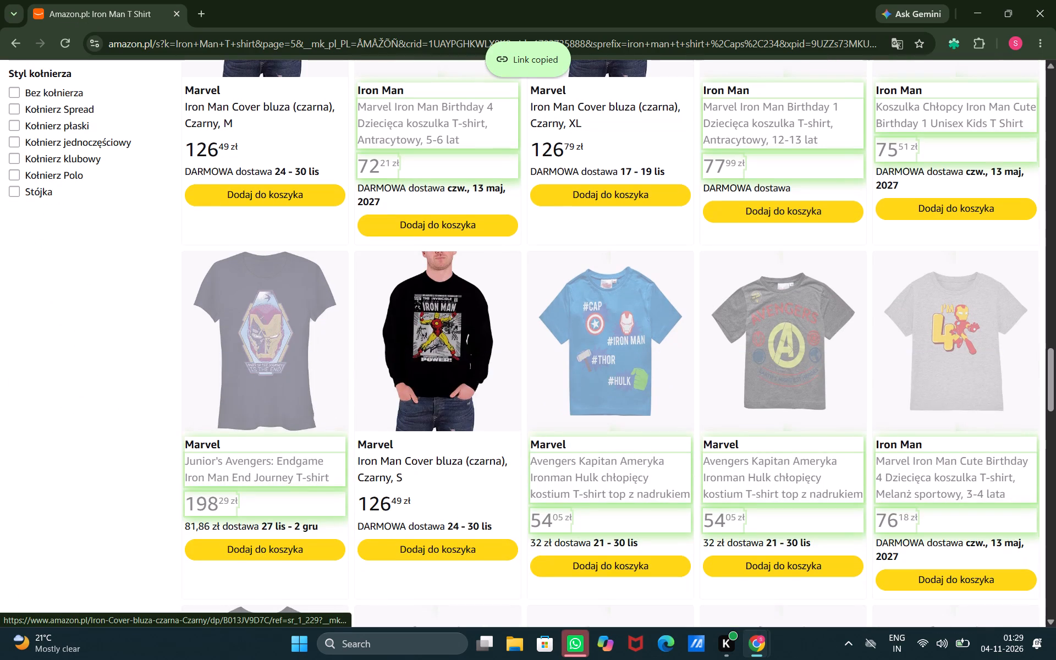
{"action": "right_click", "coordinate": [449, 464]}
{"action": "left_click", "coordinate": [498, 389]}
{"action": "key", "text": "alt+Tab"}
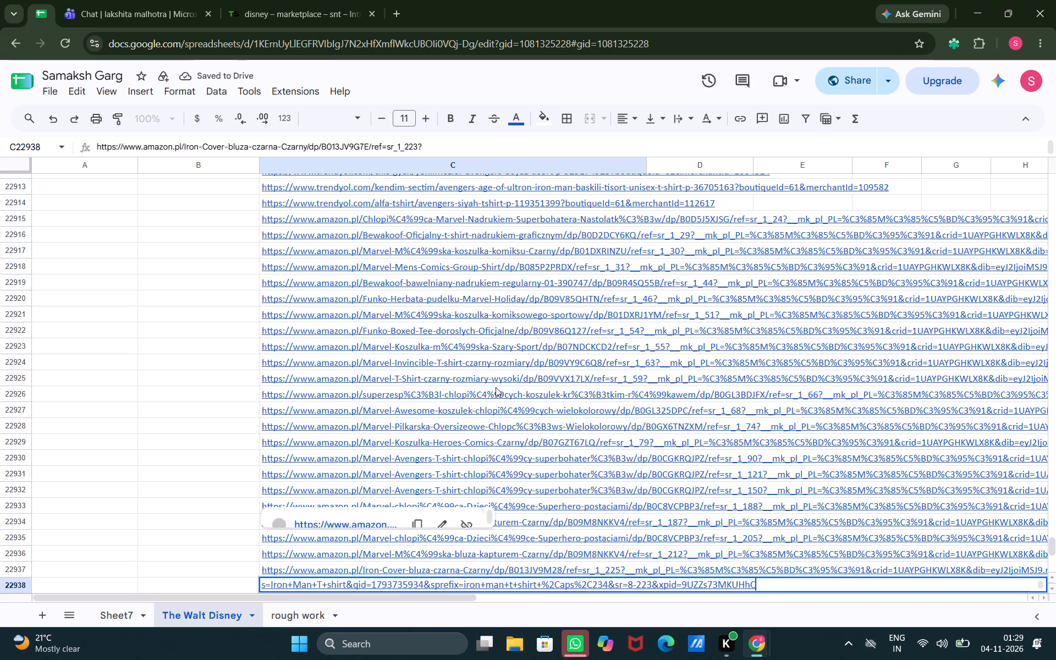
{"action": "key", "text": "Return"}
{"action": "key", "text": "ctrl+v"}
{"action": "key", "text": "Return"}
{"action": "key", "text": "Return"}
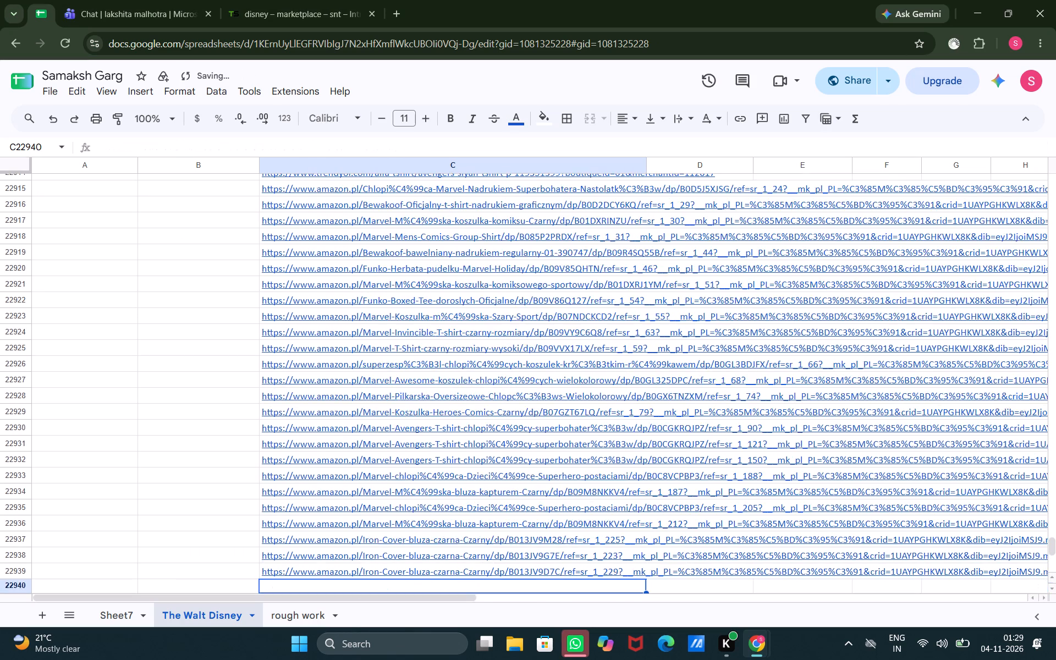
From results page 6, copy the product link of the black Marvel Power Of Iron Man kids' hoodie into cell C22940 of the sheet.
{"action": "key", "text": "alt+Tab"}
{"action": "scroll", "coordinate": [845, 316], "scroll_direction": "down", "scroll_amount": 5}
{"action": "scroll", "coordinate": [678, 318], "scroll_direction": "down", "scroll_amount": 6}
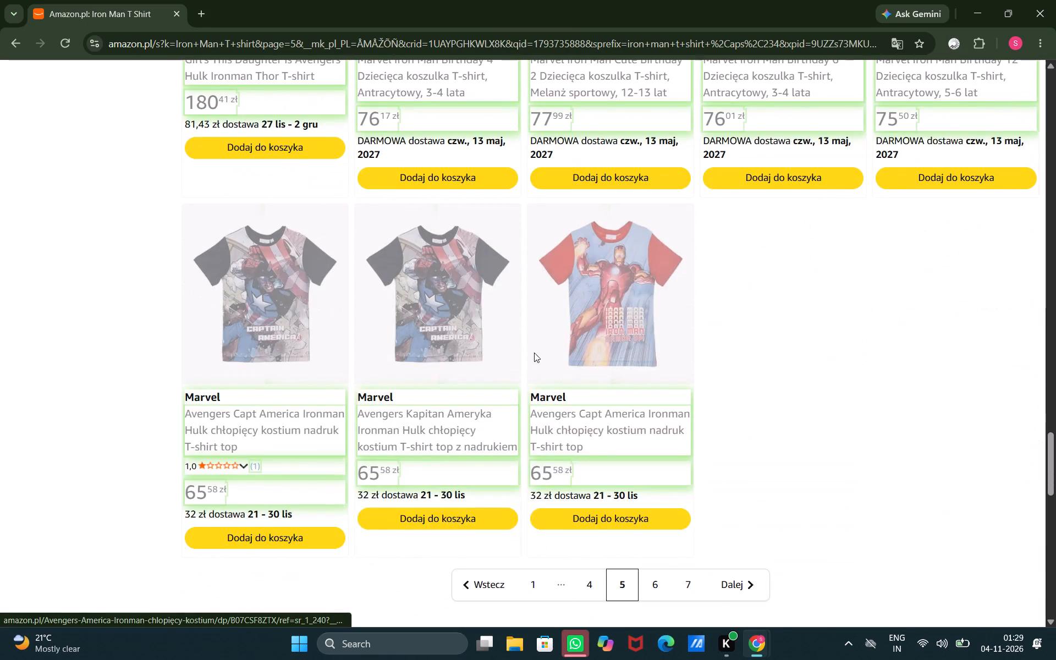
{"action": "scroll", "coordinate": [587, 314], "scroll_direction": "down", "scroll_amount": 6}
{"action": "left_click", "coordinate": [652, 178]}
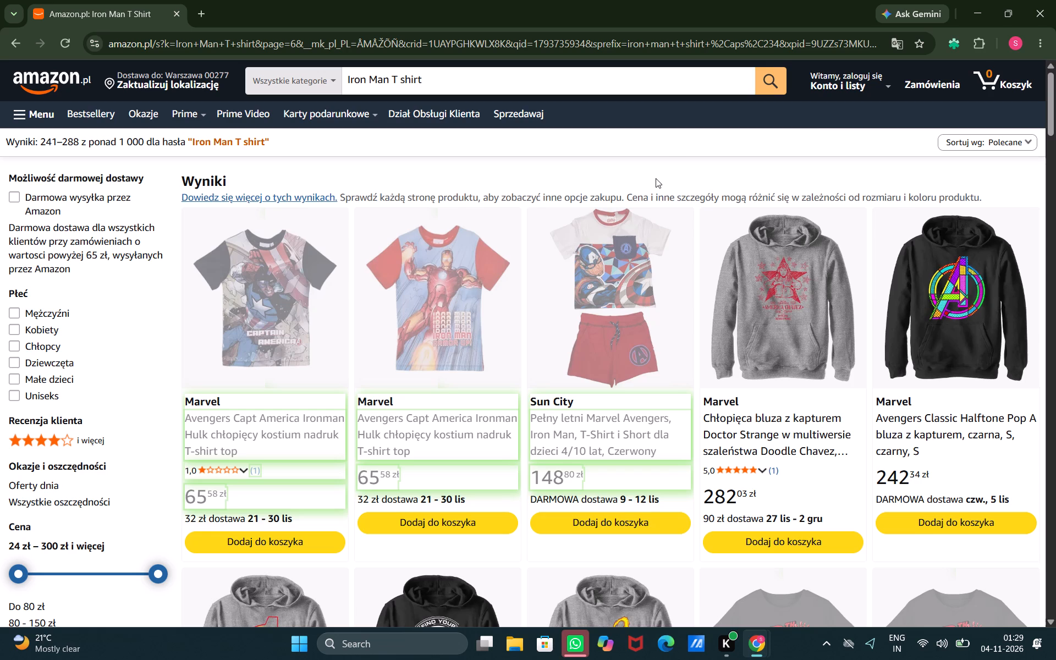
{"action": "scroll", "coordinate": [871, 308], "scroll_direction": "down", "scroll_amount": 5}
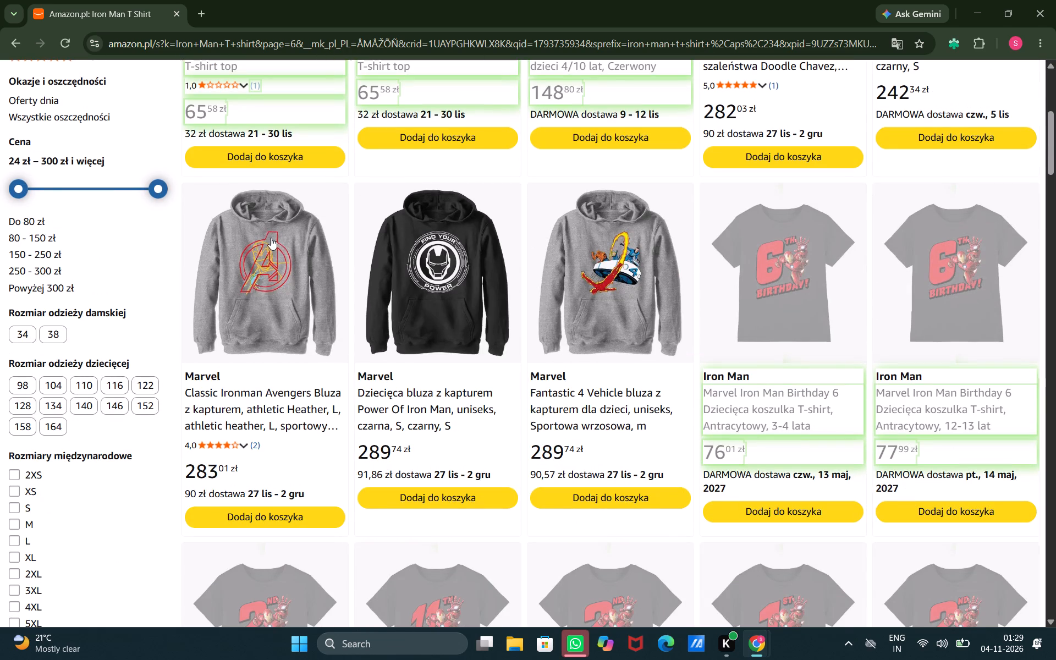
{"action": "right_click", "coordinate": [442, 408]}
{"action": "left_click", "coordinate": [494, 326]}
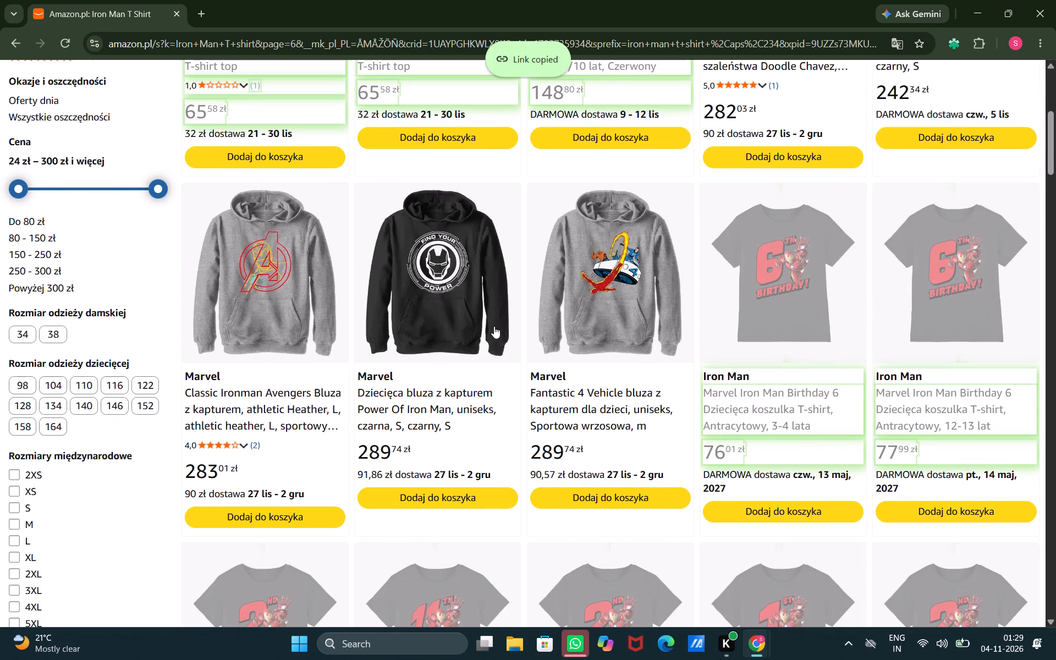
{"action": "key", "text": "alt+Tab"}
{"action": "key", "text": "ctrl+v"}
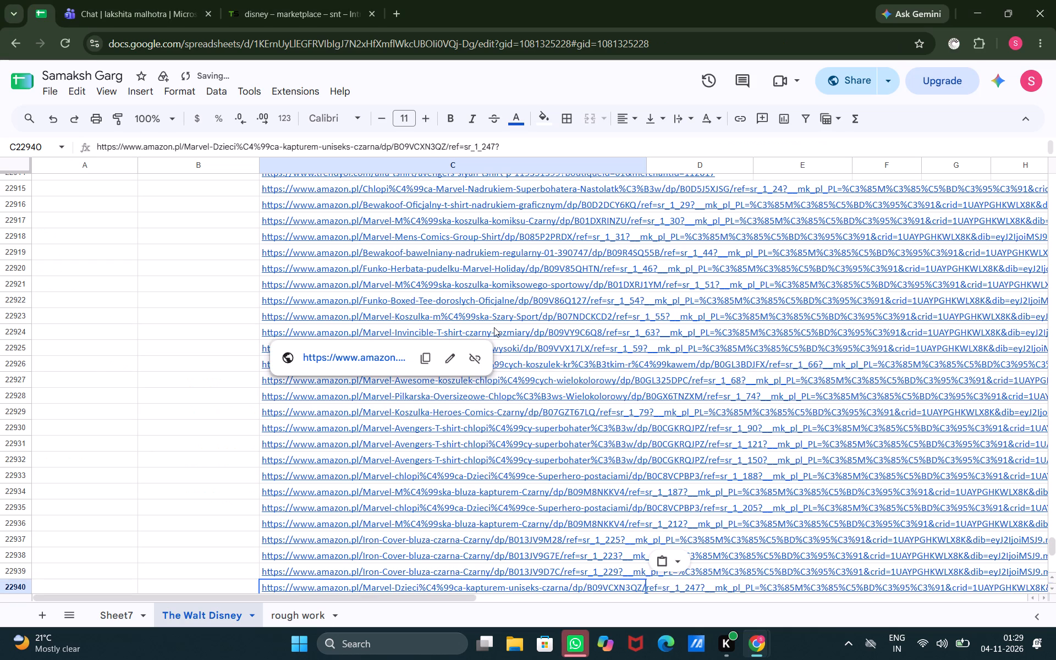
{"action": "key", "text": "Return"}
{"action": "key", "text": "Return"}
Copy the product link of the grey Marvel Classic Ironman Avengers hoodie into cell C22941 of the sheet.
{"action": "key", "text": "alt+Tab"}
{"action": "right_click", "coordinate": [320, 388]}
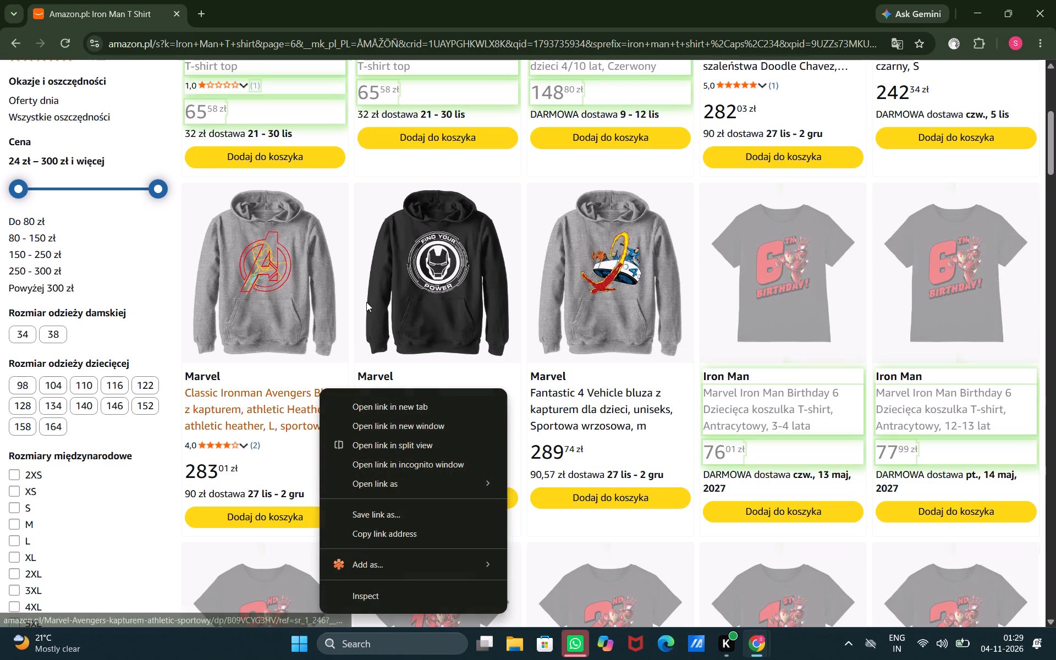
{"action": "left_click", "coordinate": [360, 538]}
{"action": "key", "text": "alt+Tab"}
{"action": "key", "text": "ctrl+v"}
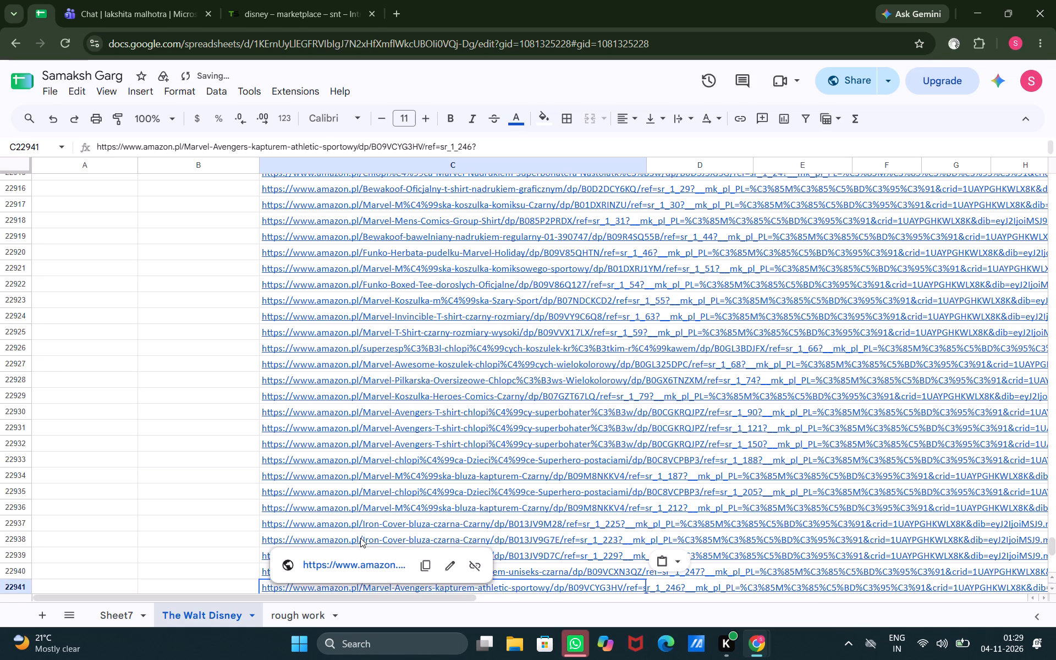
{"action": "key", "text": "Return"}
{"action": "key", "text": "Return"}
Copy the page 6 product link of the black Marvel men's Iron Man Blast item into cell C22942 of the sheet.
{"action": "key", "text": "alt+Tab"}
{"action": "scroll", "coordinate": [871, 315], "scroll_direction": "down", "scroll_amount": 4}
{"action": "scroll", "coordinate": [752, 274], "scroll_direction": "down", "scroll_amount": 5}
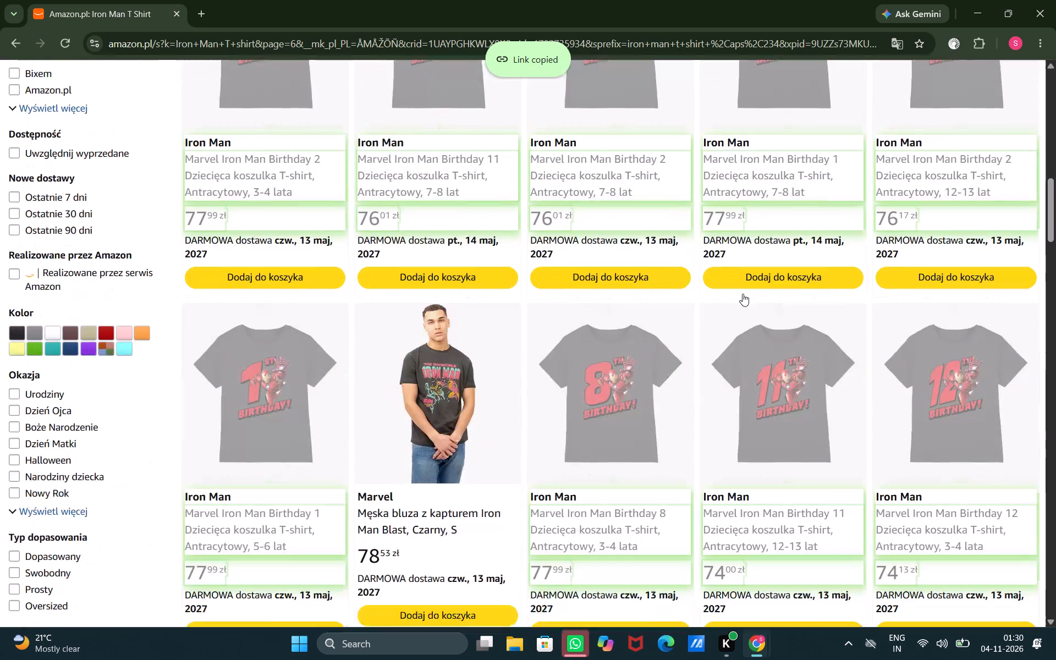
{"action": "right_click", "coordinate": [436, 481]}
{"action": "left_click", "coordinate": [497, 397]}
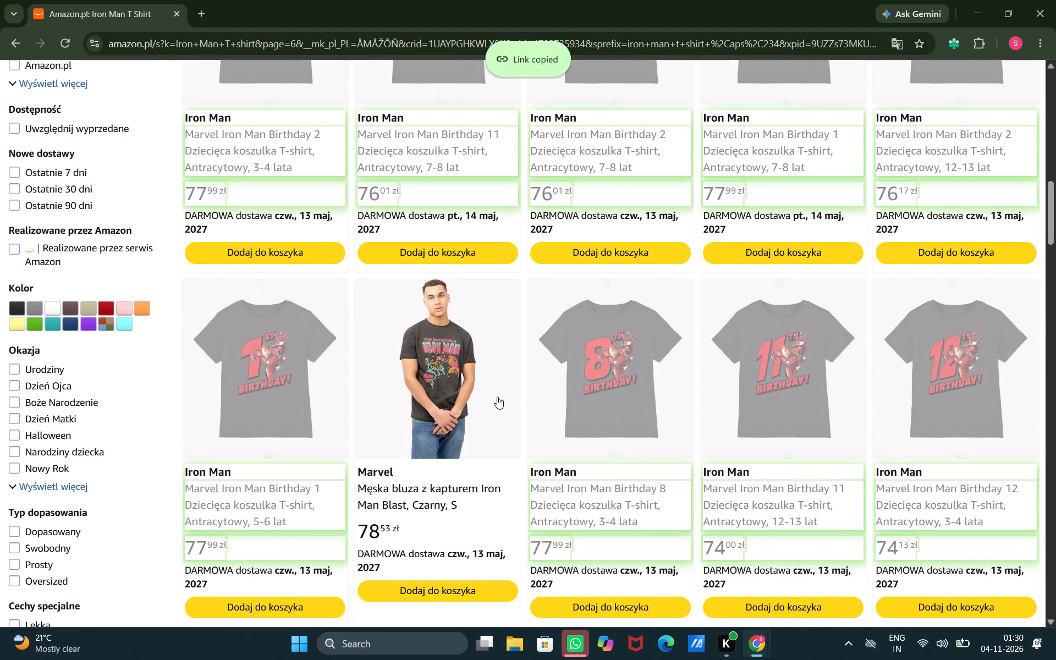
{"action": "key", "text": "alt+Tab"}
{"action": "key", "text": "ctrl+v"}
{"action": "key", "text": "Return"}
{"action": "key", "text": "Return"}
Copy the product link of the red heather Marvel boys' Train Like A Machine T-shirt into cell C22943 of the sheet.
{"action": "key", "text": "alt+Tab"}
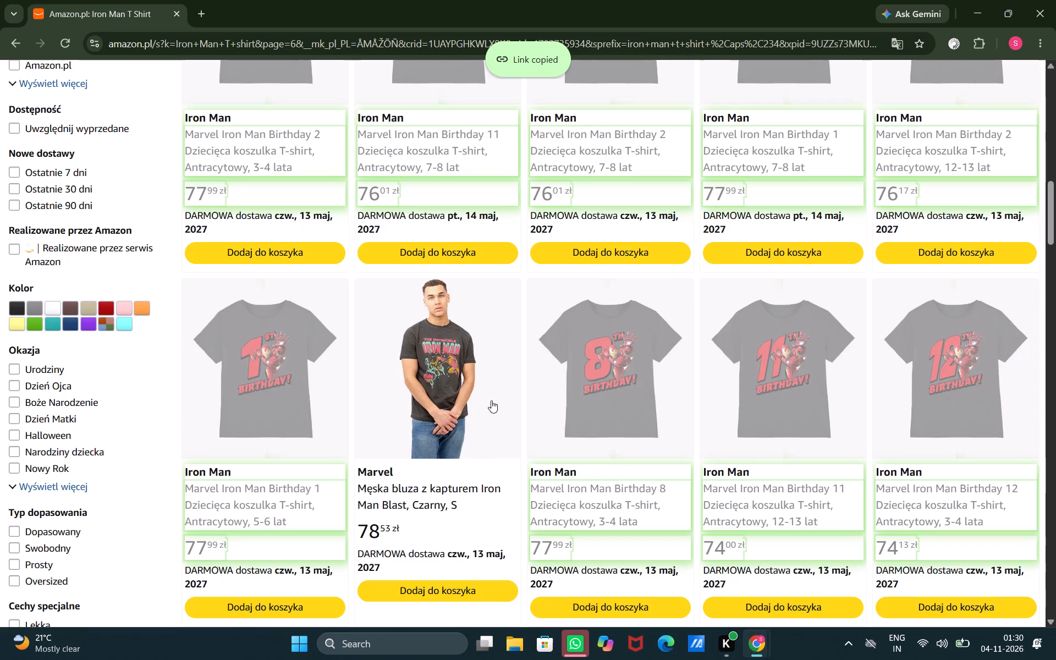
{"action": "scroll", "coordinate": [491, 397], "scroll_direction": "down", "scroll_amount": 5}
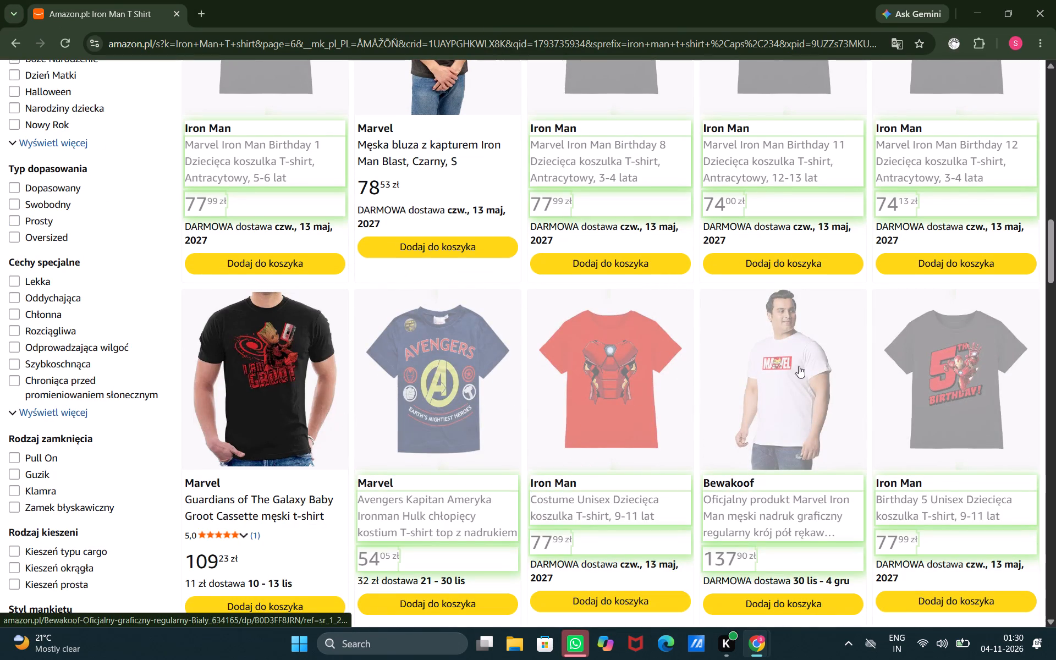
{"action": "scroll", "coordinate": [945, 371], "scroll_direction": "down", "scroll_amount": 7}
{"action": "right_click", "coordinate": [431, 366]}
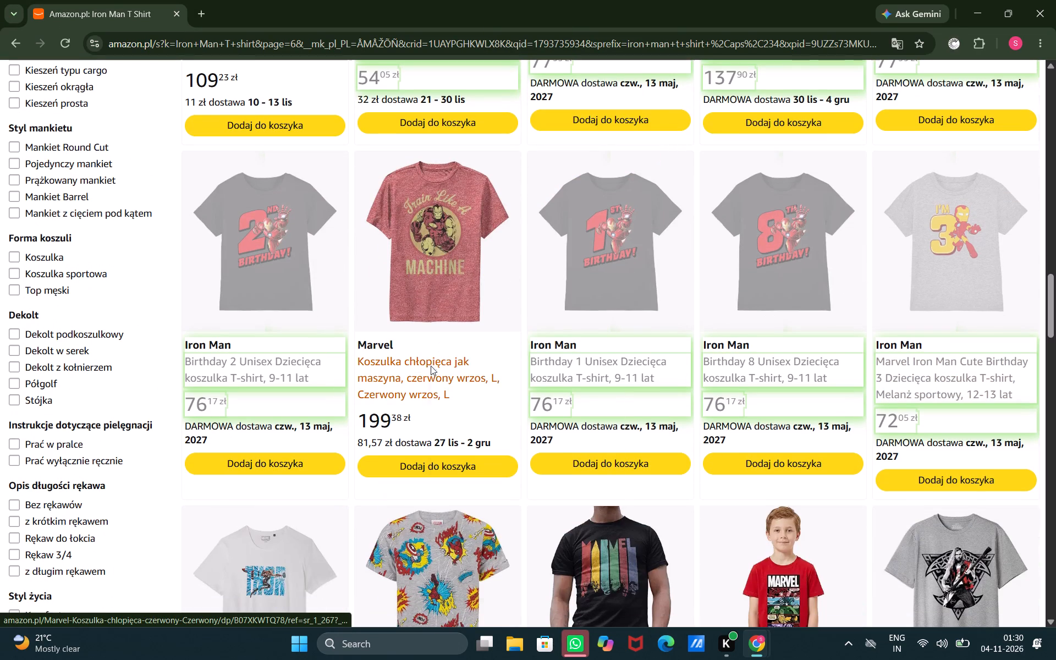
{"action": "left_click", "coordinate": [488, 518]}
{"action": "key", "text": "alt+Tab"}
{"action": "key", "text": "ctrl+v"}
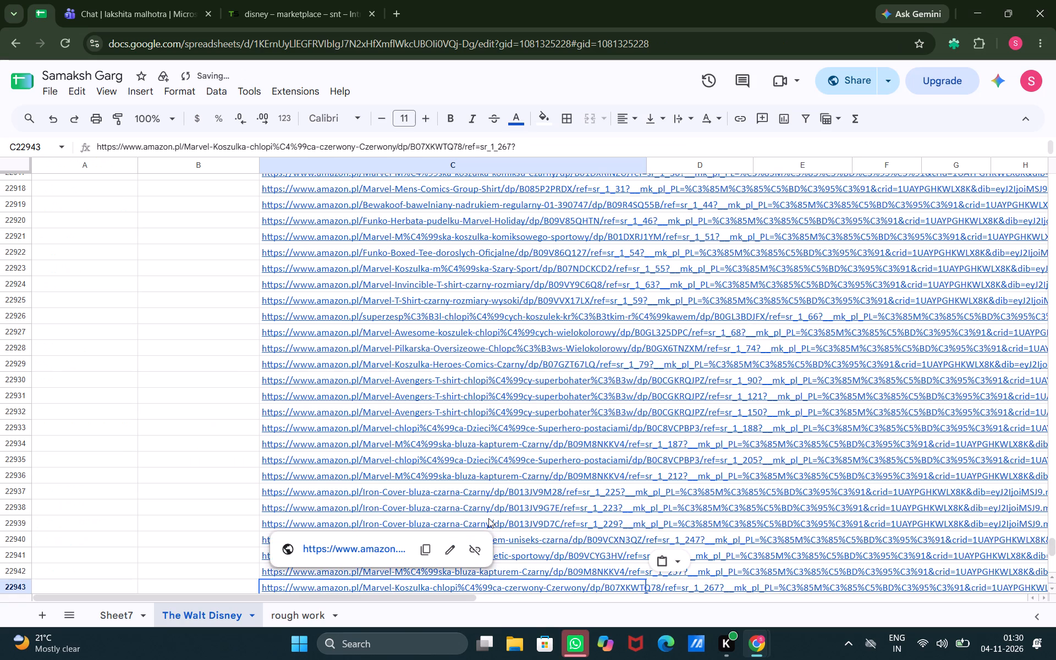
{"action": "key", "text": "Return"}
{"action": "key", "text": "Return"}
View the product page of the white Marvel METLATMTS005 Thor T-shirt and return to the search results.
{"action": "key", "text": "alt+Tab"}
{"action": "scroll", "coordinate": [487, 503], "scroll_direction": "down", "scroll_amount": 4}
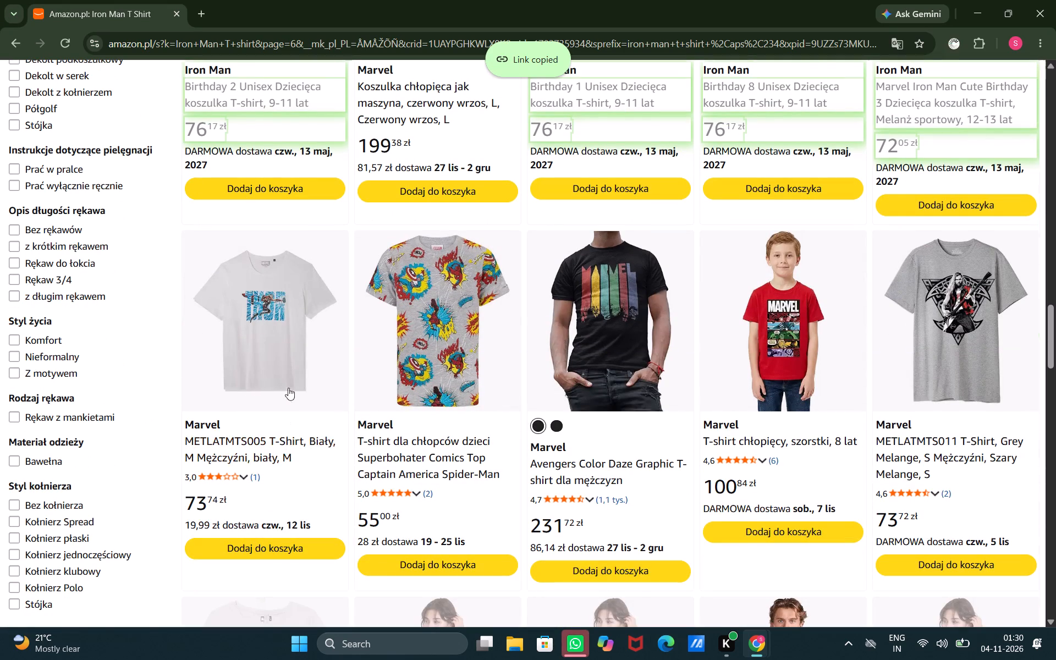
{"action": "left_click", "coordinate": [283, 332]}
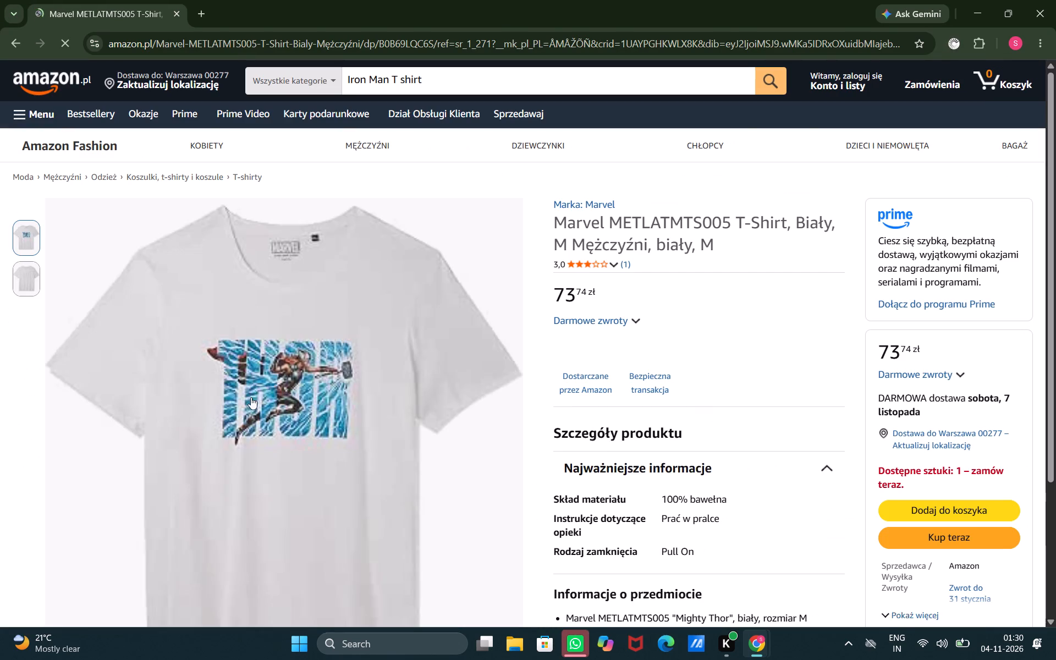
{"action": "left_click", "coordinate": [8, 45]}
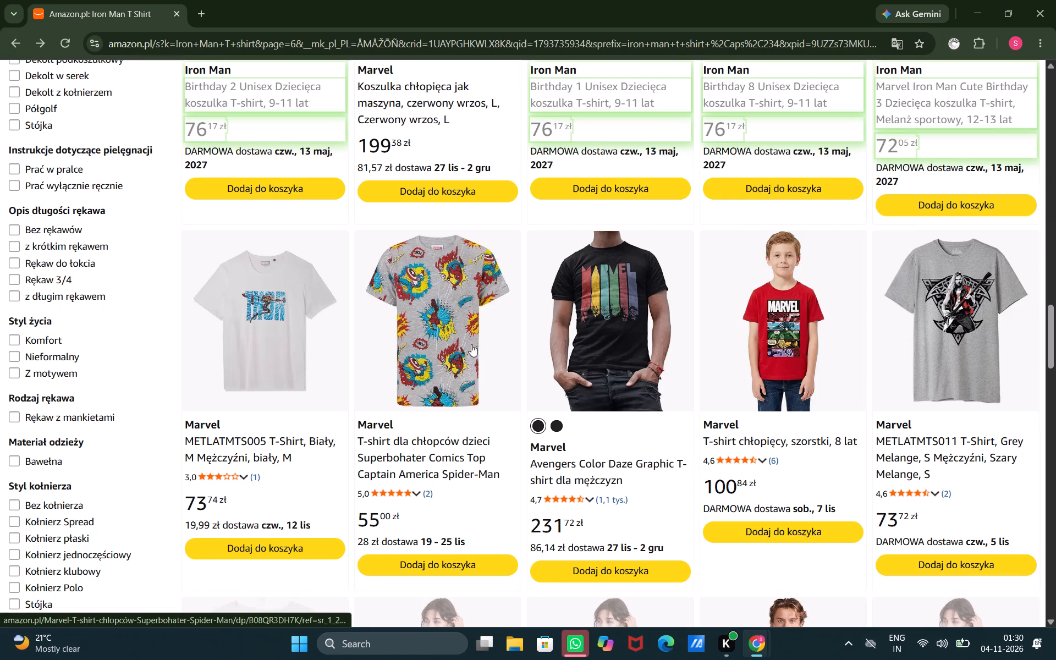
Copy the product link of the grey boys' Superhero Comics Captain America Spider-Man T-shirt into cell C22944 of the sheet.
{"action": "right_click", "coordinate": [447, 454]}
{"action": "left_click", "coordinate": [510, 381]}
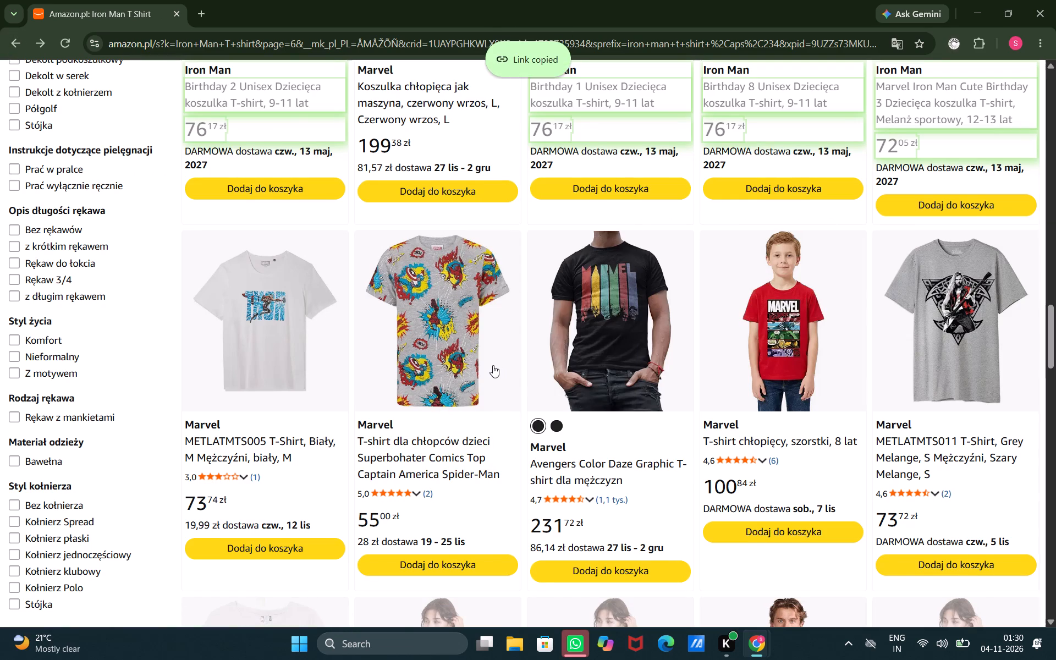
{"action": "key", "text": "alt+Tab"}
{"action": "key", "text": "ctrl+v"}
{"action": "key", "text": "Return"}
{"action": "key", "text": "Return"}
{"action": "key", "text": "alt+Tab"}
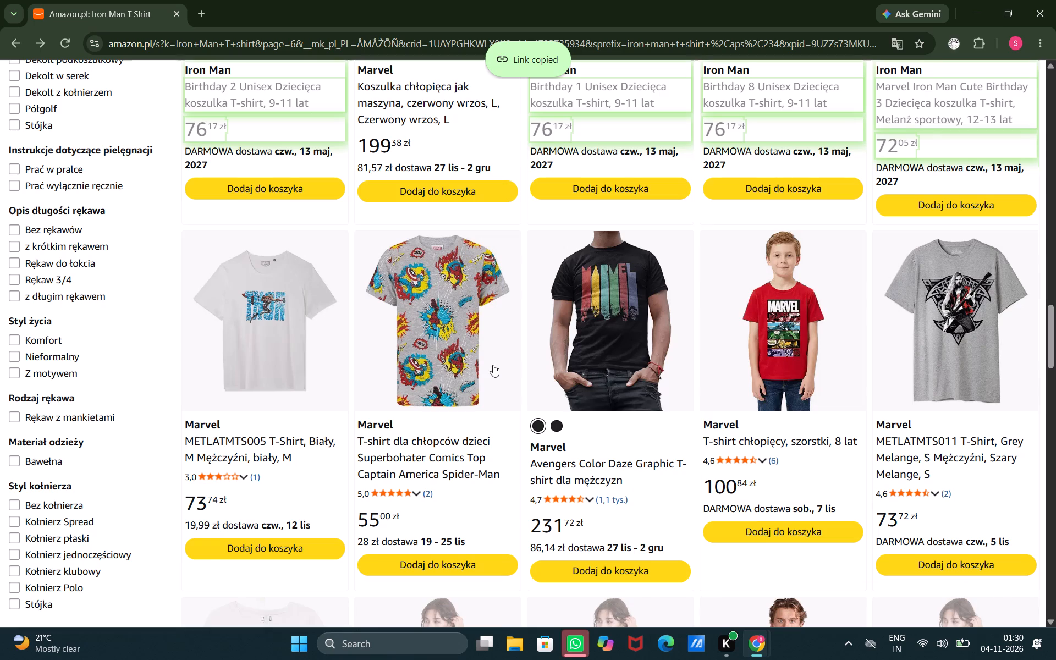
Copy the product link of the black Marvel Avengers Color Daze Graphic men's T-shirt into cell C22945 of the sheet.
{"action": "right_click", "coordinate": [603, 459]}
{"action": "left_click", "coordinate": [668, 383]}
{"action": "key", "text": "alt+Tab"}
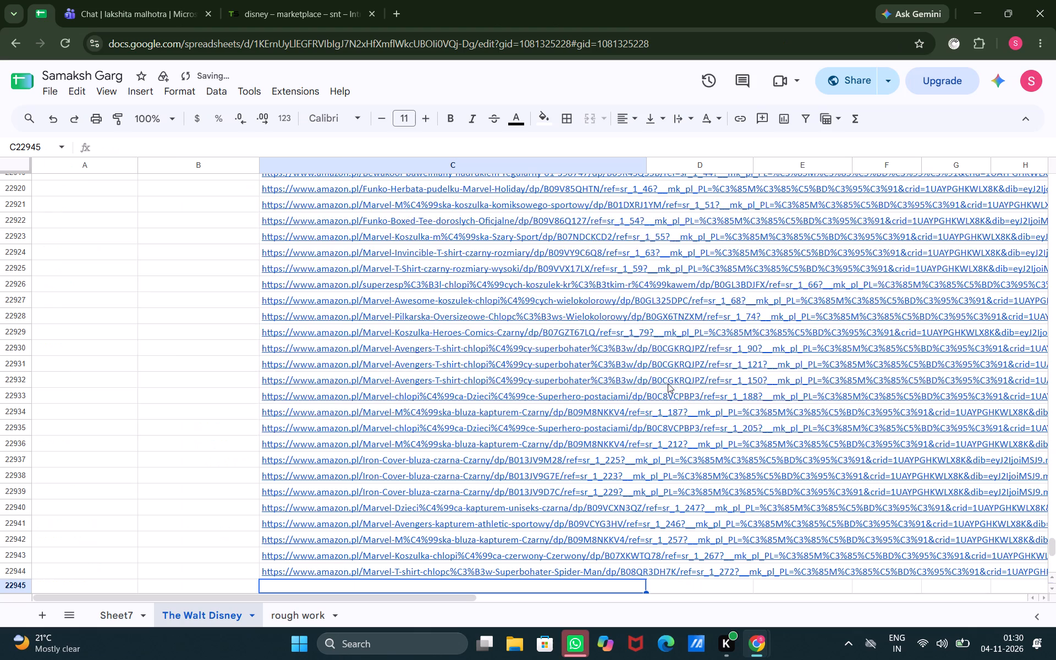
{"action": "key", "text": "ctrl+v"}
{"action": "key", "text": "Return"}
{"action": "key", "text": "Return"}
{"action": "key", "text": "alt+Tab"}
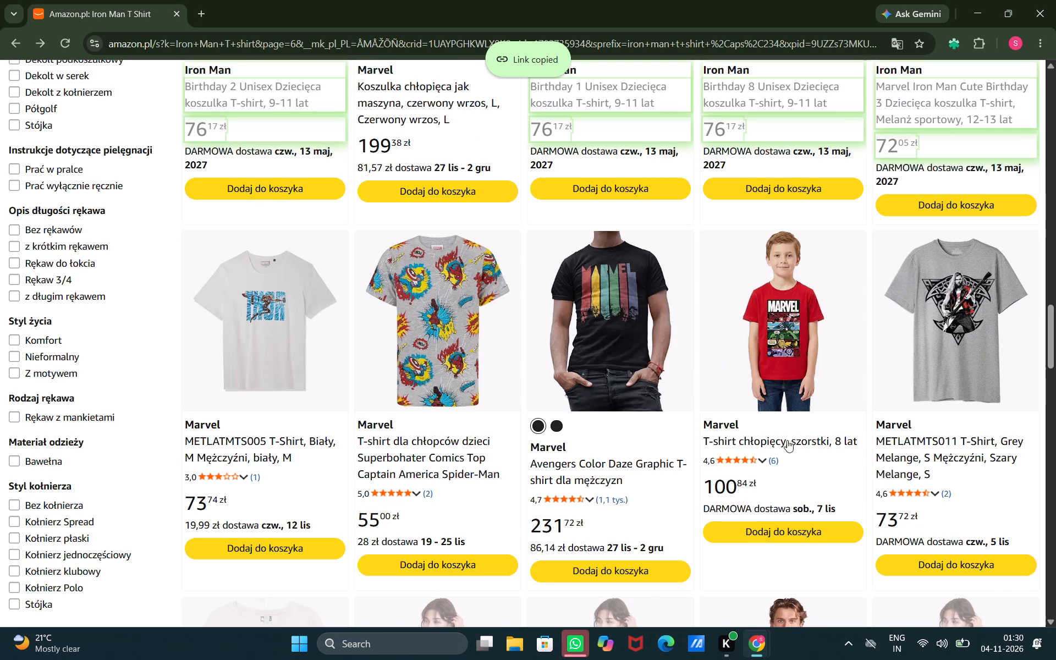
Open the red Marvel boys' T-shirt, 8 years, copy its page link into cell C22946, and return to the search results.
{"action": "left_click", "coordinate": [787, 369]}
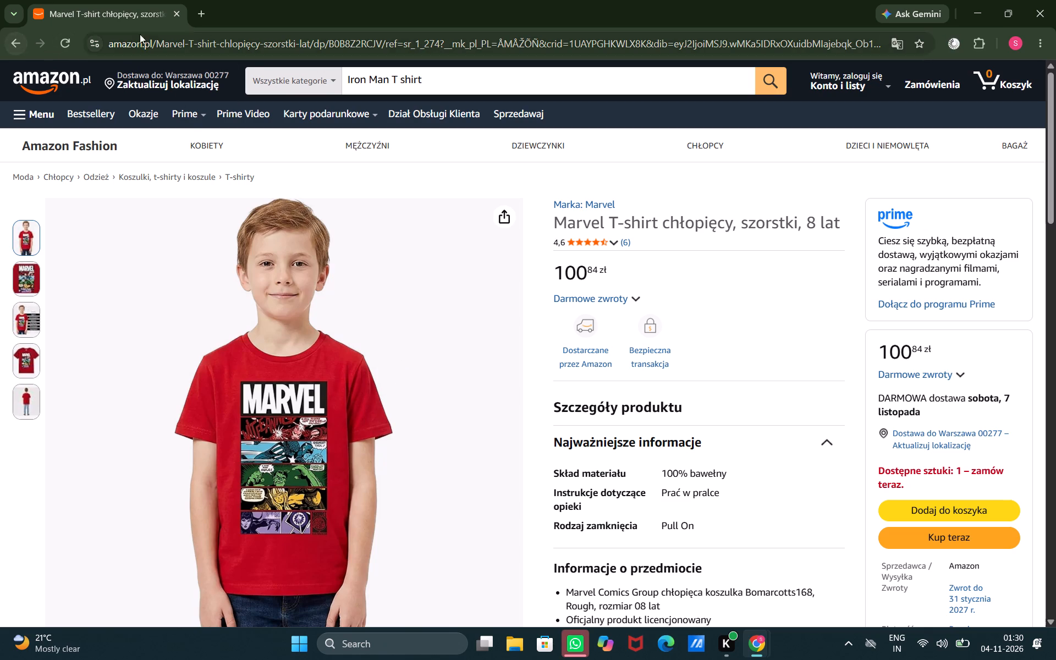
{"action": "left_click", "coordinate": [157, 41]}
{"action": "key", "text": "ctrl+c"}
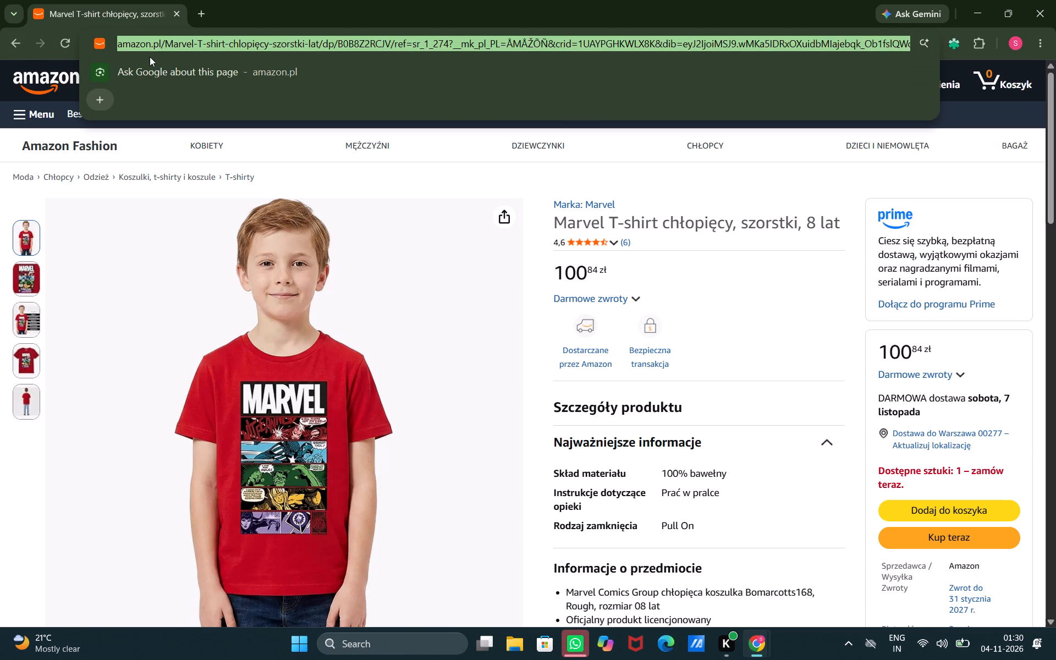
{"action": "key", "text": "alt+Tab"}
{"action": "key", "text": "ctrl+v"}
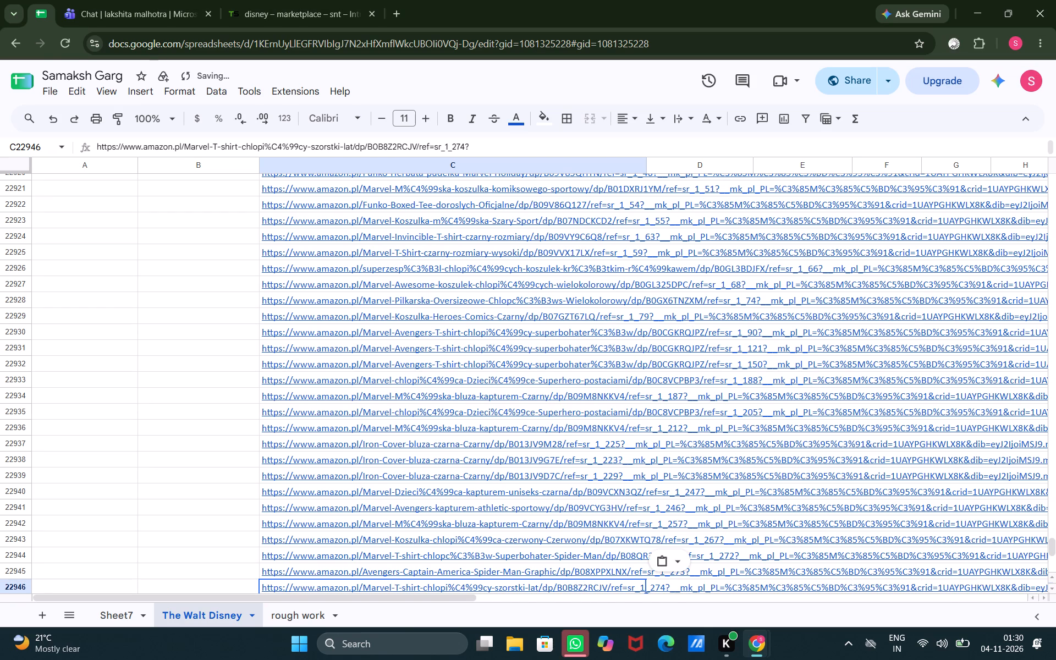
{"action": "key", "text": "Return"}
{"action": "key", "text": "Return"}
{"action": "key", "text": "alt+Tab"}
{"action": "left_click", "coordinate": [10, 45]}
View the white Marvel boys' T-shirt, 6 years, and copy its page 6 product link into cell C22947 of the sheet.
{"action": "scroll", "coordinate": [738, 213], "scroll_direction": "down", "scroll_amount": 1}
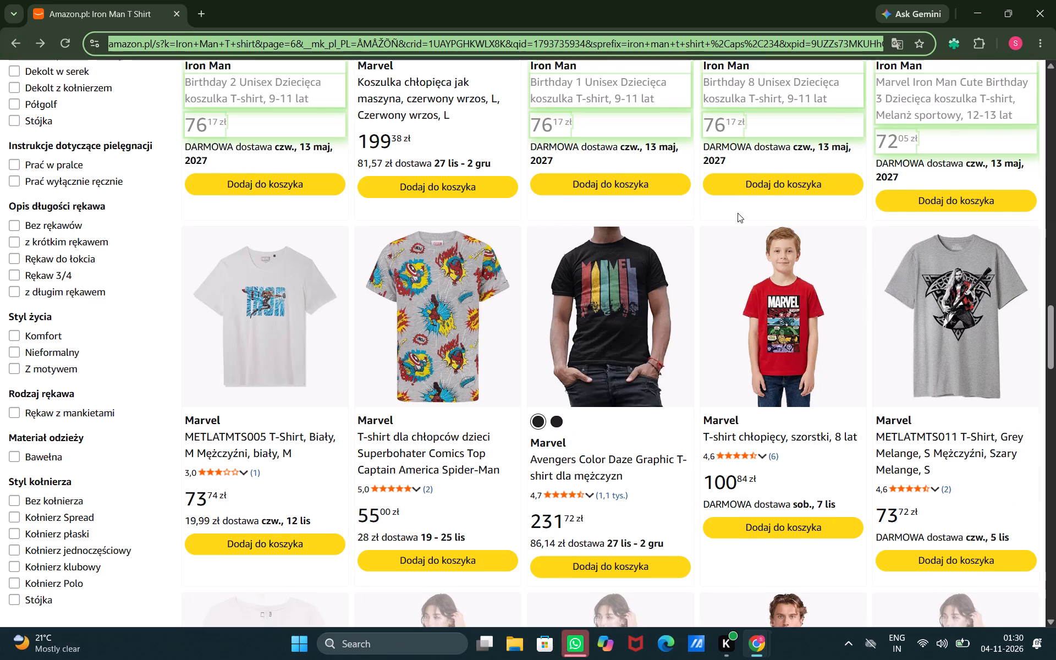
{"action": "scroll", "coordinate": [738, 213], "scroll_direction": "down", "scroll_amount": 4}
{"action": "scroll", "coordinate": [397, 350], "scroll_direction": "down", "scroll_amount": 6}
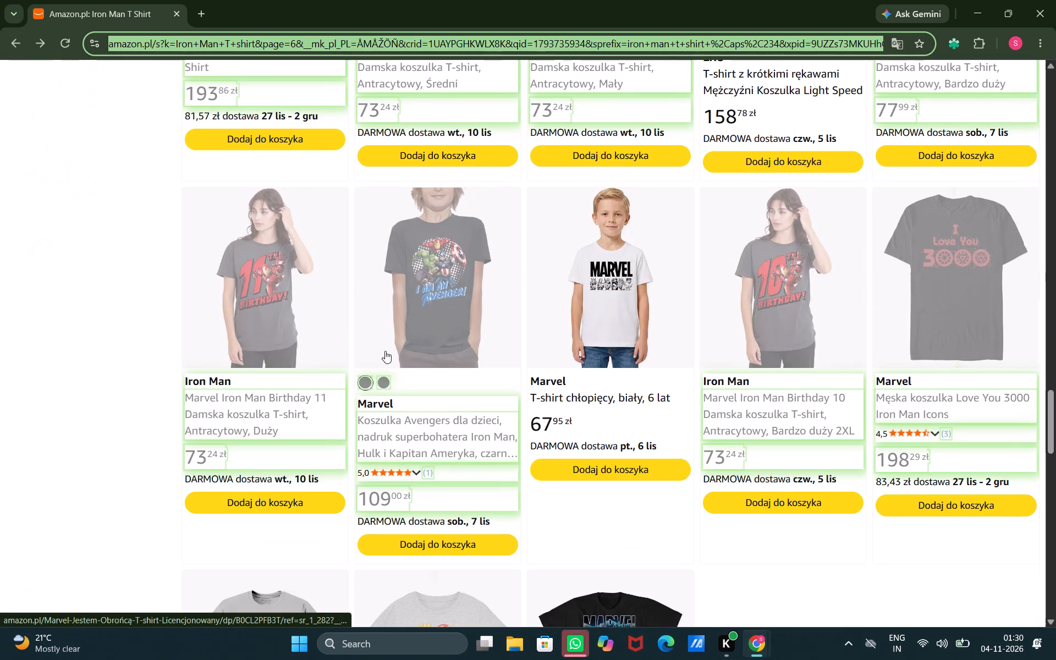
{"action": "left_click", "coordinate": [632, 328]}
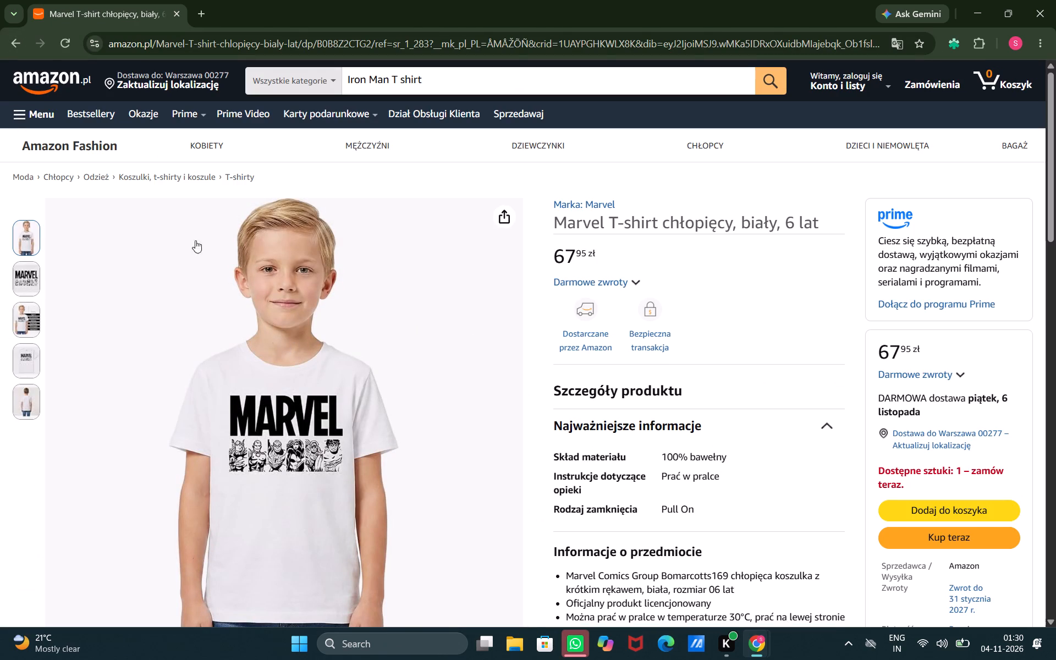
{"action": "left_click", "coordinate": [0, 45]}
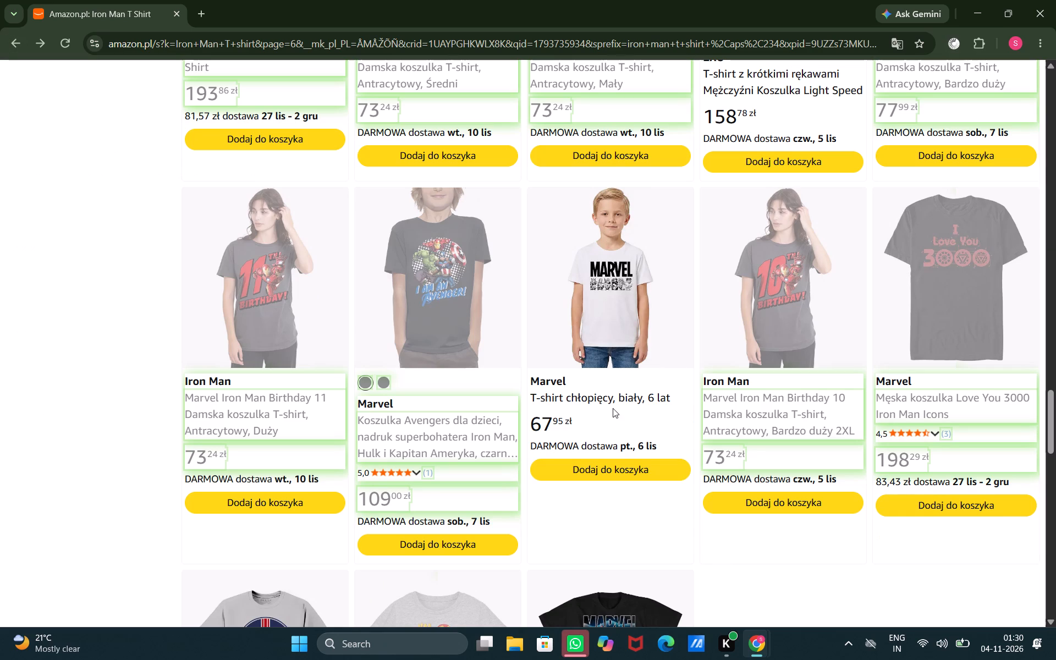
{"action": "right_click", "coordinate": [612, 405]}
{"action": "left_click", "coordinate": [717, 325]}
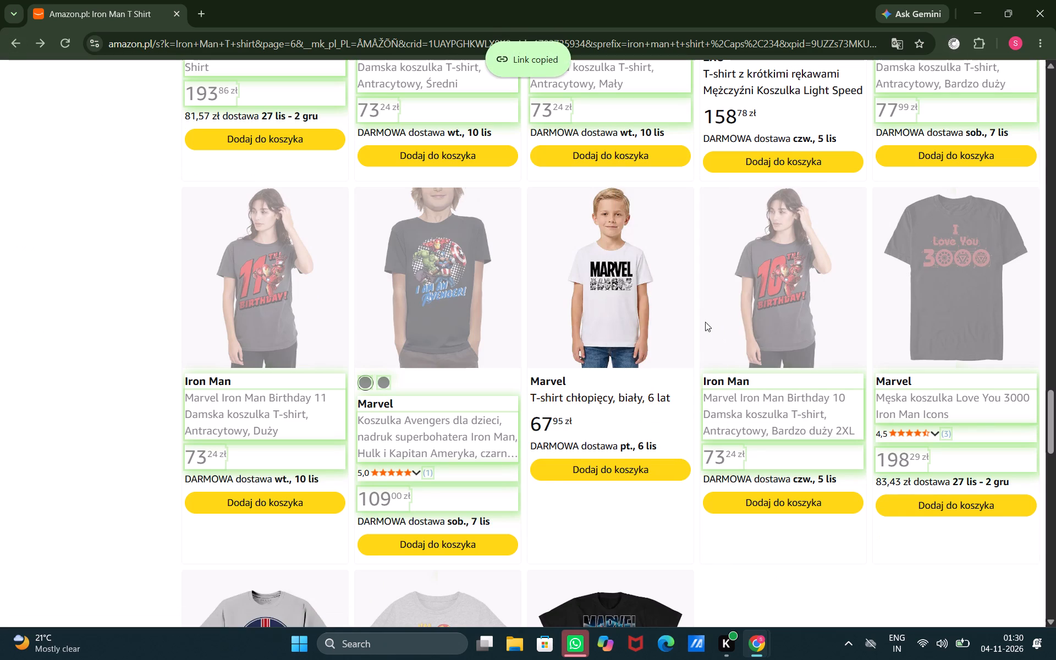
{"action": "key", "text": "alt+Tab"}
{"action": "key", "text": "ctrl+v"}
{"action": "key", "text": "Return"}
{"action": "key", "text": "Return"}
{"action": "key", "text": "alt+Tab"}
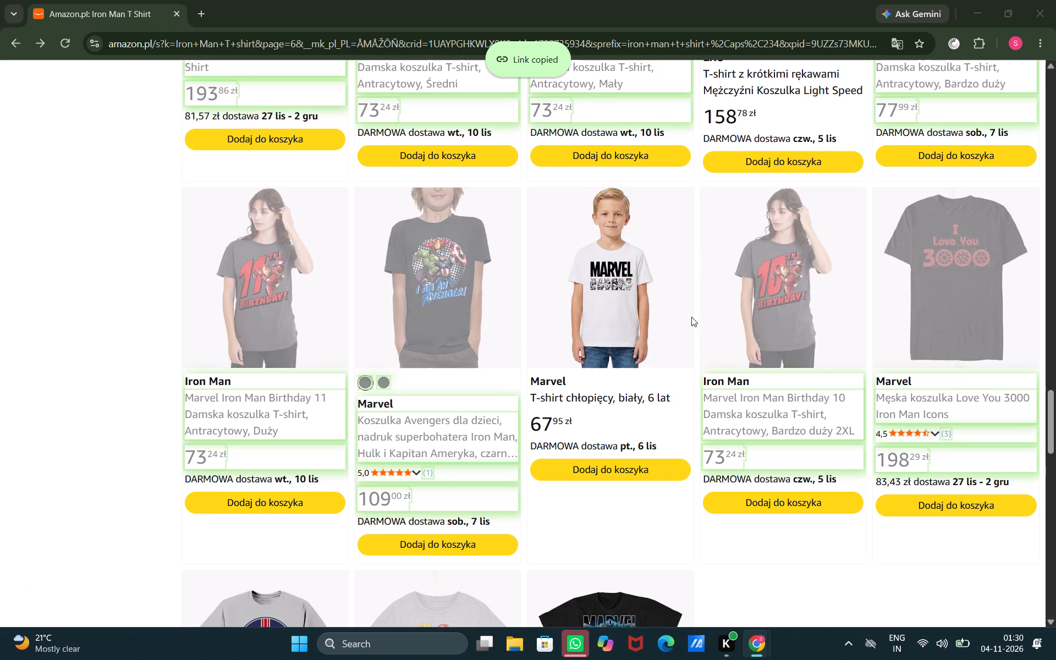
Copy the page 6 product link of the black Marvel men's T-shirt with the superhero group graphic into cell C22948.
{"action": "scroll", "coordinate": [691, 317], "scroll_direction": "down", "scroll_amount": 5}
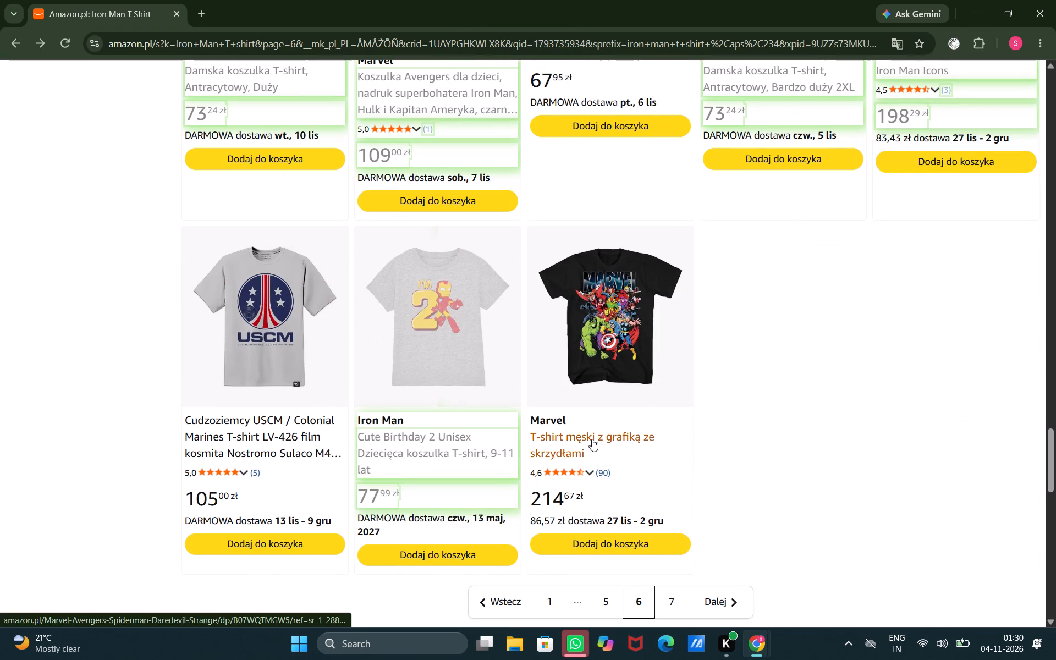
{"action": "right_click", "coordinate": [592, 439]}
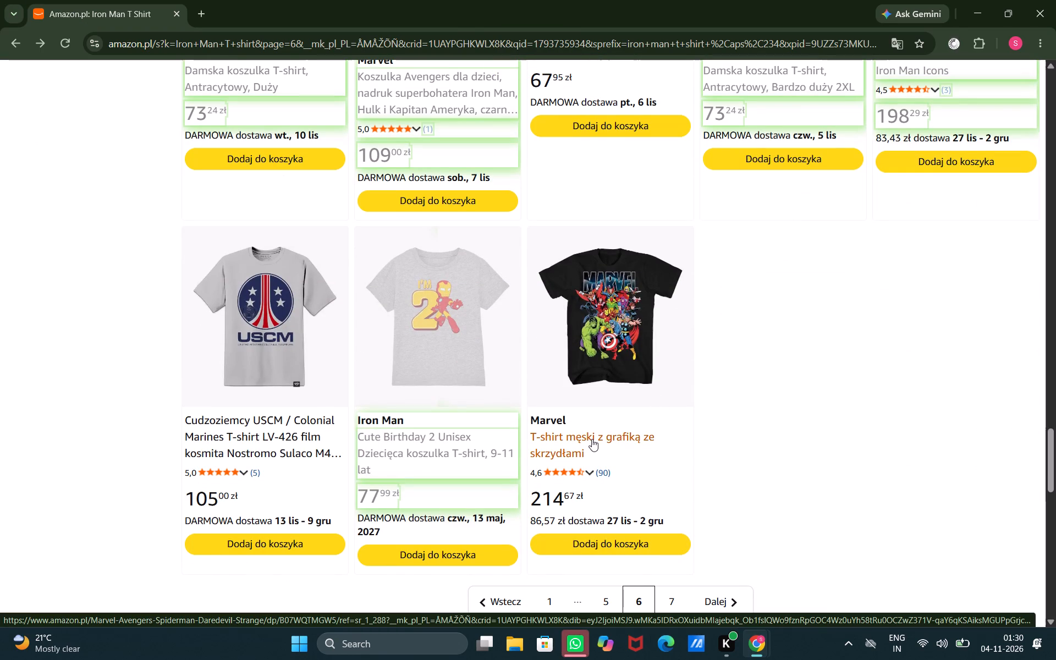
{"action": "left_click", "coordinate": [668, 365]}
{"action": "key", "text": "alt+Tab"}
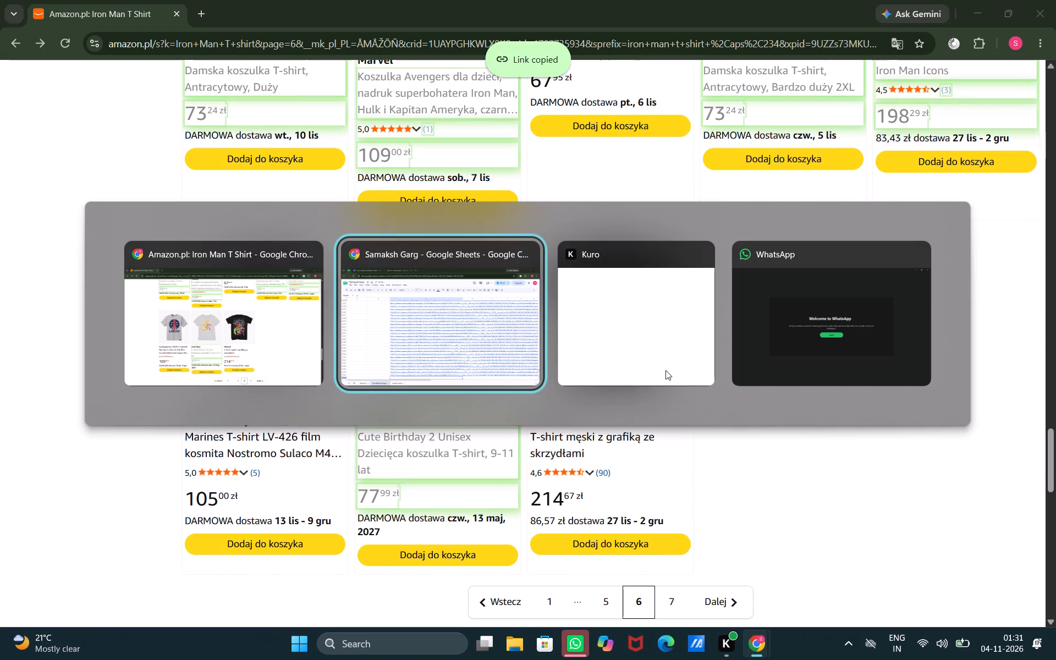
{"action": "left_click", "coordinate": [447, 337]}
{"action": "key", "text": "ctrl+v"}
{"action": "key", "text": "Return"}
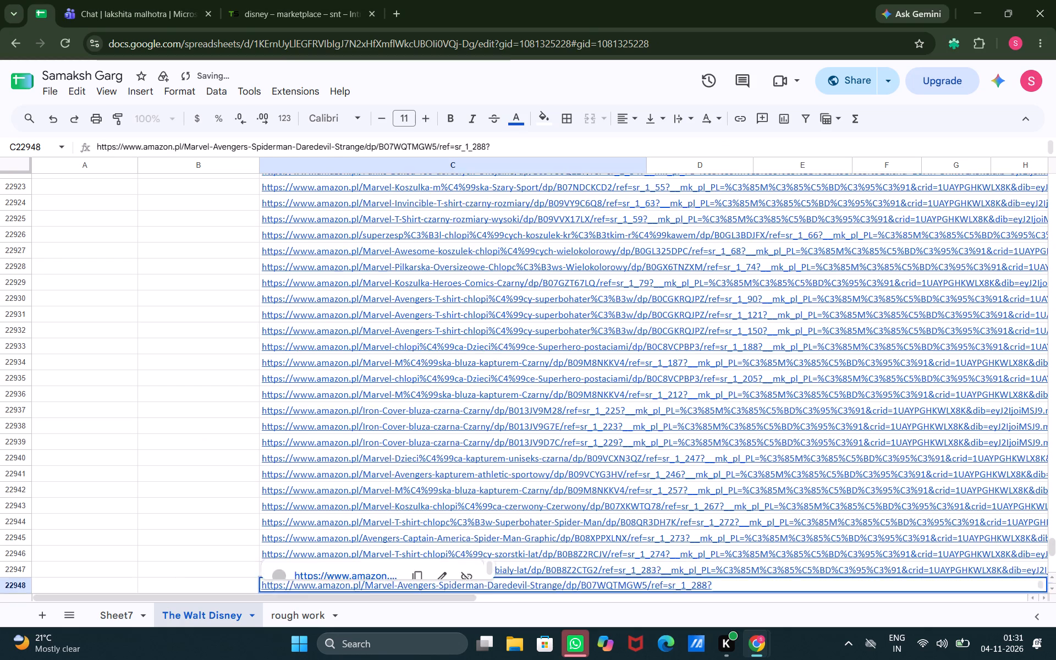
{"action": "key", "text": "Return"}
{"action": "key", "text": "alt+Tab"}
Go to results page 7 and copy the white Marvel boys' T-shirt, 6 years, product link into cell C22949.
{"action": "scroll", "coordinate": [551, 342], "scroll_direction": "down", "scroll_amount": 3}
{"action": "left_click", "coordinate": [670, 382]}
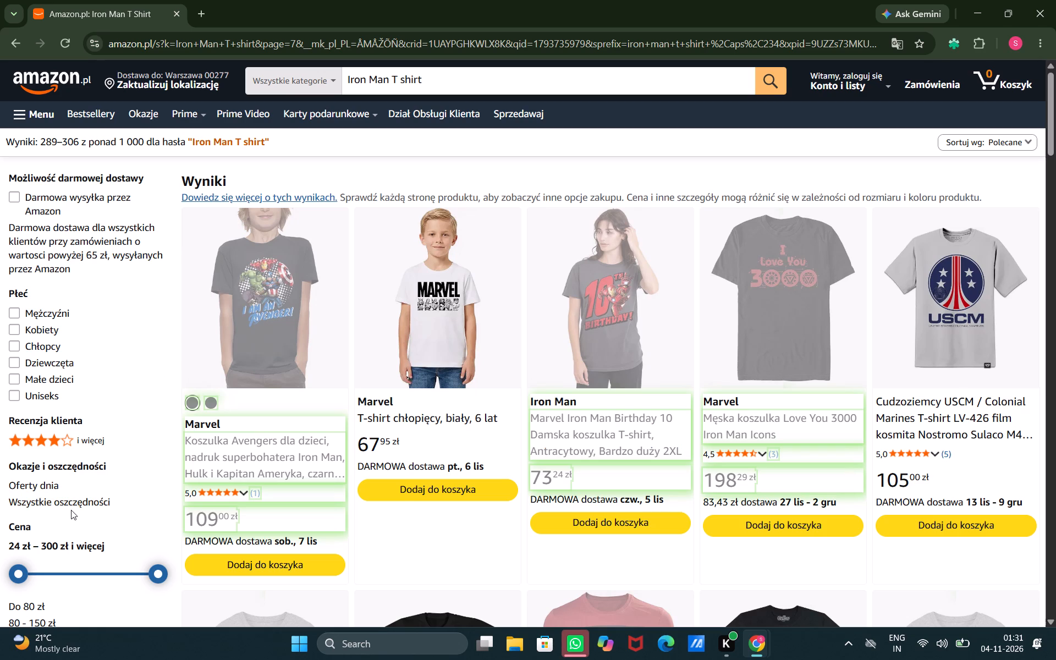
{"action": "right_click", "coordinate": [463, 424]}
{"action": "left_click", "coordinate": [554, 346]}
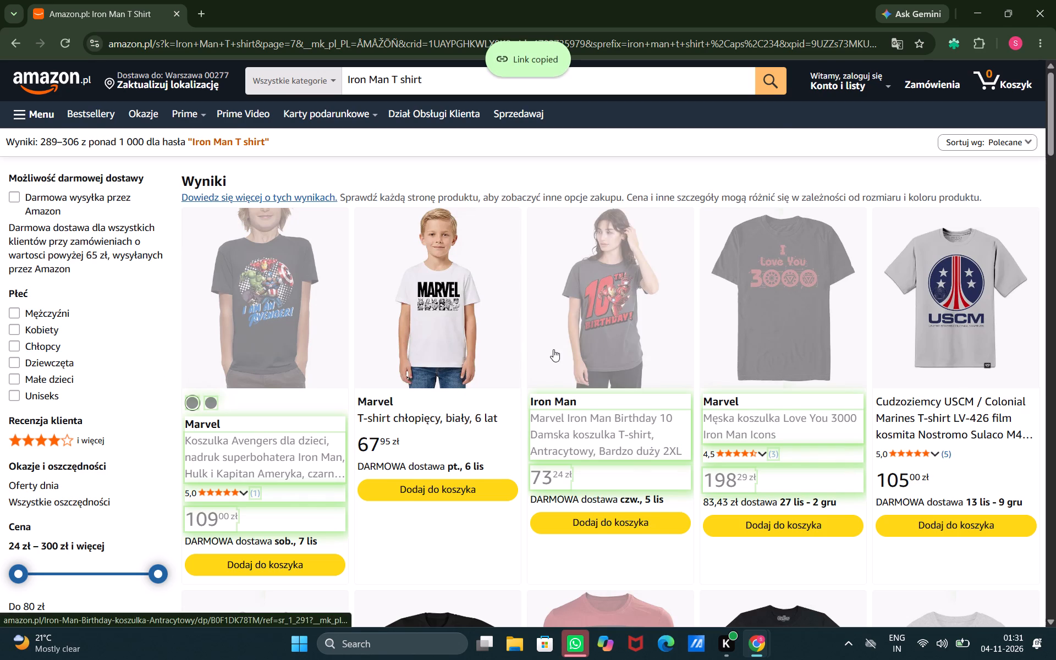
{"action": "key", "text": "alt+Tab"}
{"action": "key", "text": "ctrl+v"}
{"action": "key", "text": "Return"}
{"action": "key", "text": "Return"}
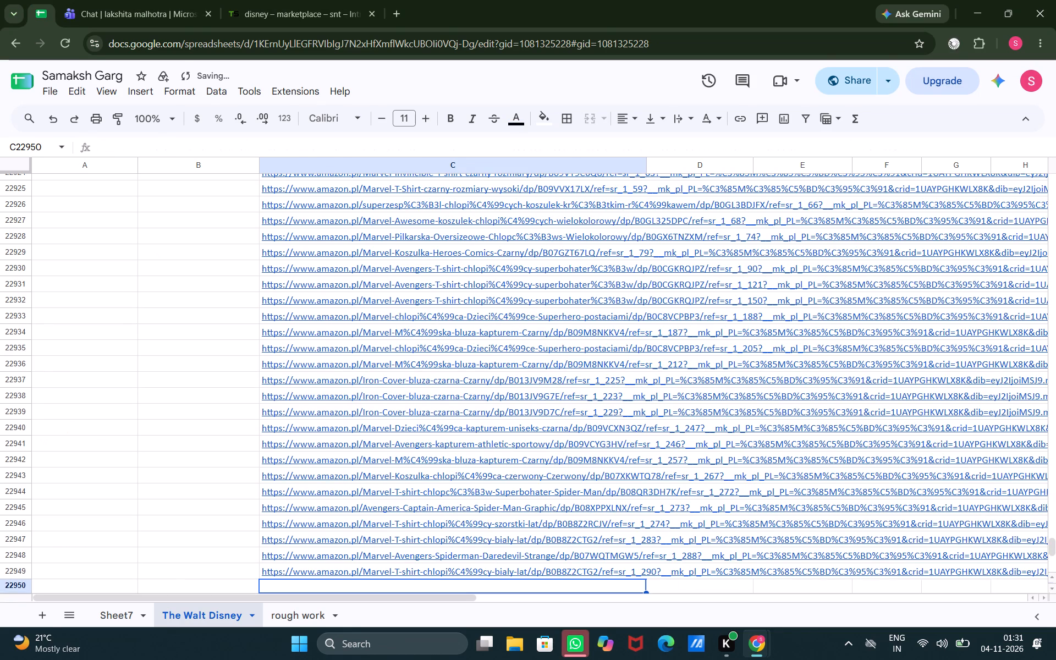
{"action": "key", "text": "alt+Tab"}
Copy the page 7 product link of the black Marvel men's superhero group graphic T-shirt into cell C22950.
{"action": "scroll", "coordinate": [553, 349], "scroll_direction": "down", "scroll_amount": 4}
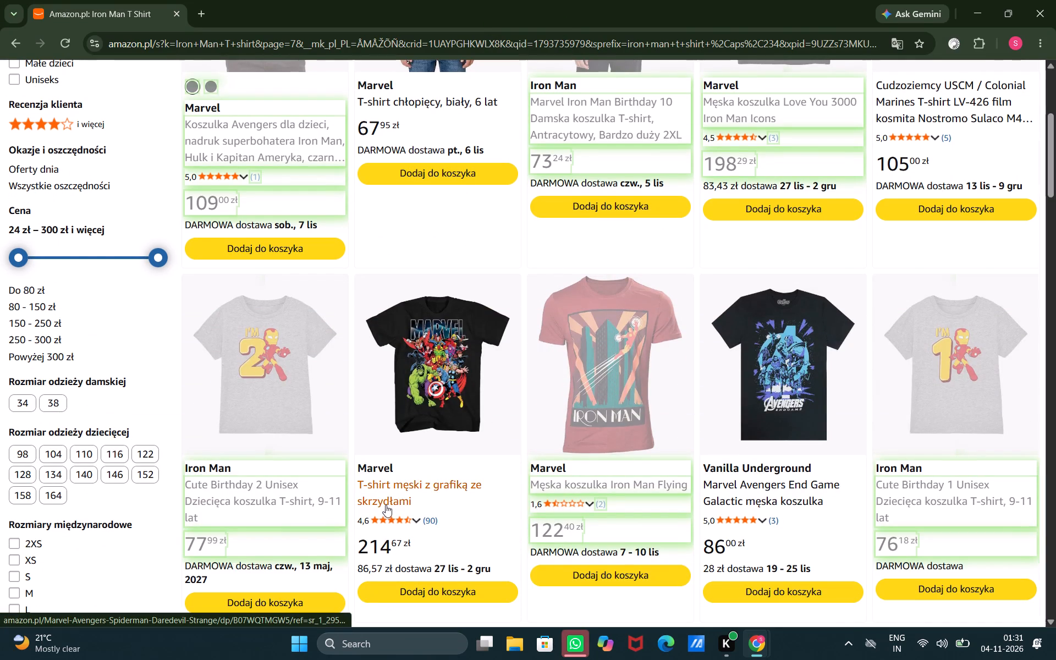
{"action": "right_click", "coordinate": [393, 496]}
{"action": "left_click", "coordinate": [435, 411]}
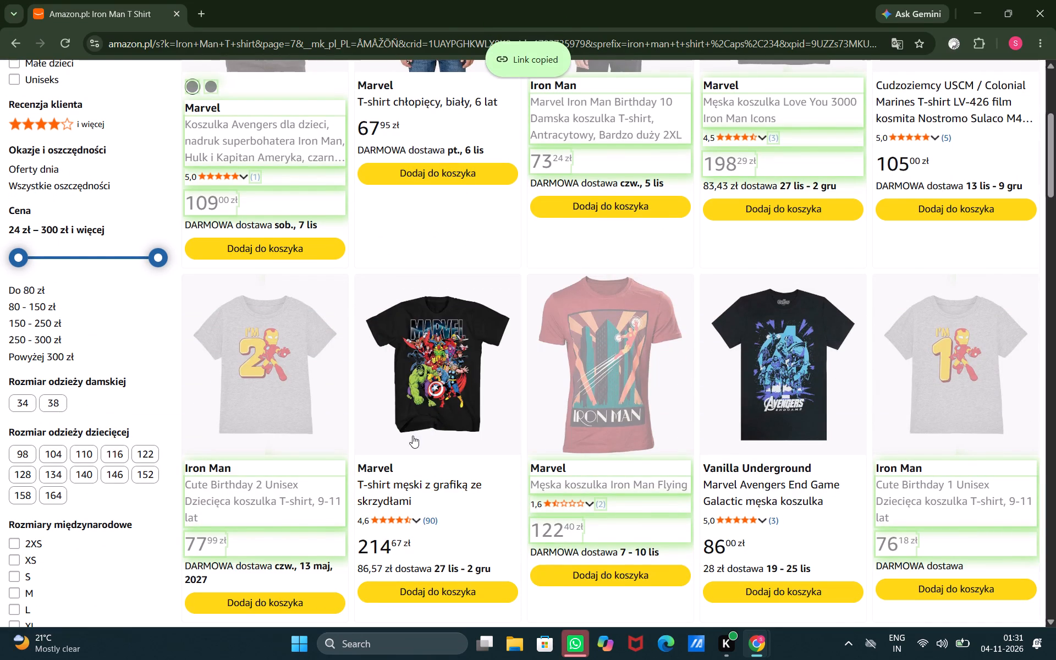
{"action": "key", "text": "alt+Tab"}
{"action": "key", "text": "ctrl+v"}
{"action": "key", "text": "Return"}
{"action": "key", "text": "Return"}
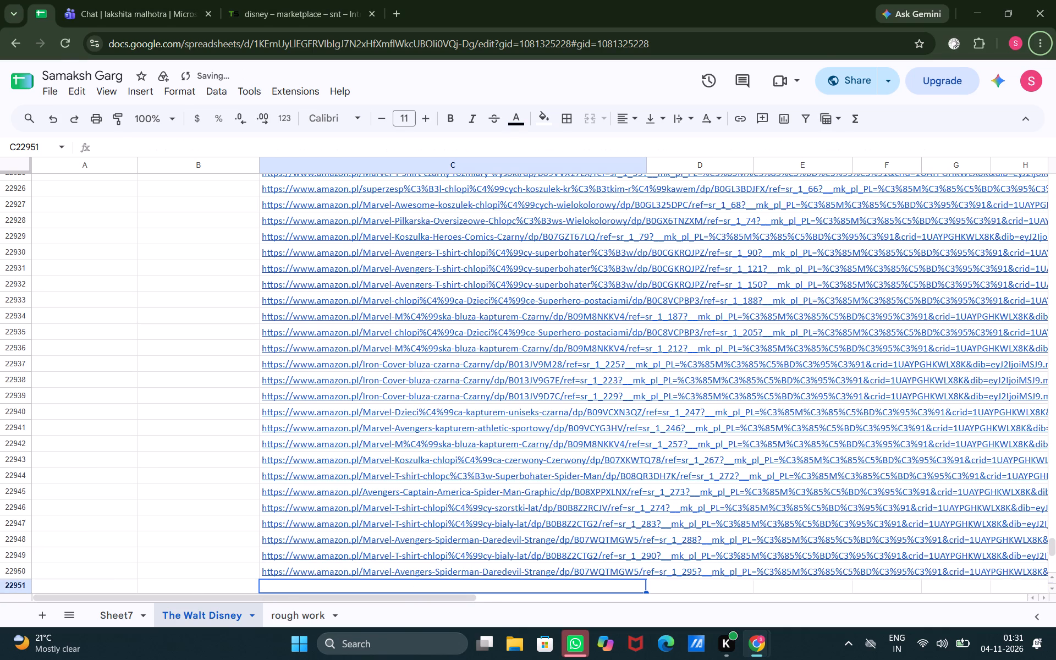
{"action": "key", "text": "alt+Tab"}
Copy the product link of the Vanilla Underground Marvel Avengers End Game Galactic men's T-shirt into cell C22951.
{"action": "right_click", "coordinate": [749, 501]}
{"action": "left_click", "coordinate": [783, 428]}
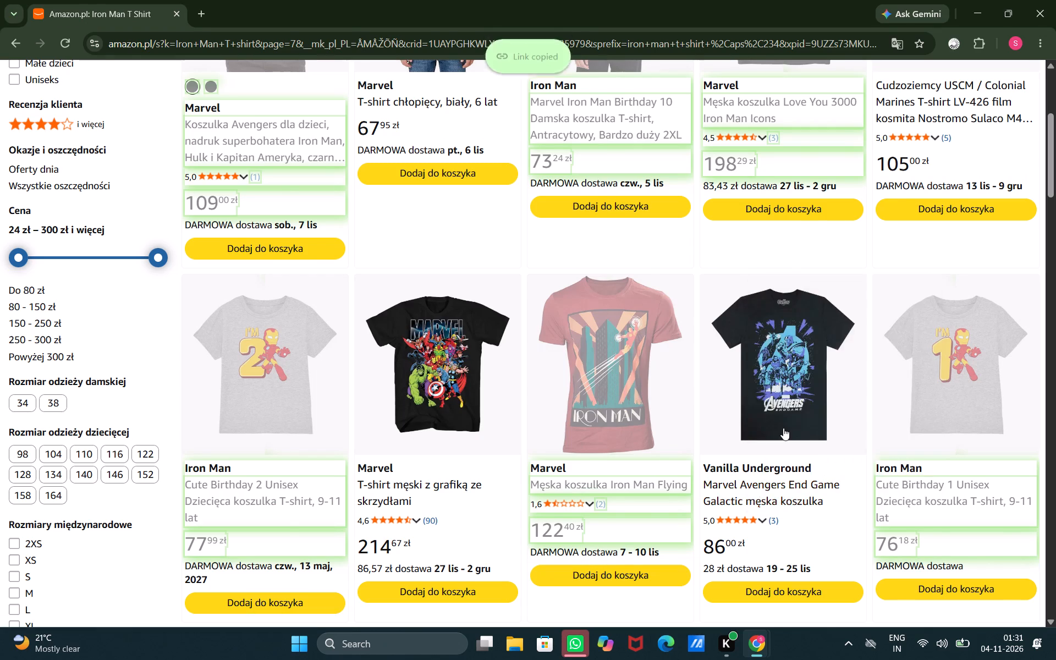
{"action": "key", "text": "alt+Tab"}
{"action": "key", "text": "ctrl+v"}
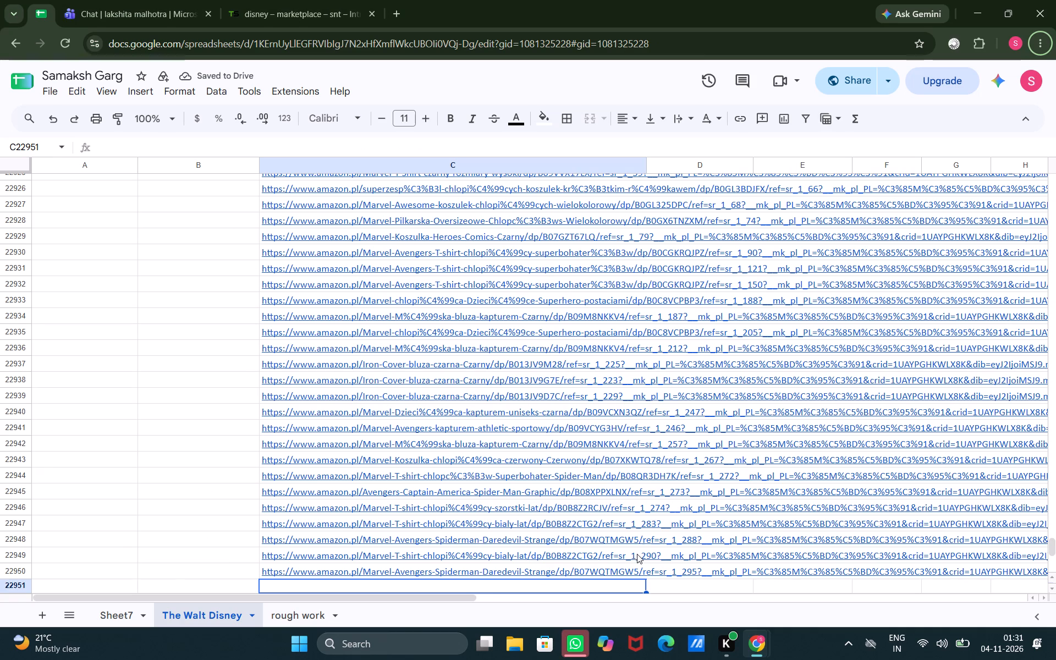
{"action": "left_click", "coordinate": [503, 586]}
{"action": "key", "text": "ctrl+v"}
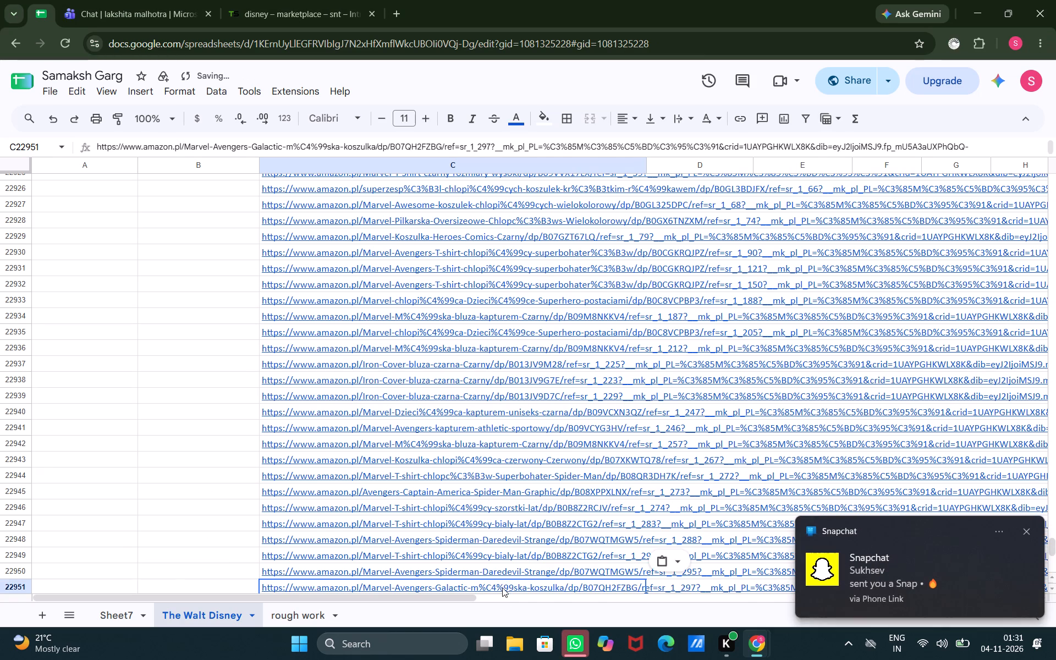
{"action": "key", "text": "Return"}
{"action": "key", "text": "Return"}
{"action": "key", "text": "alt+Tab"}
Check the remaining Iron Man T shirt results on page 7 for further Marvel products.
{"action": "scroll", "coordinate": [499, 587], "scroll_direction": "down", "scroll_amount": 4}
{"action": "scroll", "coordinate": [493, 466], "scroll_direction": "down", "scroll_amount": 1}
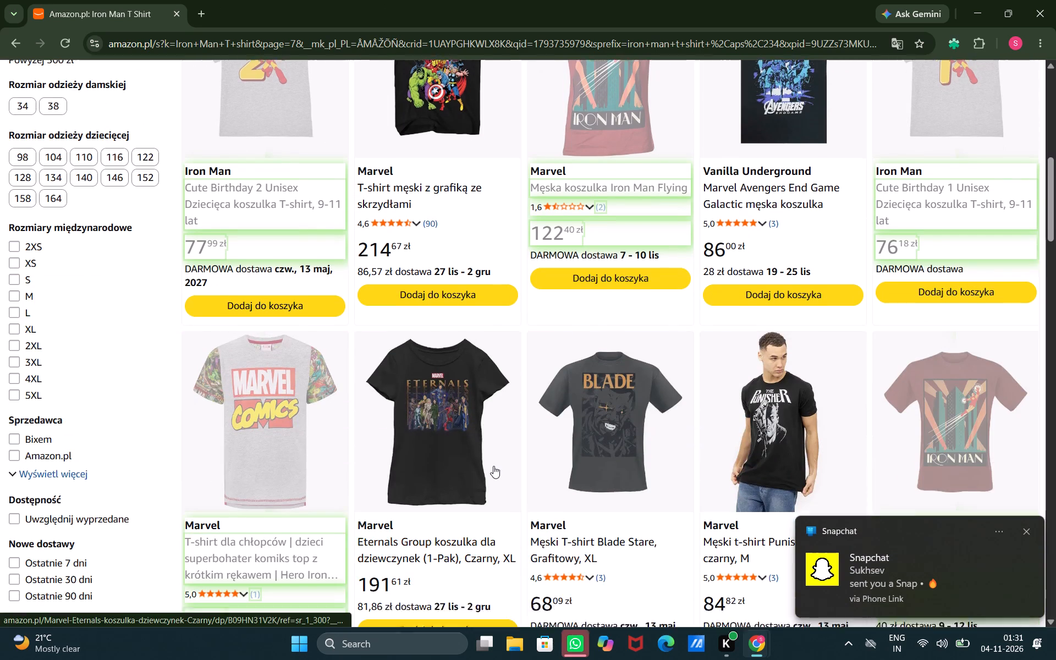
{"action": "scroll", "coordinate": [921, 356], "scroll_direction": "down", "scroll_amount": 5}
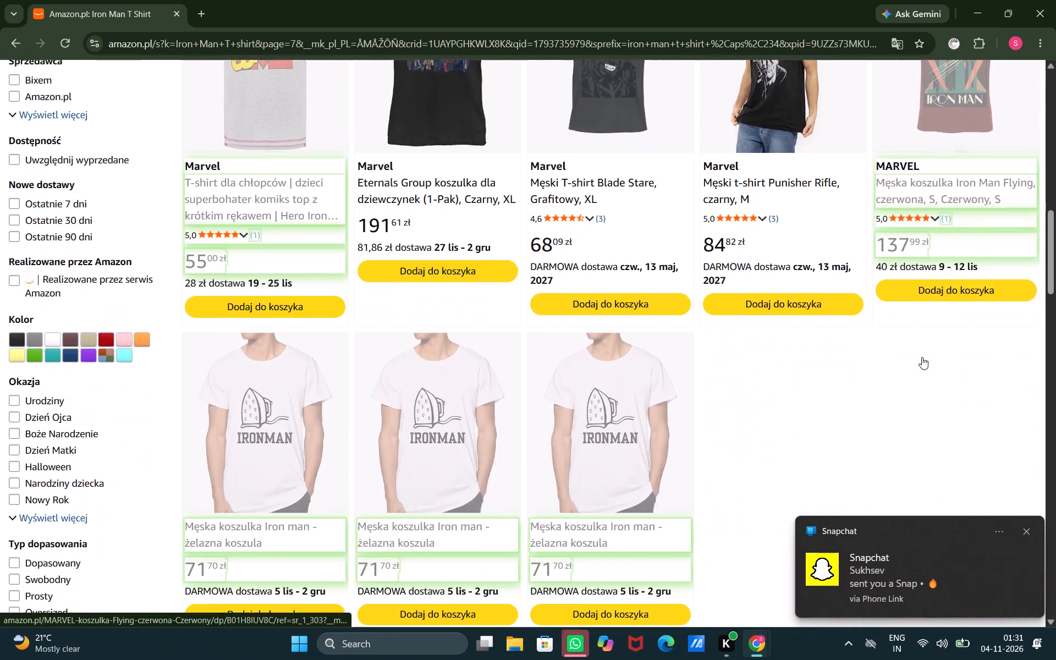
{"action": "scroll", "coordinate": [900, 371], "scroll_direction": "down", "scroll_amount": 6}
Select the collected links in column C from C22951 up to C22715 to check their count.
{"action": "key", "text": "alt+Tab"}
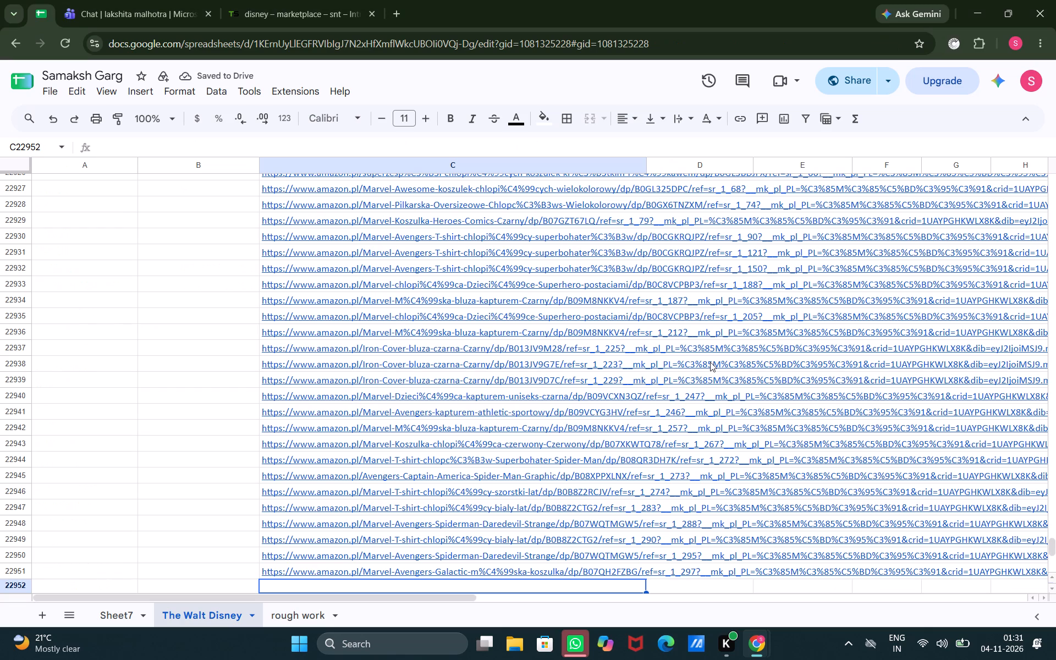
{"action": "key", "text": "Up"}
{"action": "key", "text": "ctrl+shift+Up"}
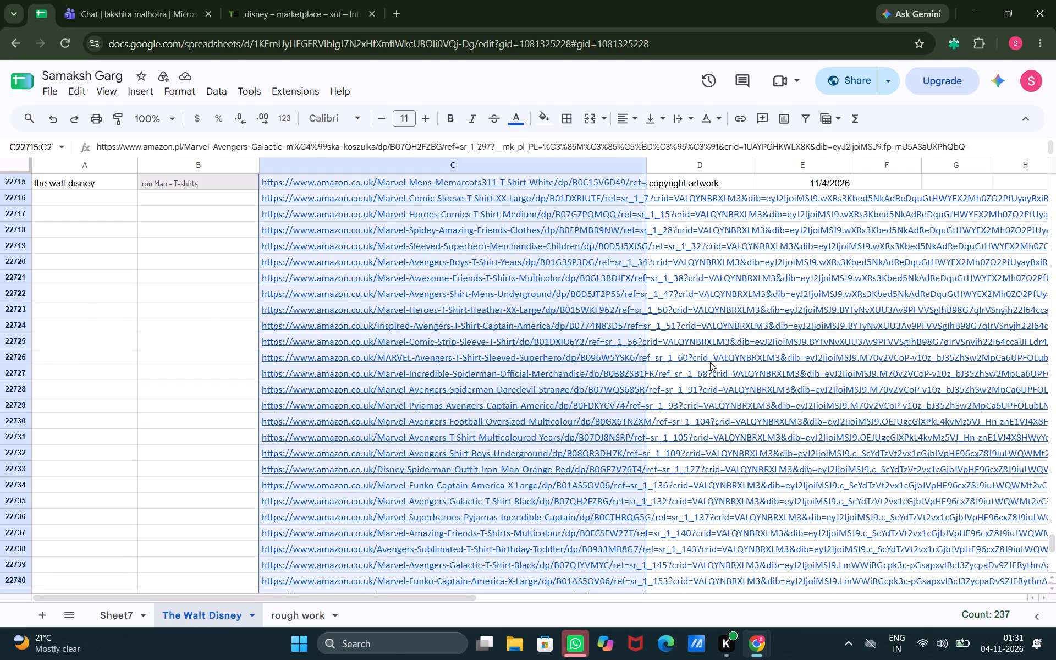
{"action": "key", "text": "Down"}
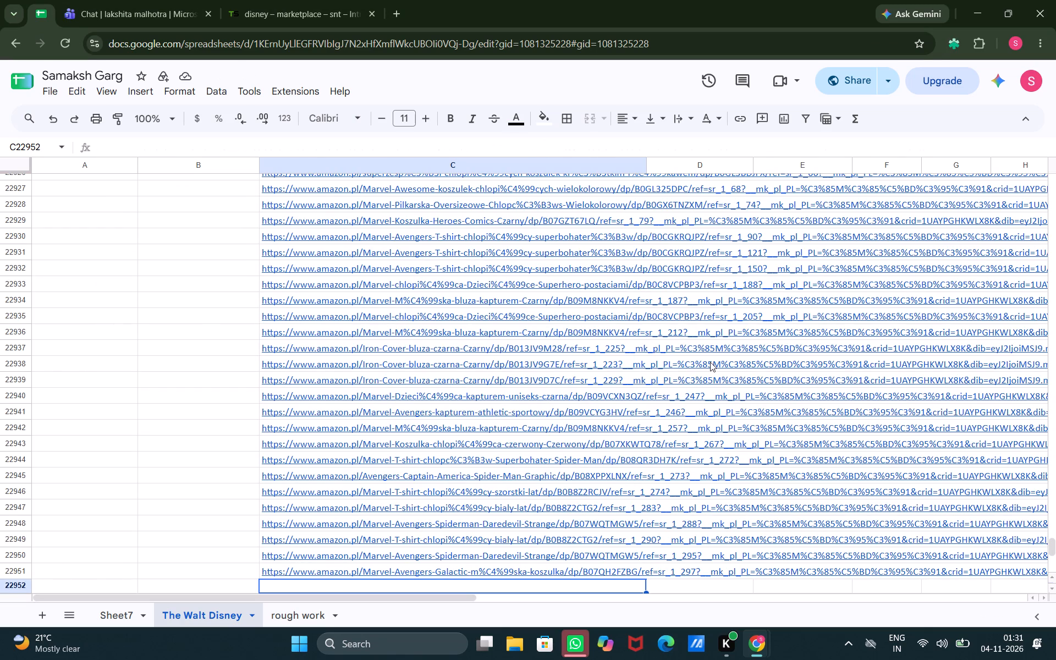
Close the Amazon.pl results window and open the amazon.sa site from the Iron Man - T-shirts list in the Disney tracker.
{"action": "key", "text": "alt+Tab"}
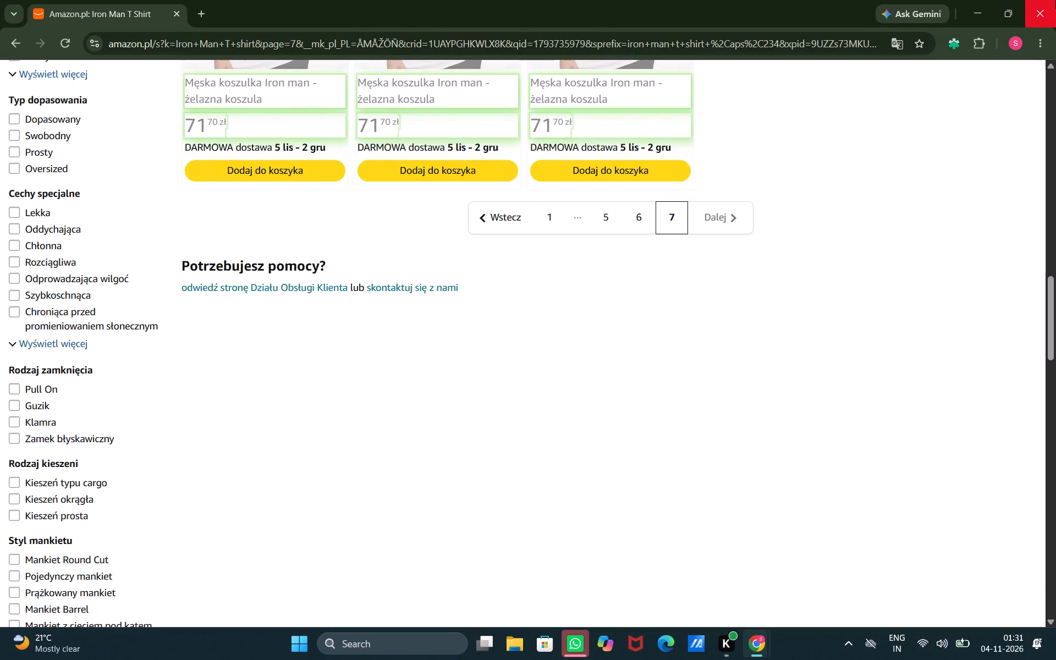
{"action": "left_click", "coordinate": [1055, 0]}
{"action": "key", "text": "ctrl+Tab"}
{"action": "key", "text": "ctrl+Tab"}
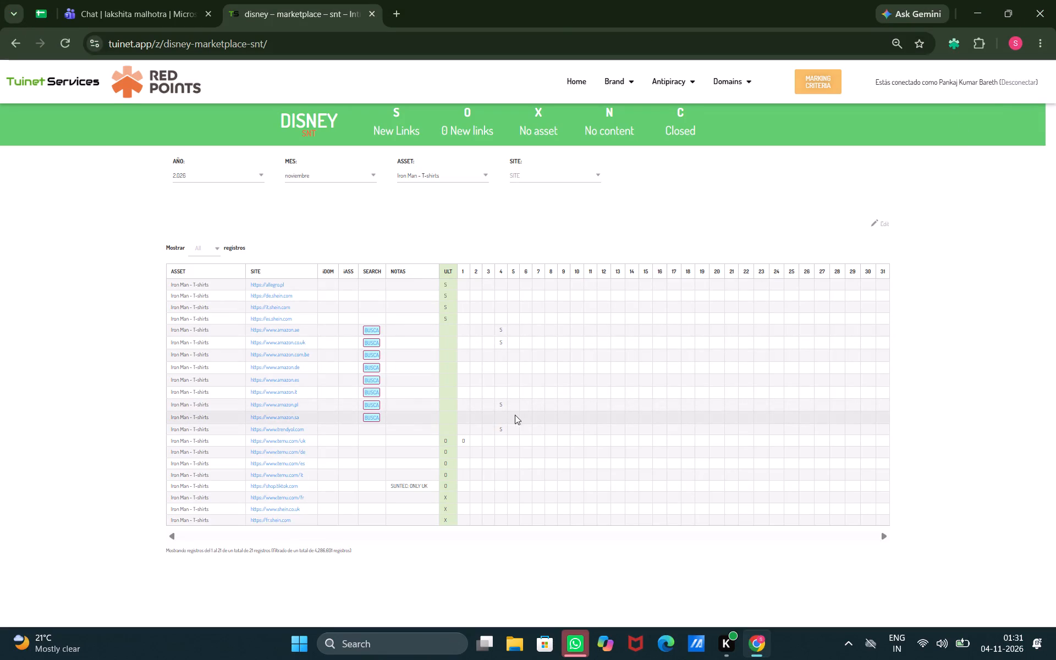
{"action": "left_click", "coordinate": [288, 417]}
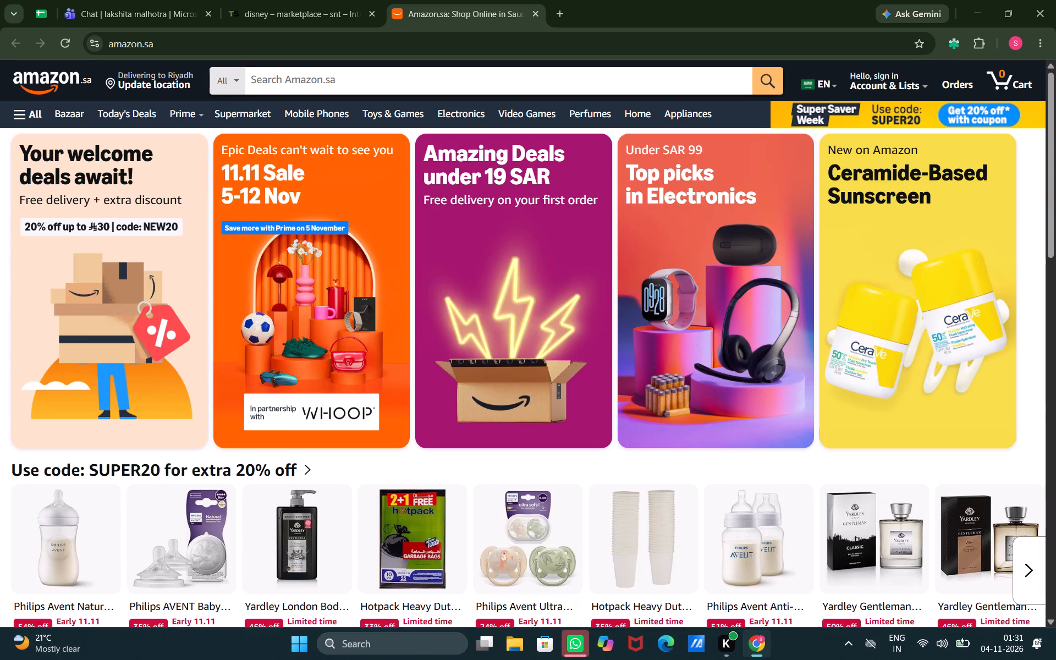
Search Amazon.sa for "Iron Man T shirt" and move the results into their own maximised window.
{"action": "left_click", "coordinate": [291, 81]}
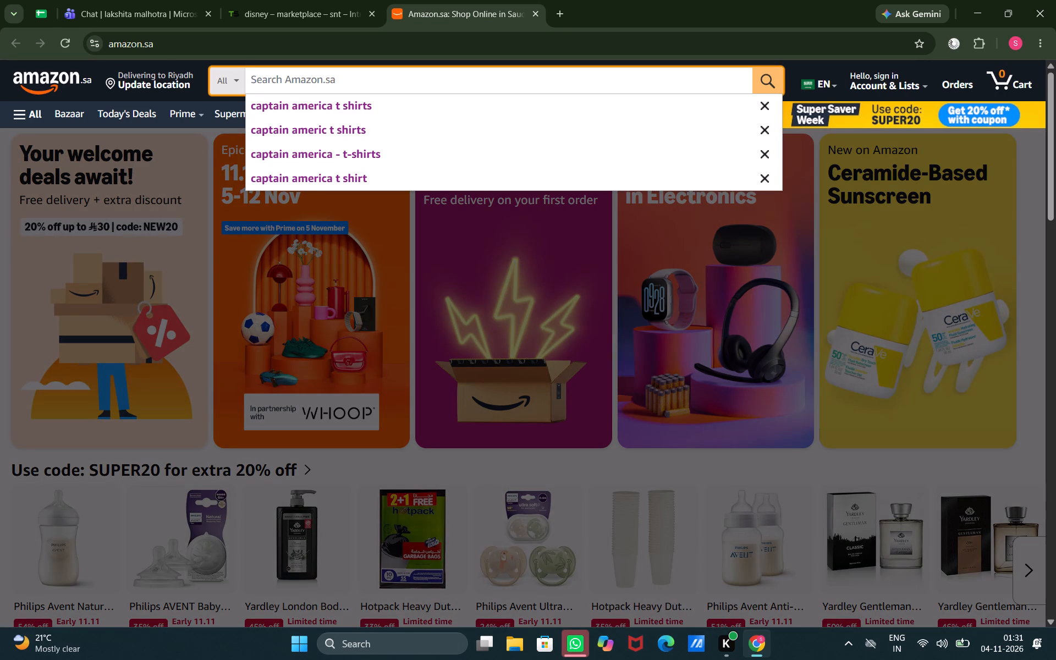
{"action": "type", "text": "Iron"}
{"action": "key", "text": "space"}
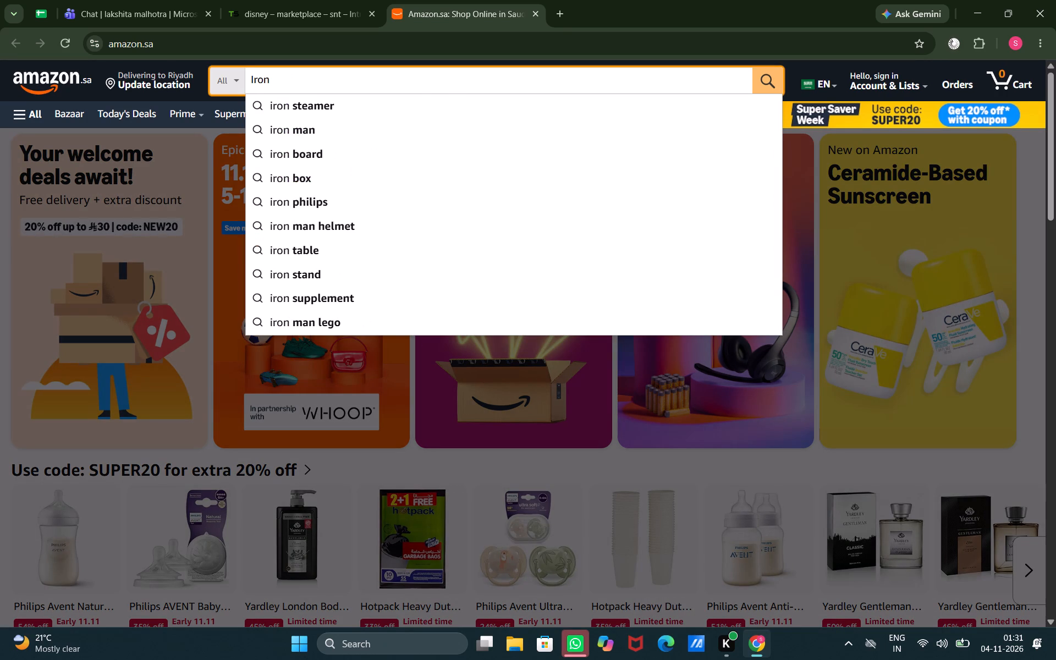
{"action": "type", "text": "MAn"}
{"action": "key", "text": "space"}
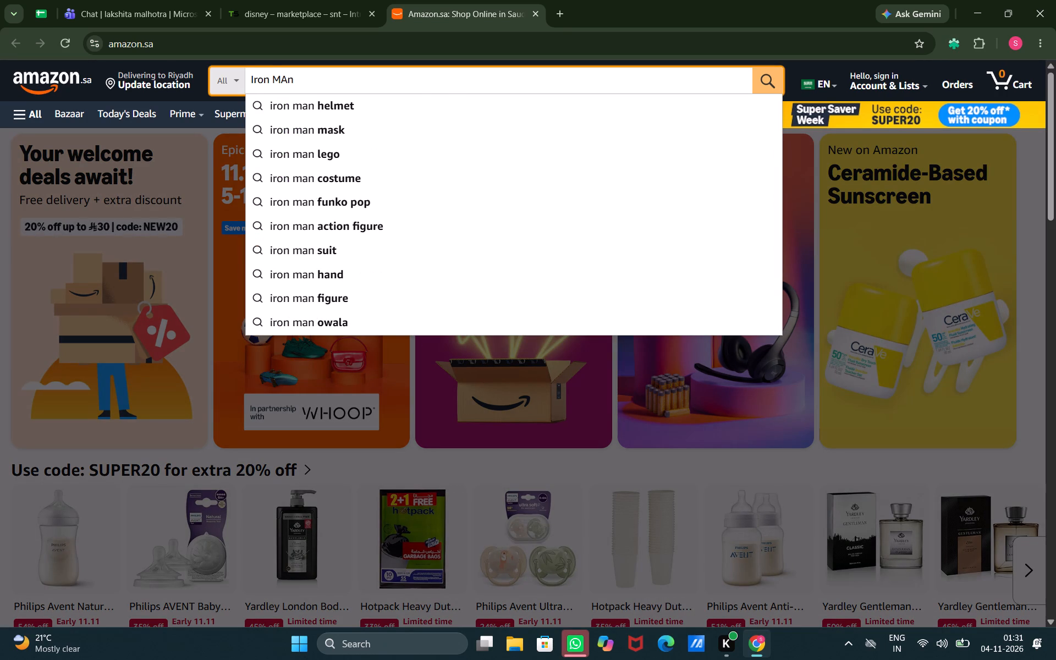
{"action": "key", "text": "Left"}
{"action": "key", "text": "Left"}
{"action": "key", "text": "BackSpace"}
{"action": "key", "text": "a"}
{"action": "key", "text": "Right"}
{"action": "key", "text": "Right"}
{"action": "key", "text": "Right"}
{"action": "type", "text": "T shirt"}
{"action": "key", "text": "space"}
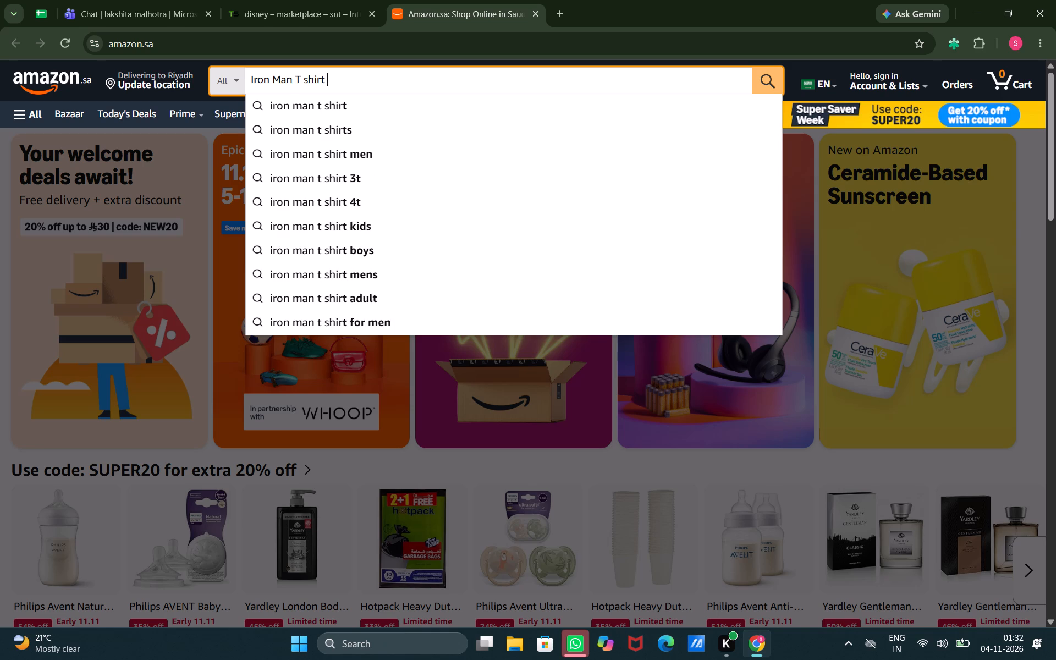
{"action": "key", "text": "Return"}
{"action": "key", "text": "Return"}
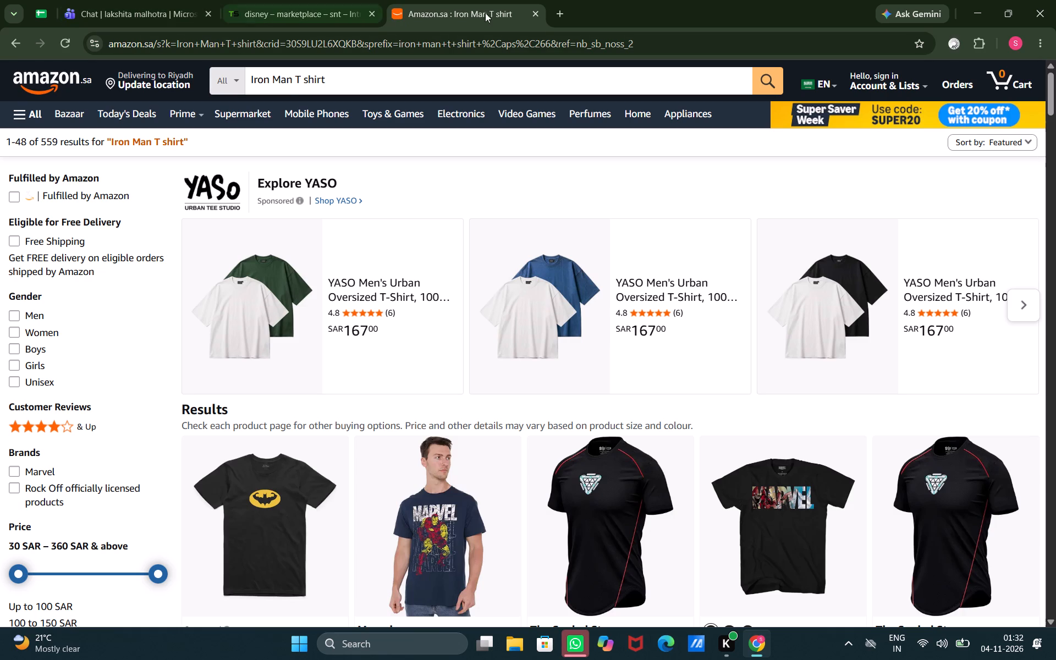
{"action": "left_click_drag", "start_coordinate": [494, 13], "coordinate": [508, 73]}
{"action": "left_click", "coordinate": [862, 76]}
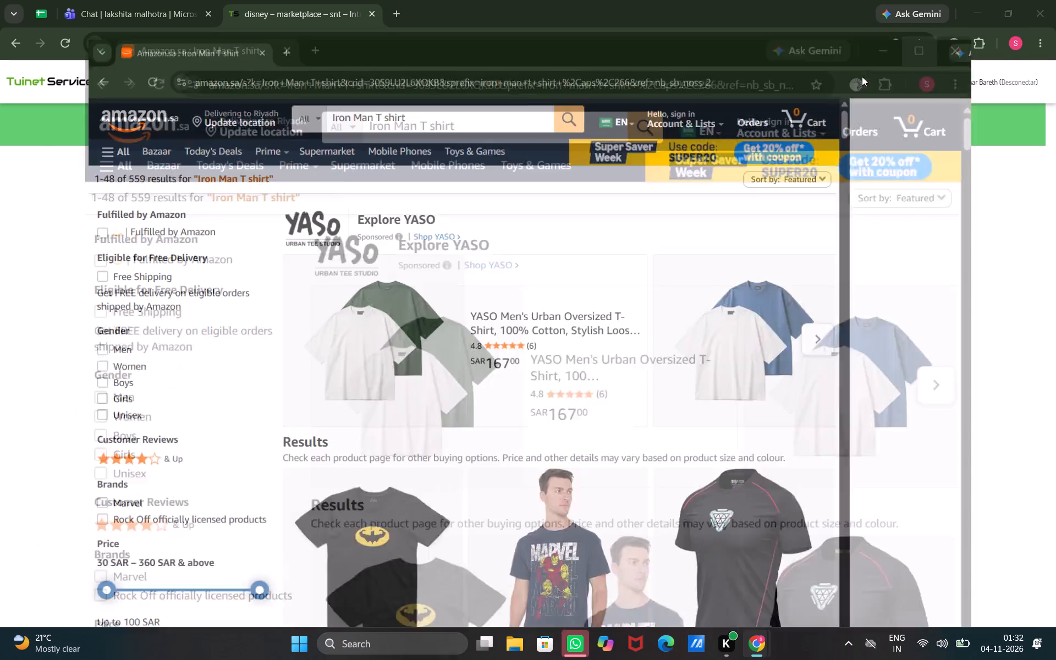
Mark the amazon.sa row of the Iron Man - T-shirts list with S for day 4 in the Disney tracker.
{"action": "key", "text": "alt+Tab"}
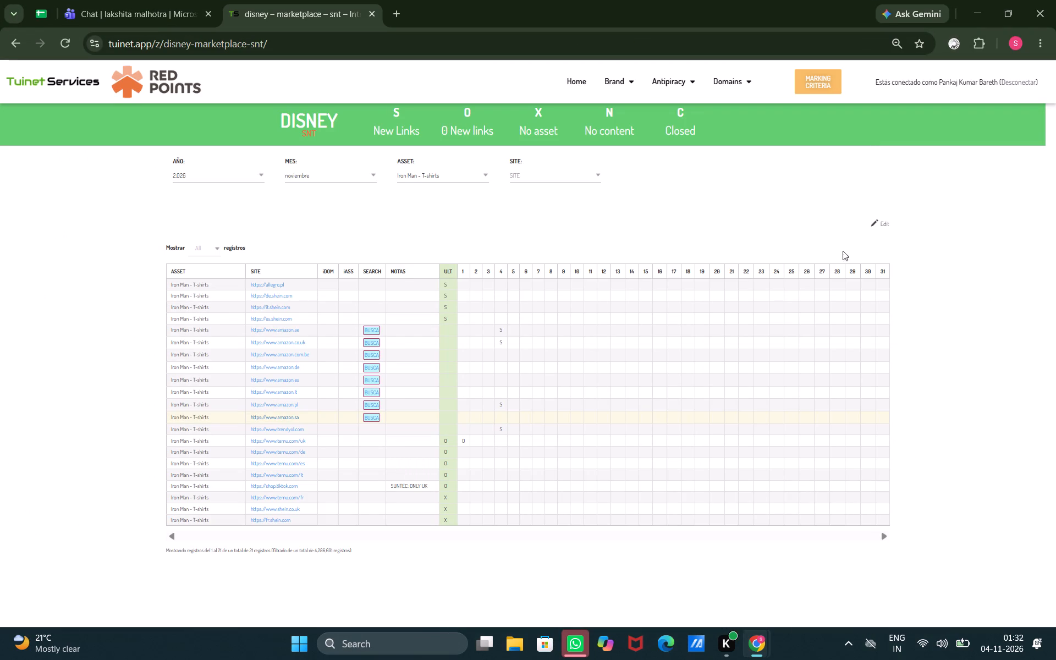
{"action": "double_click", "coordinate": [498, 415]}
{"action": "left_click", "coordinate": [480, 457]}
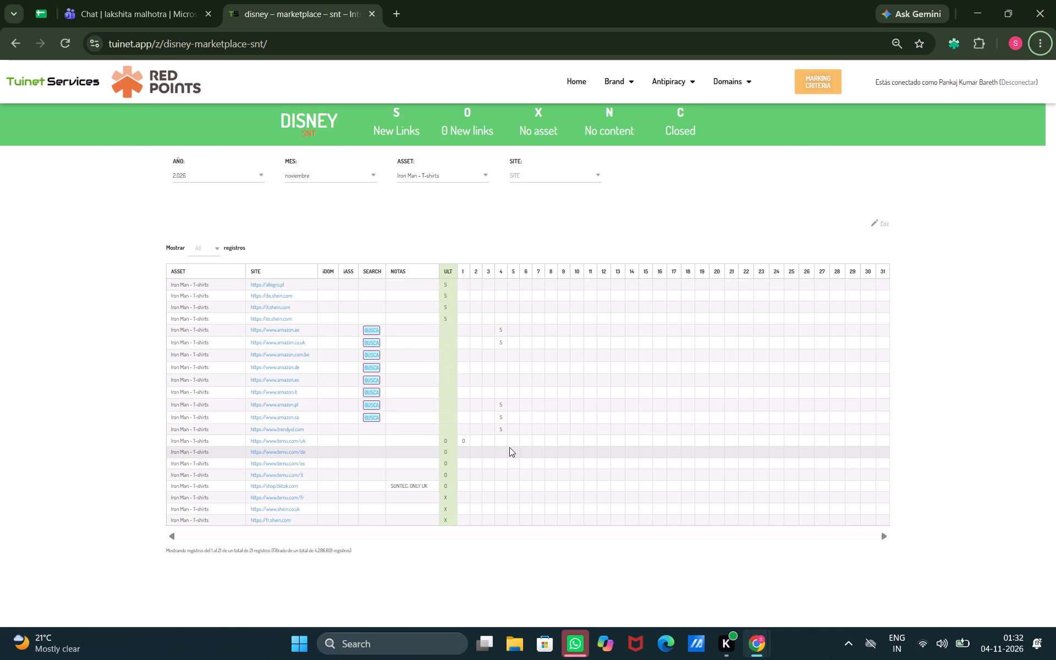
Copy the product link of the Rock Off Captain America & Iron Man Comic Cover T-shirt from Amazon.sa into cell C22952.
{"action": "key", "text": "ctrl+Tab"}
{"action": "key", "text": "alt+Tab"}
{"action": "scroll", "coordinate": [652, 389], "scroll_direction": "down", "scroll_amount": 4}
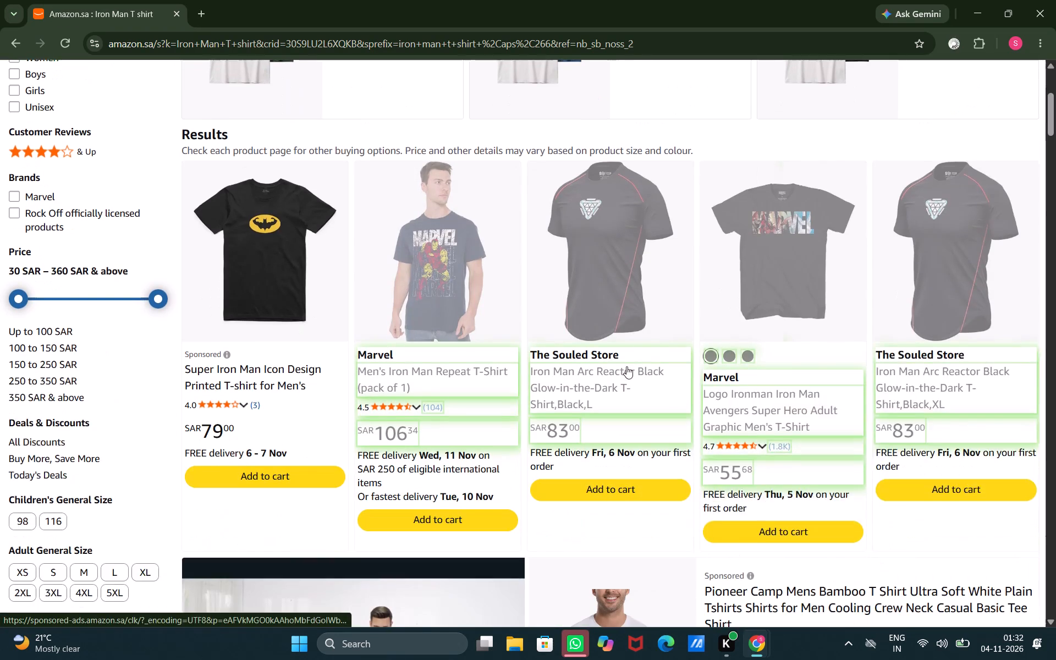
{"action": "scroll", "coordinate": [377, 306], "scroll_direction": "down", "scroll_amount": 9}
{"action": "scroll", "coordinate": [851, 259], "scroll_direction": "down", "scroll_amount": 5}
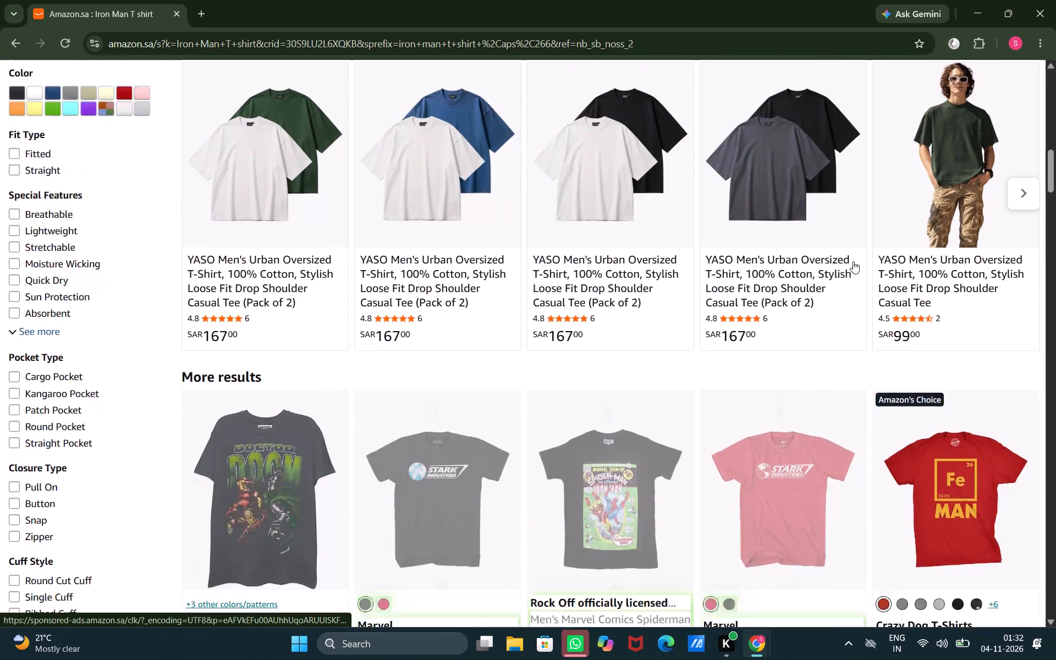
{"action": "scroll", "coordinate": [462, 306], "scroll_direction": "down", "scroll_amount": 6}
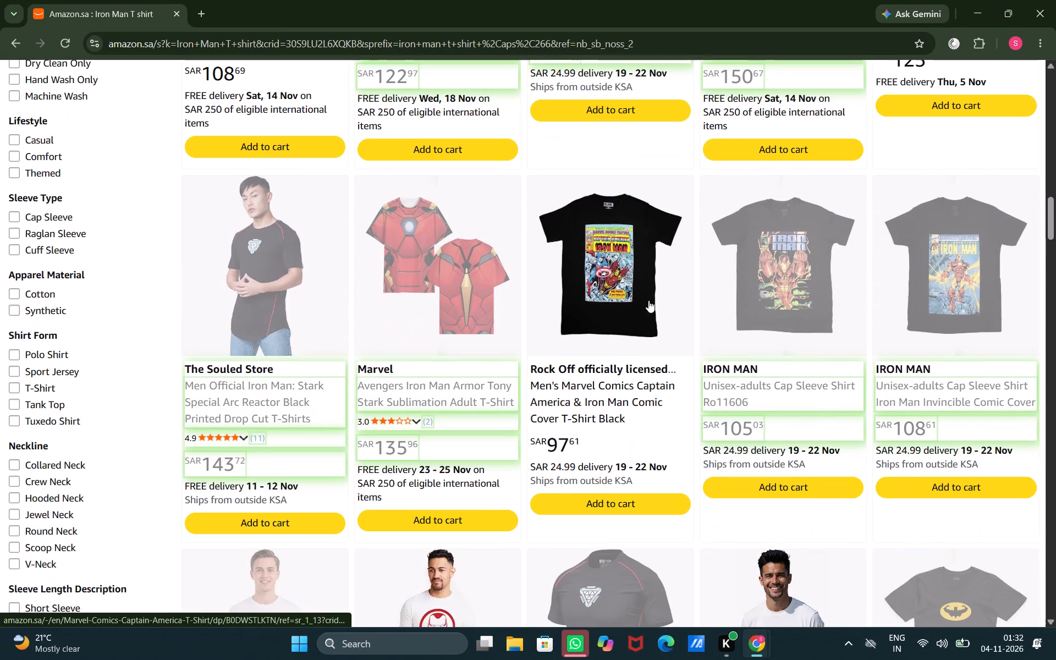
{"action": "right_click", "coordinate": [601, 385]}
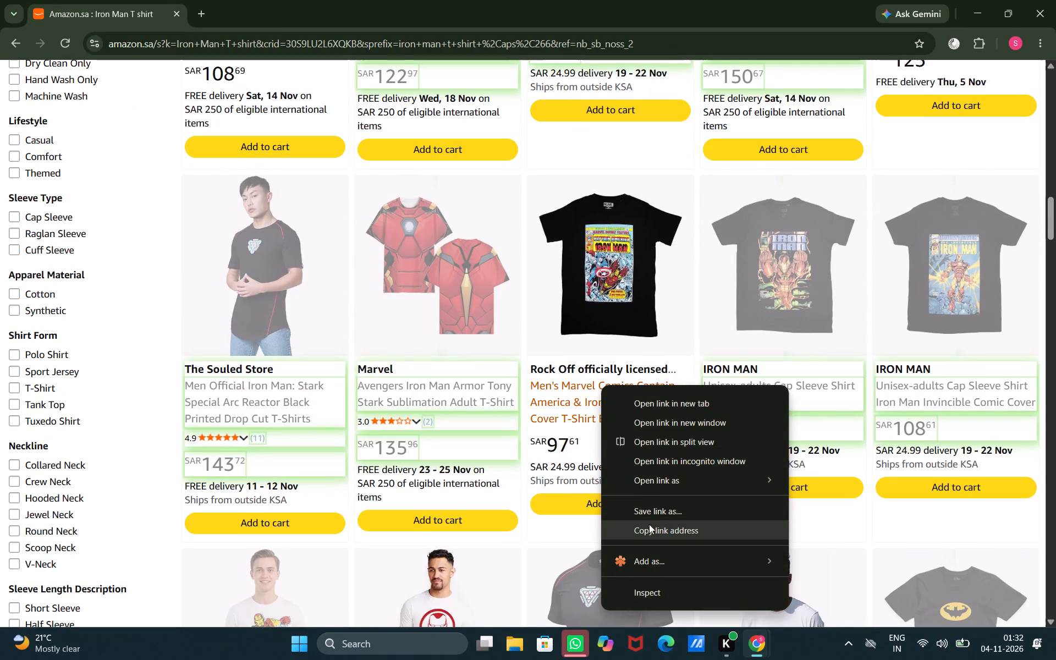
{"action": "left_click", "coordinate": [648, 532]}
{"action": "key", "text": "alt+Tab"}
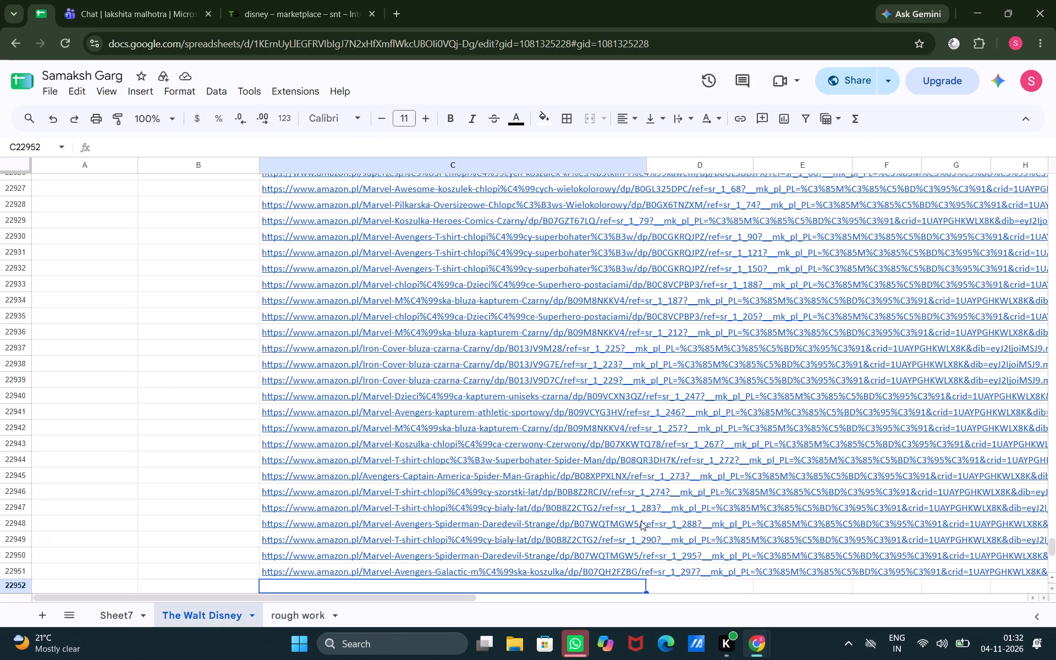
{"action": "key", "text": "ctrl+v"}
{"action": "key", "text": "Return"}
{"action": "key", "text": "Return"}
Copy the product link of the Marvel Men's Iron Man Emblem T-Shirt into cell C22953.
{"action": "key", "text": "alt+Tab"}
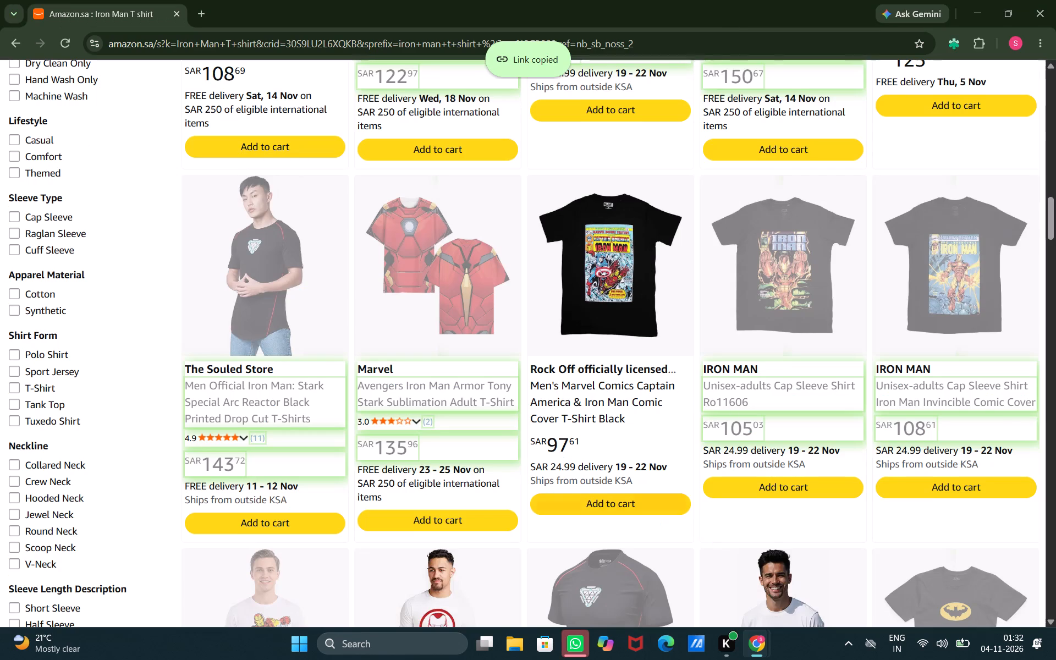
{"action": "scroll", "coordinate": [792, 346], "scroll_direction": "down", "scroll_amount": 4}
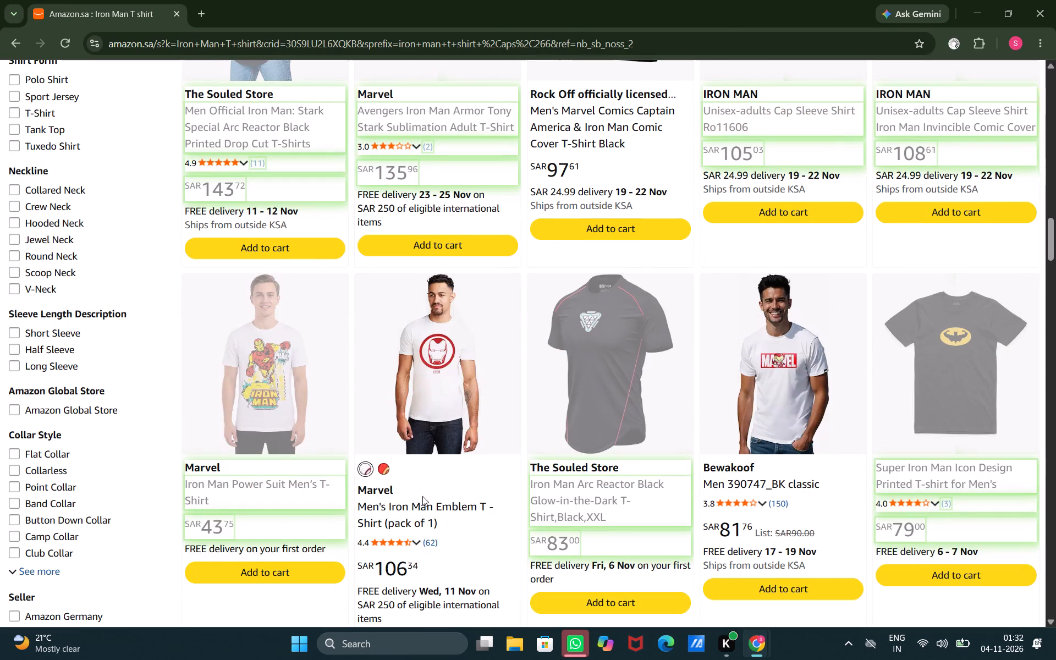
{"action": "right_click", "coordinate": [419, 515]}
{"action": "left_click", "coordinate": [480, 438]}
{"action": "key", "text": "alt+Tab"}
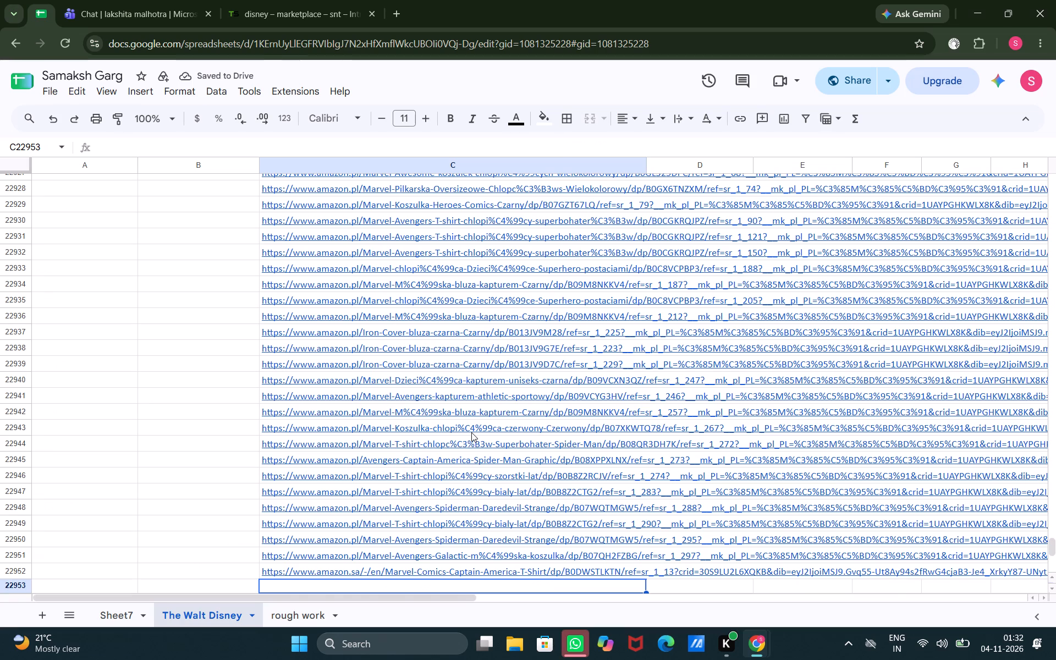
{"action": "key", "text": "ctrl+v"}
{"action": "key", "text": "Return"}
{"action": "key", "text": "Return"}
Copy the product link of the Bewakoof Men 390747_BK classic T-shirt into cell C22954.
{"action": "key", "text": "alt+Tab"}
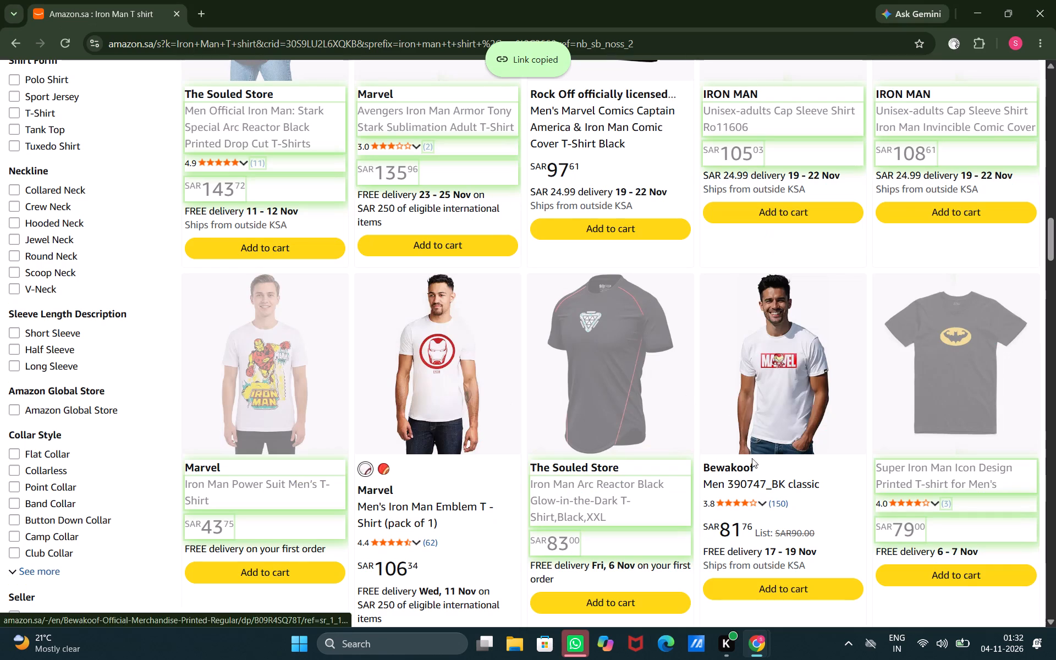
{"action": "right_click", "coordinate": [749, 483]}
{"action": "left_click", "coordinate": [790, 404]}
{"action": "key", "text": "alt+Tab"}
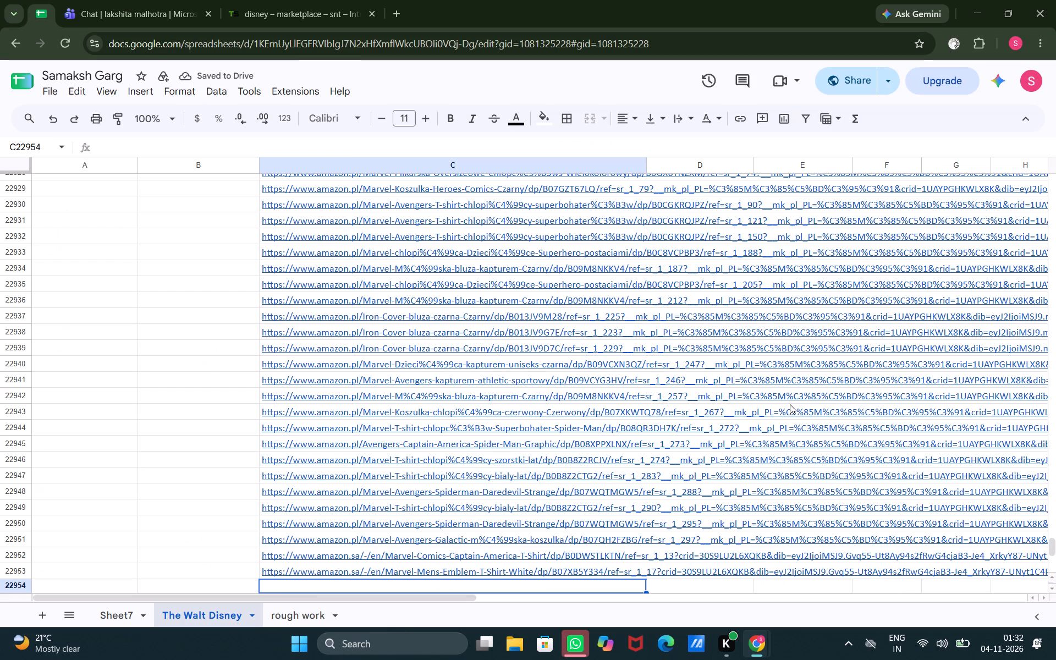
{"action": "key", "text": "ctrl+v"}
{"action": "key", "text": "Return"}
{"action": "key", "text": "Return"}
Copy the product link of the beige Marvel Comics Men's Front & Back Graphic T-Shirt into cell C22955.
{"action": "key", "text": "alt+Tab"}
{"action": "scroll", "coordinate": [724, 456], "scroll_direction": "down", "scroll_amount": 5}
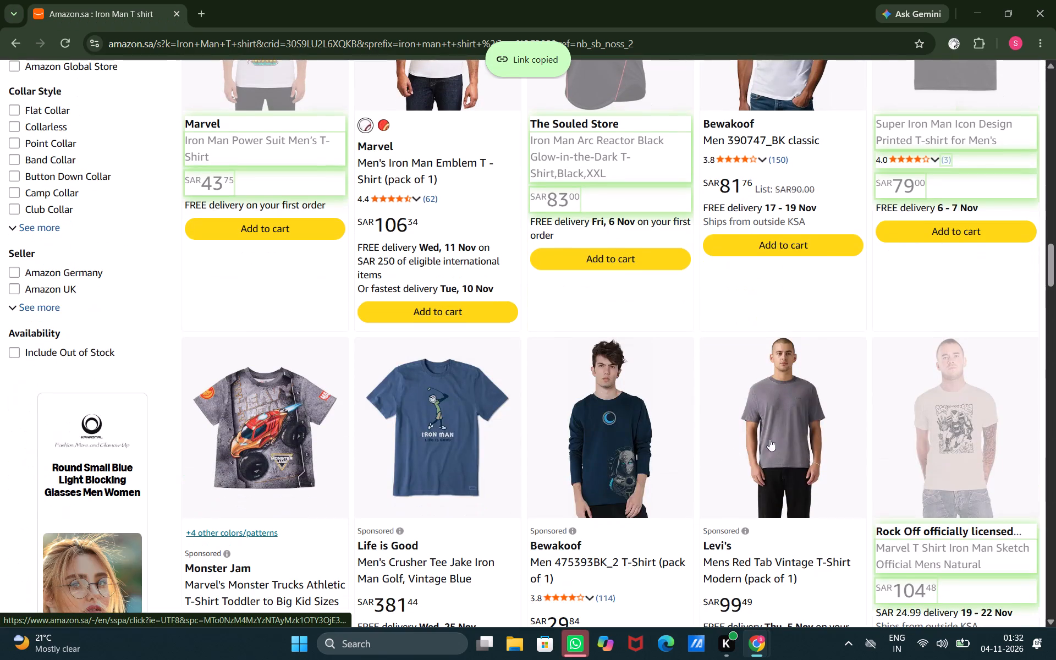
{"action": "scroll", "coordinate": [416, 418], "scroll_direction": "down", "scroll_amount": 7}
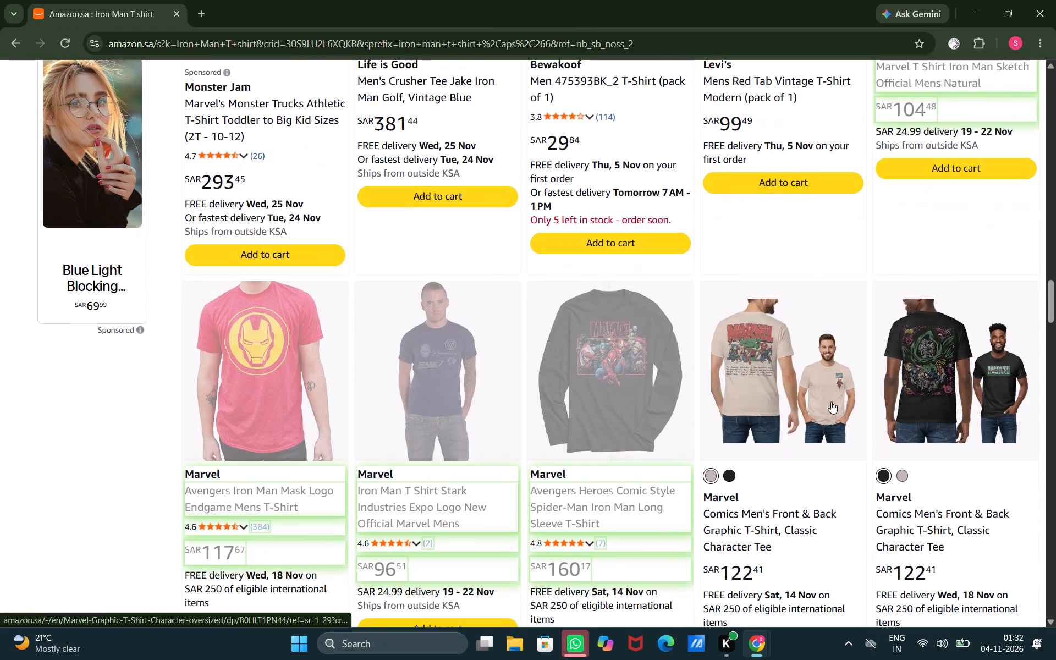
{"action": "right_click", "coordinate": [782, 533]}
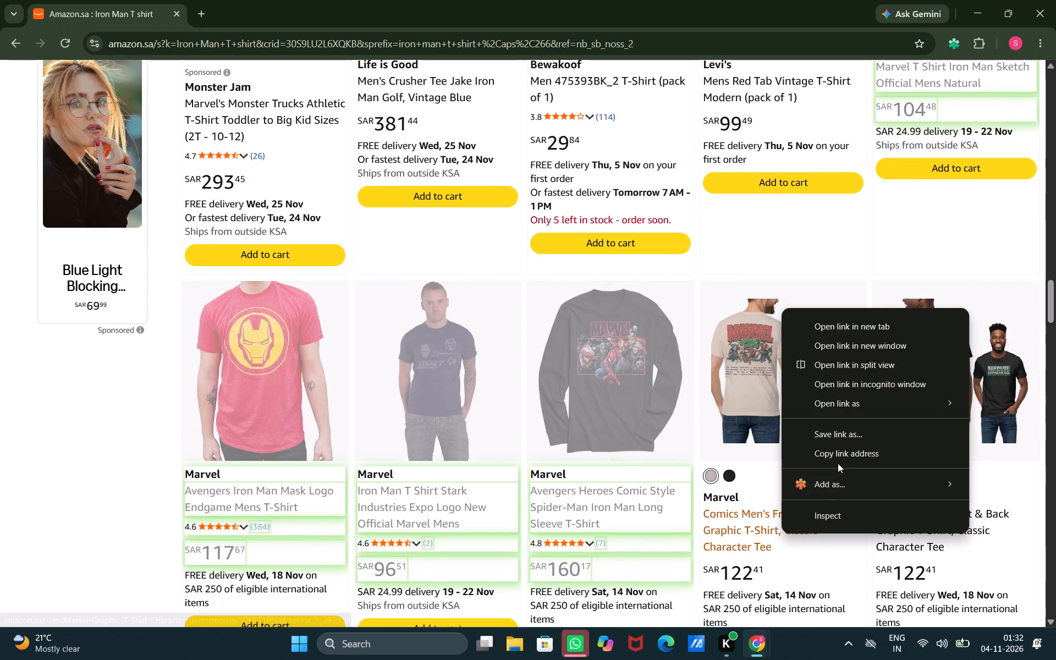
{"action": "left_click", "coordinate": [838, 463]}
{"action": "left_click", "coordinate": [838, 455]}
{"action": "key", "text": "alt+Tab"}
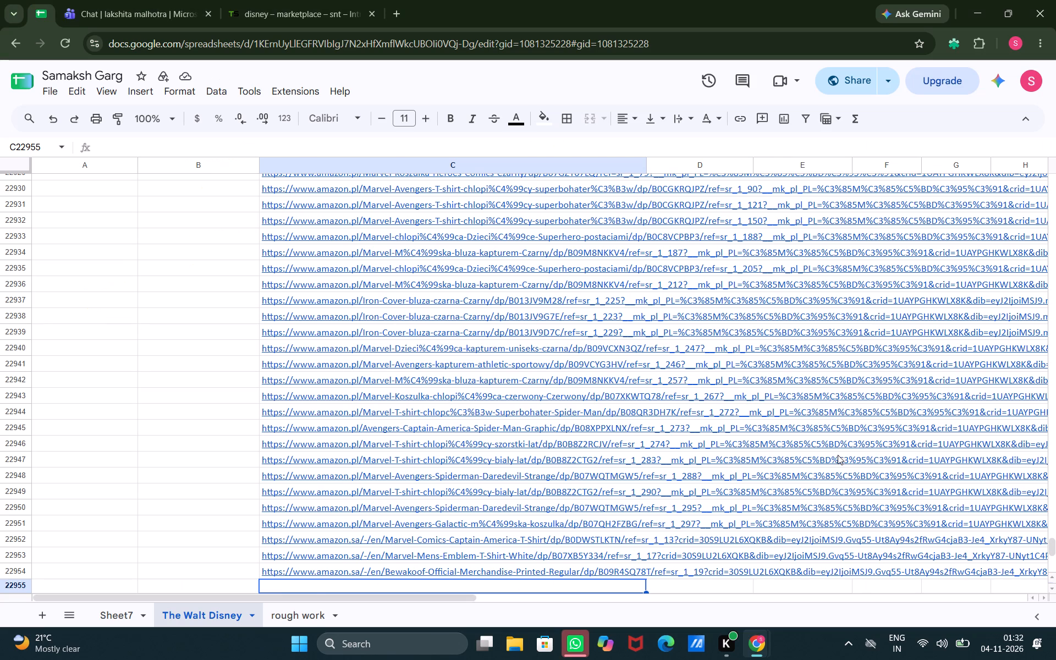
{"action": "key", "text": "ctrl+v"}
{"action": "key", "text": "Return"}
{"action": "key", "text": "Return"}
Copy the product link of the black Marvel Comics Men's Front & Back Graphic T-Shirt into cell C22956.
{"action": "key", "text": "alt+Tab"}
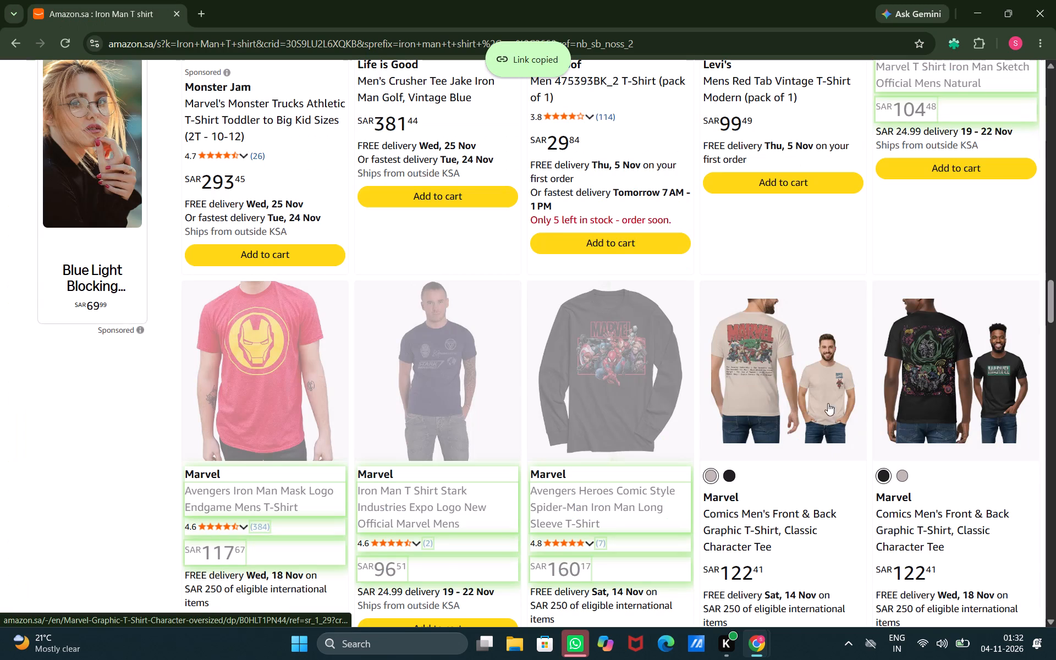
{"action": "right_click", "coordinate": [944, 511]}
{"action": "left_click", "coordinate": [887, 438]}
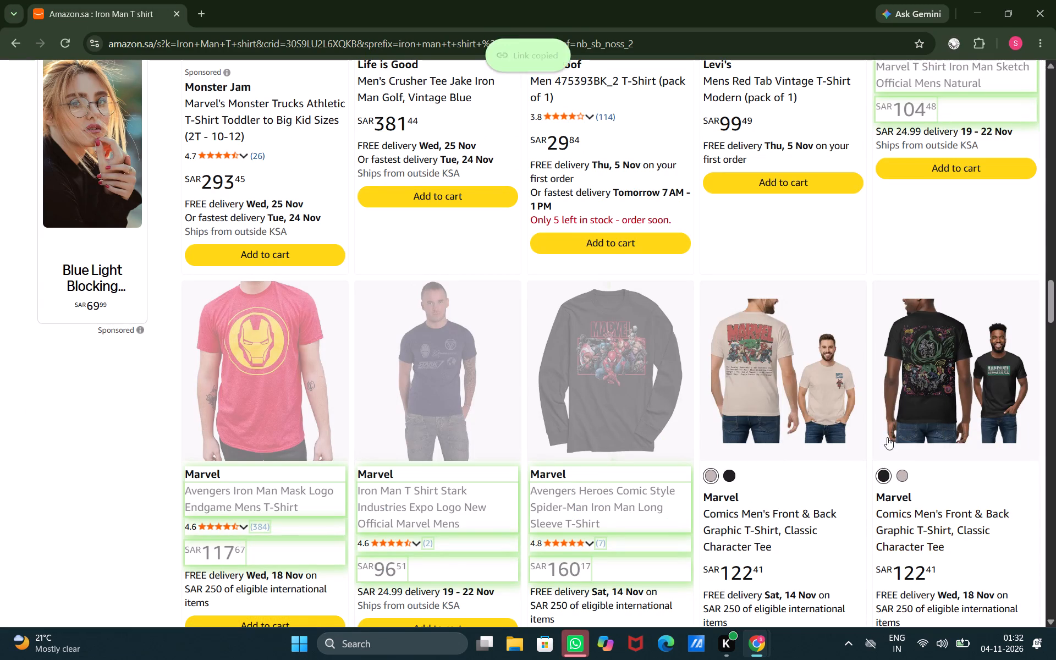
{"action": "key", "text": "alt+Tab"}
{"action": "key", "text": "ctrl+v"}
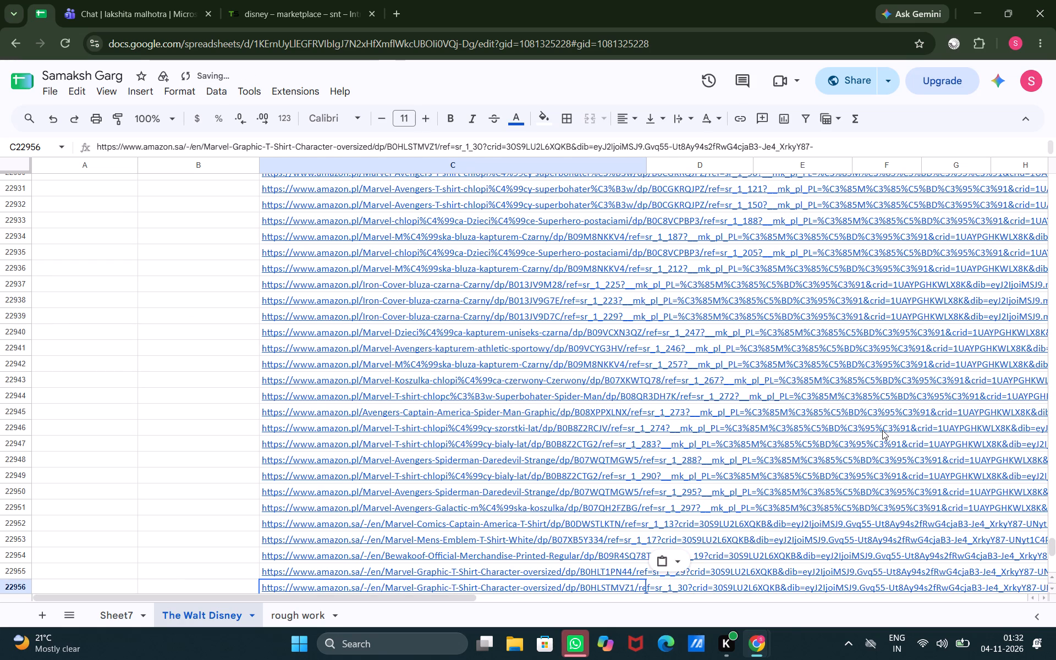
{"action": "key", "text": "Return"}
{"action": "key", "text": "Return"}
Copy the product link of the Marvel Avengers Expressions Moods Adult Men's T-Shirt into cell C22957.
{"action": "key", "text": "alt+Tab"}
{"action": "scroll", "coordinate": [906, 448], "scroll_direction": "down", "scroll_amount": 5}
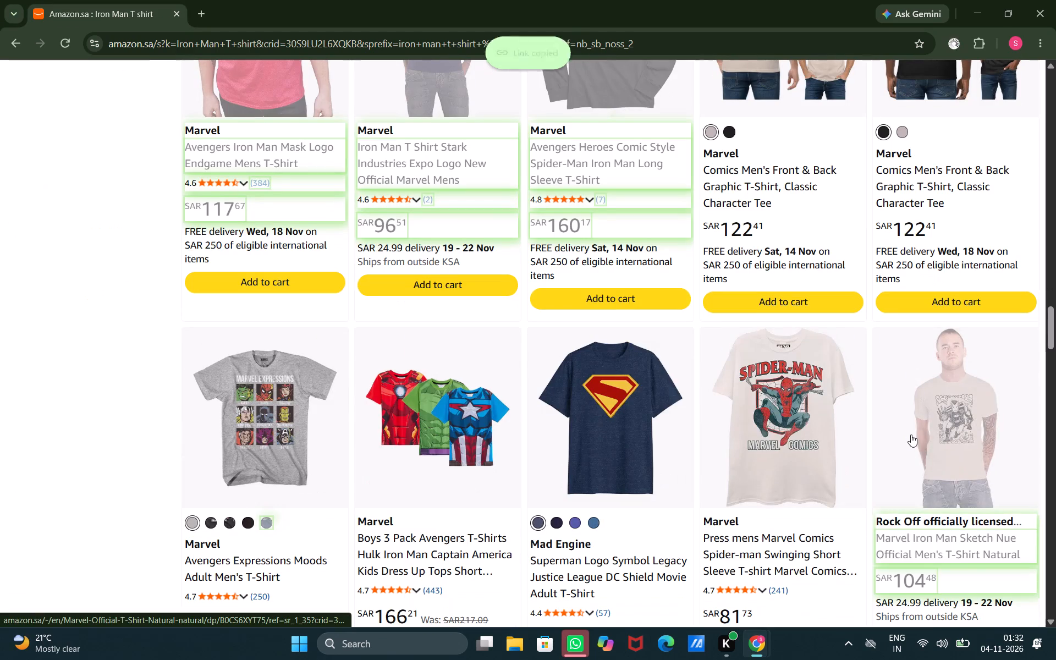
{"action": "scroll", "coordinate": [343, 416], "scroll_direction": "down", "scroll_amount": 2}
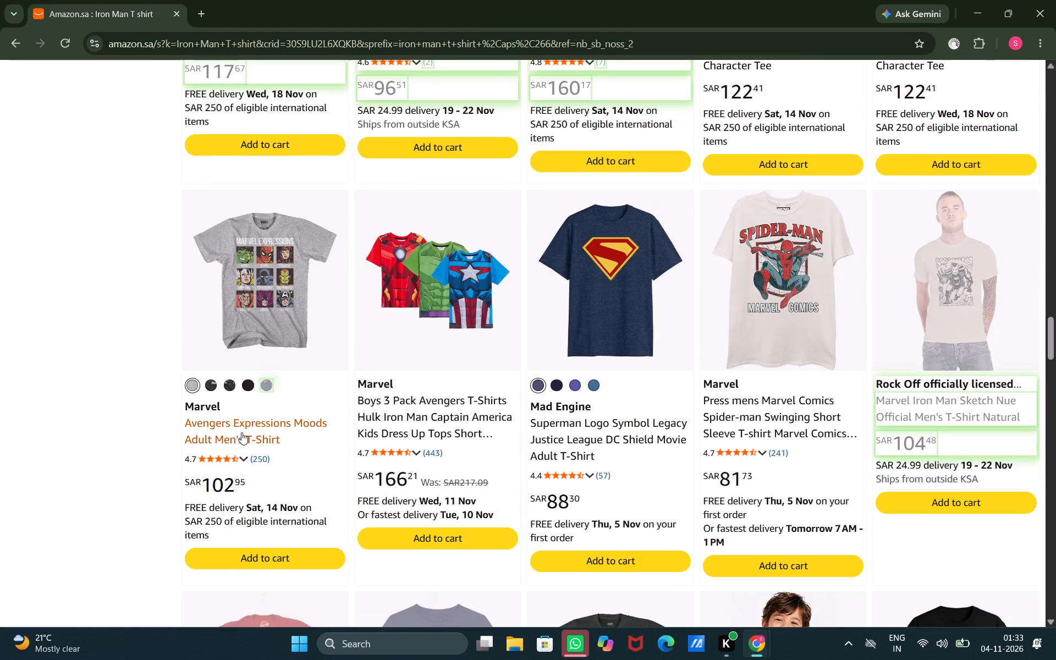
{"action": "right_click", "coordinate": [241, 432]}
{"action": "left_click", "coordinate": [316, 353]}
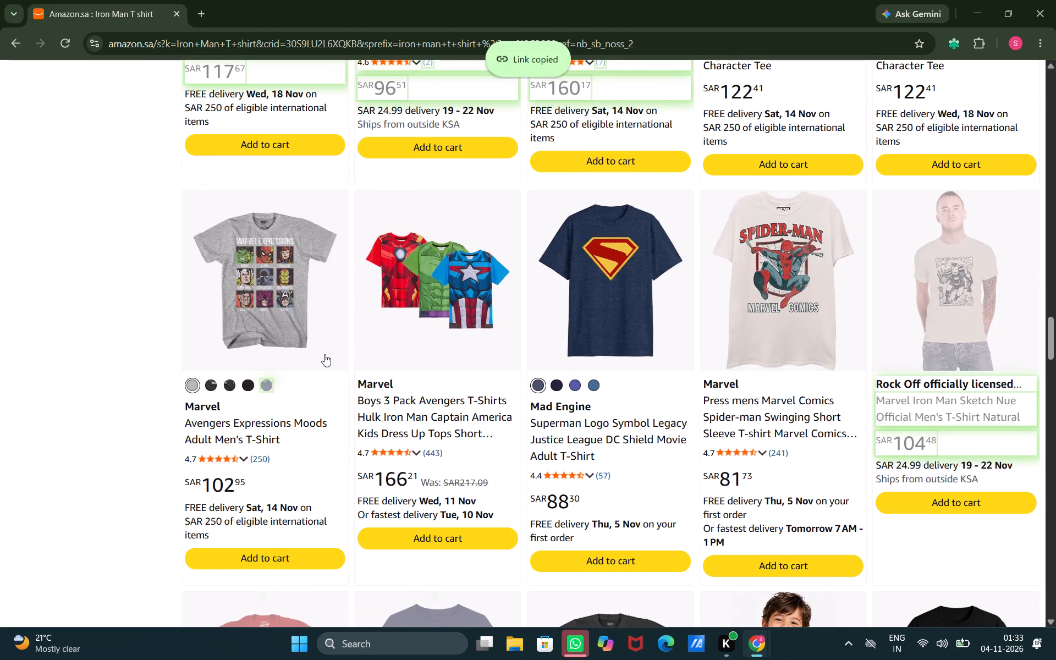
{"action": "key", "text": "alt+Tab"}
{"action": "key", "text": "ctrl+v"}
{"action": "key", "text": "Return"}
{"action": "key", "text": "Return"}
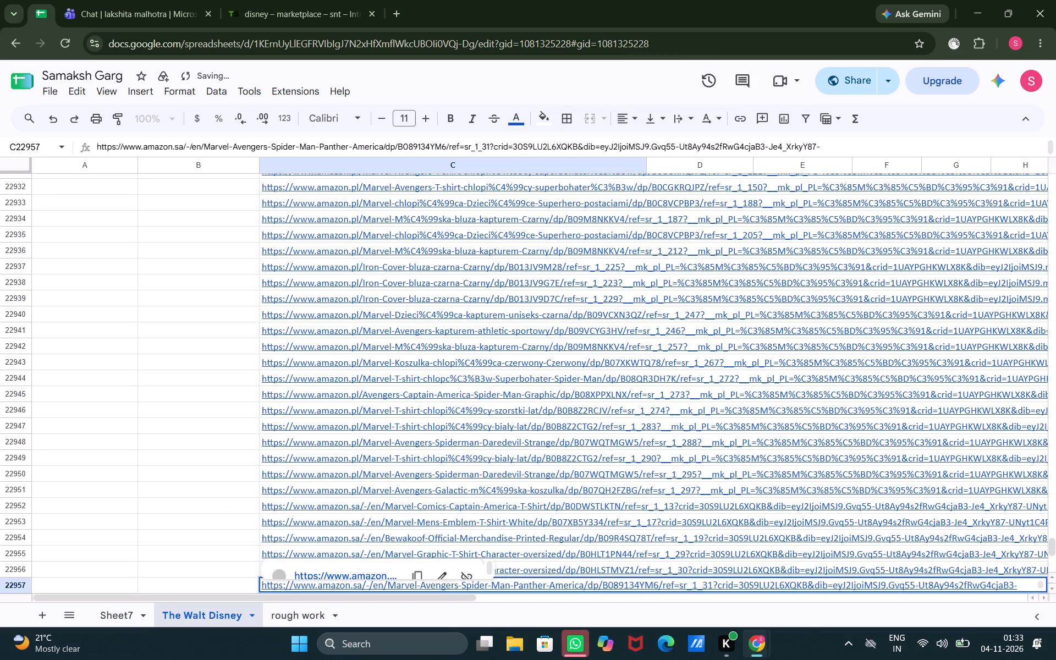
Copy the product link of the Marvel mens Color Daze T-Shirt into cell C22958.
{"action": "key", "text": "alt+Tab"}
{"action": "scroll", "coordinate": [355, 369], "scroll_direction": "down", "scroll_amount": 5}
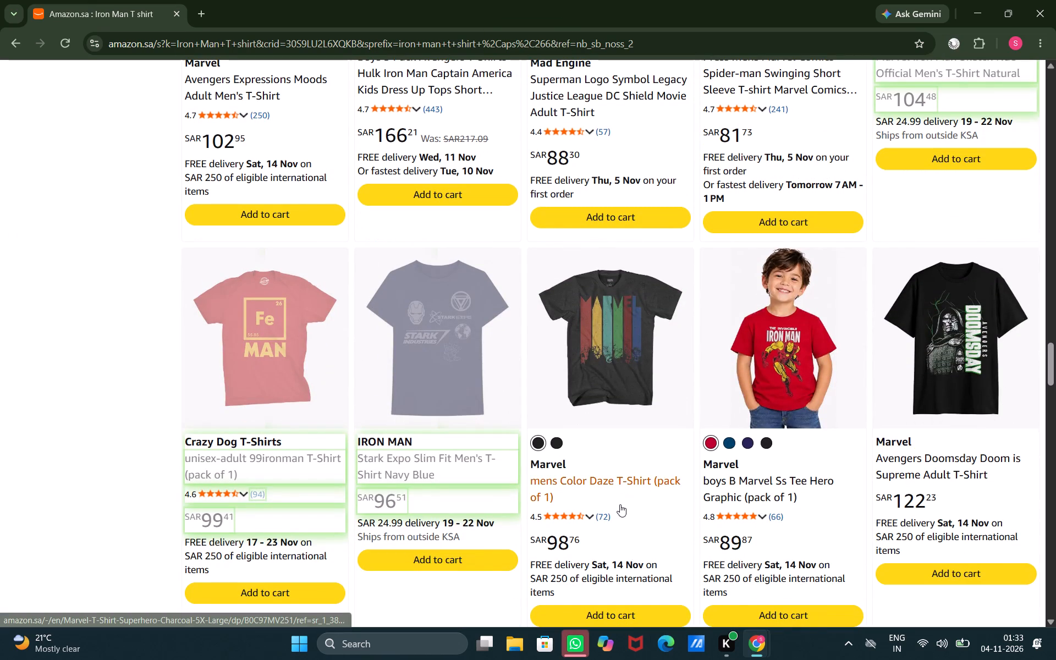
{"action": "right_click", "coordinate": [617, 490]}
{"action": "left_click", "coordinate": [688, 415]}
{"action": "key", "text": "alt+Tab"}
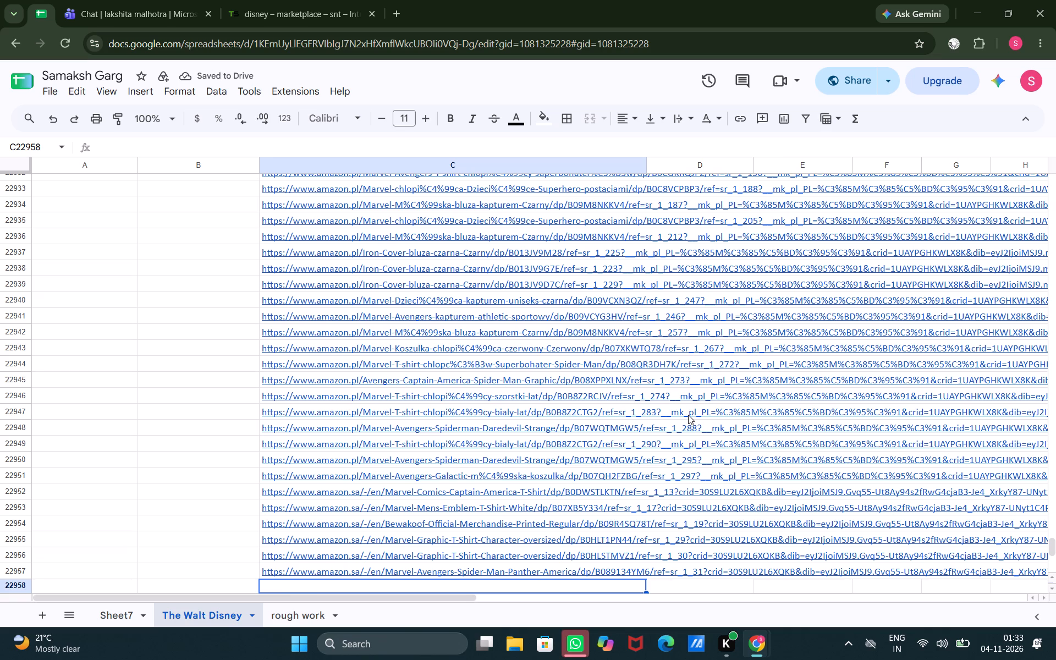
{"action": "key", "text": "ctrl+v"}
{"action": "key", "text": "Return"}
{"action": "key", "text": "Return"}
Copy the product link of the boys B Marvel Ss Tee Hero Graphic T-shirt into cell C22959.
{"action": "key", "text": "alt+Tab"}
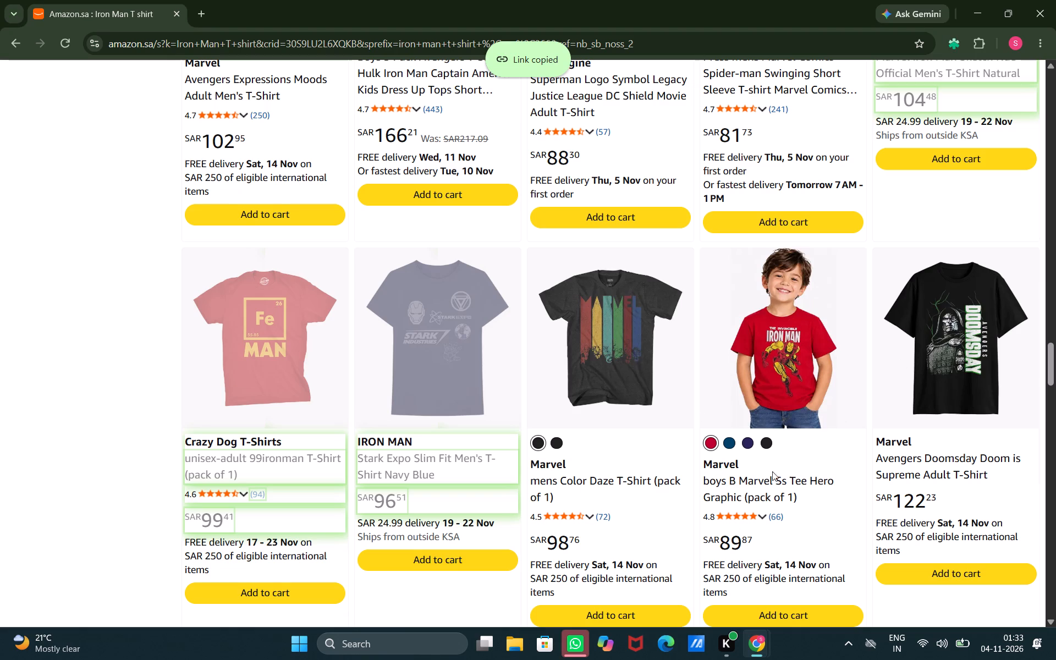
{"action": "right_click", "coordinate": [762, 478]}
{"action": "left_click", "coordinate": [816, 402]}
{"action": "key", "text": "alt+Tab"}
{"action": "key", "text": "ctrl+v"}
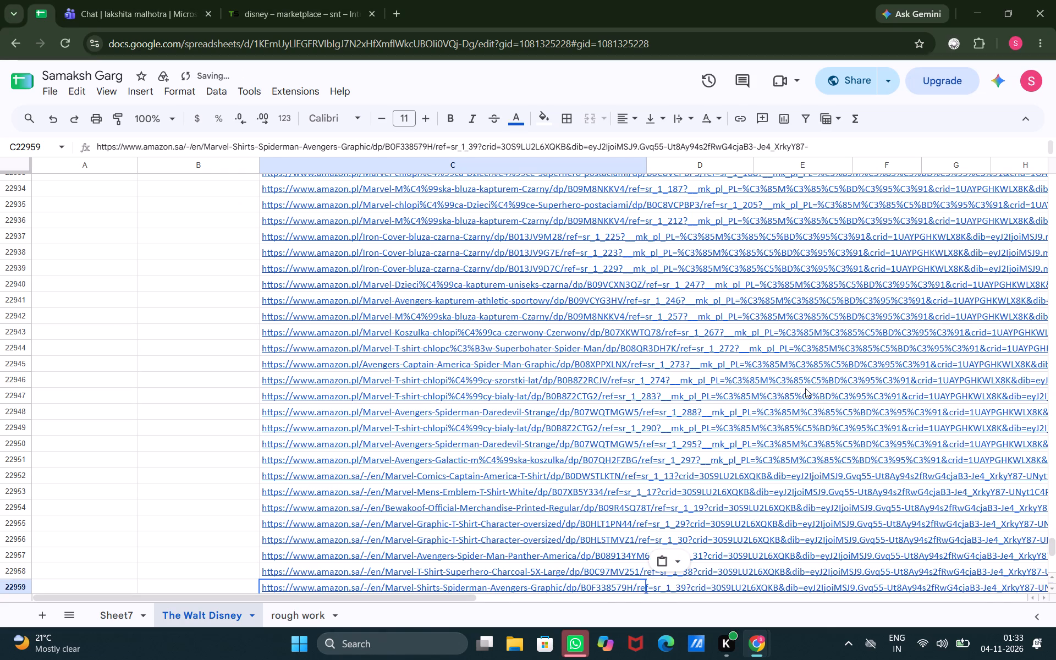
Copy the product link of the red Marvel Men's Iron Man Emblem T-Shirt into cell C22960.
{"action": "key", "text": "Return"}
{"action": "key", "text": "Return"}
{"action": "key", "text": "alt+Tab"}
{"action": "scroll", "coordinate": [805, 388], "scroll_direction": "down", "scroll_amount": 5}
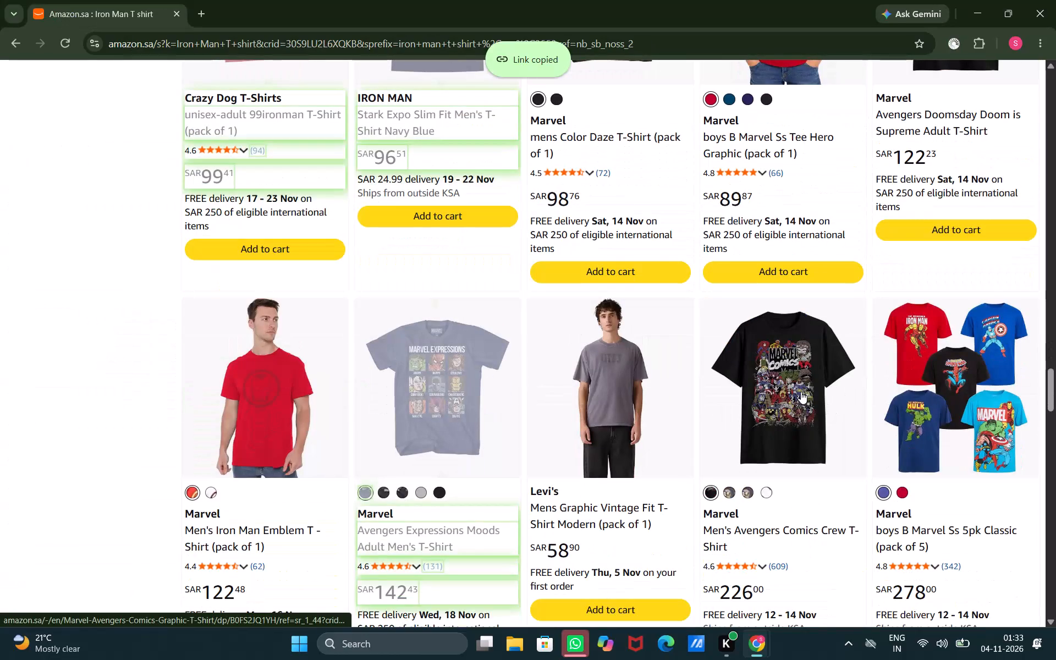
{"action": "right_click", "coordinate": [191, 525]}
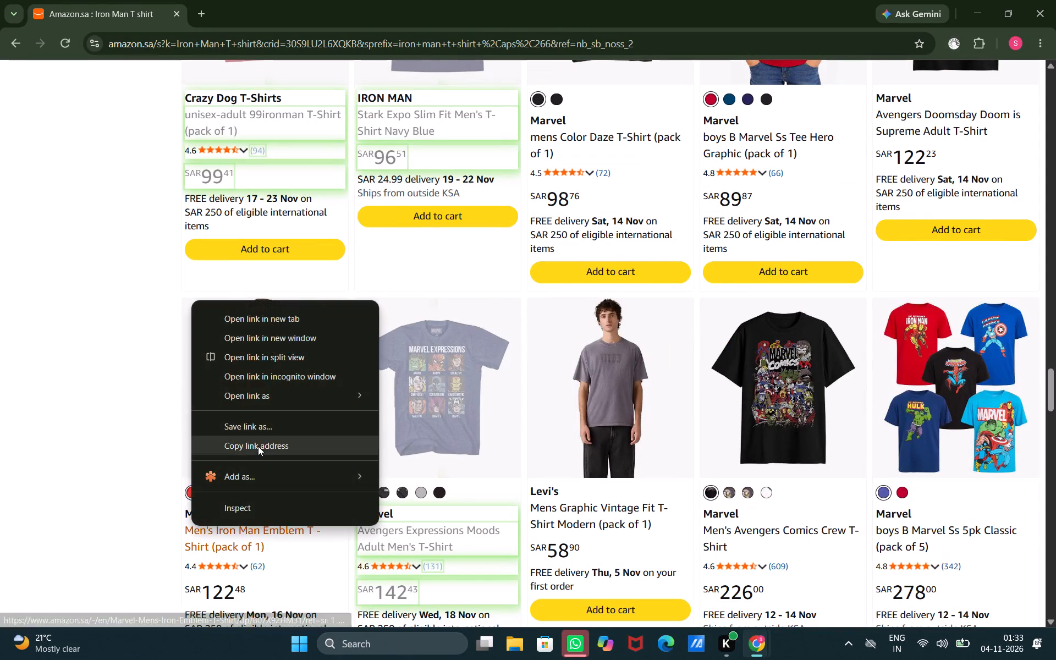
{"action": "left_click", "coordinate": [258, 446]}
{"action": "key", "text": "alt+Tab"}
{"action": "key", "text": "ctrl+v"}
{"action": "key", "text": "Return"}
{"action": "key", "text": "Return"}
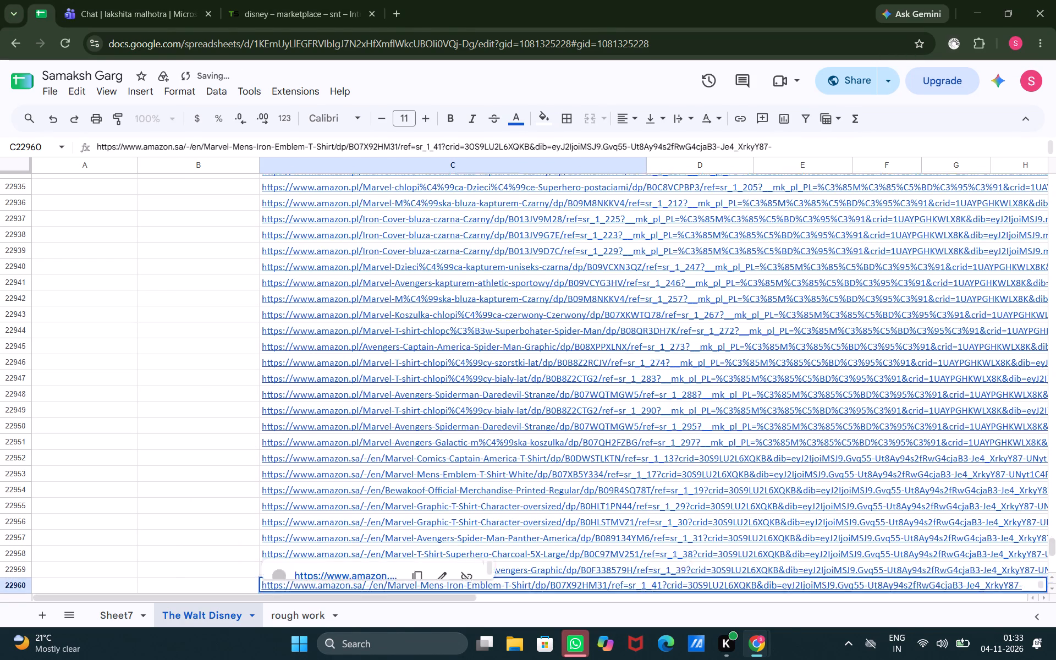
Copy the product link of the Marvel Men's Avengers Comics Crew T-Shirt into cell C22961.
{"action": "key", "text": "alt+Tab"}
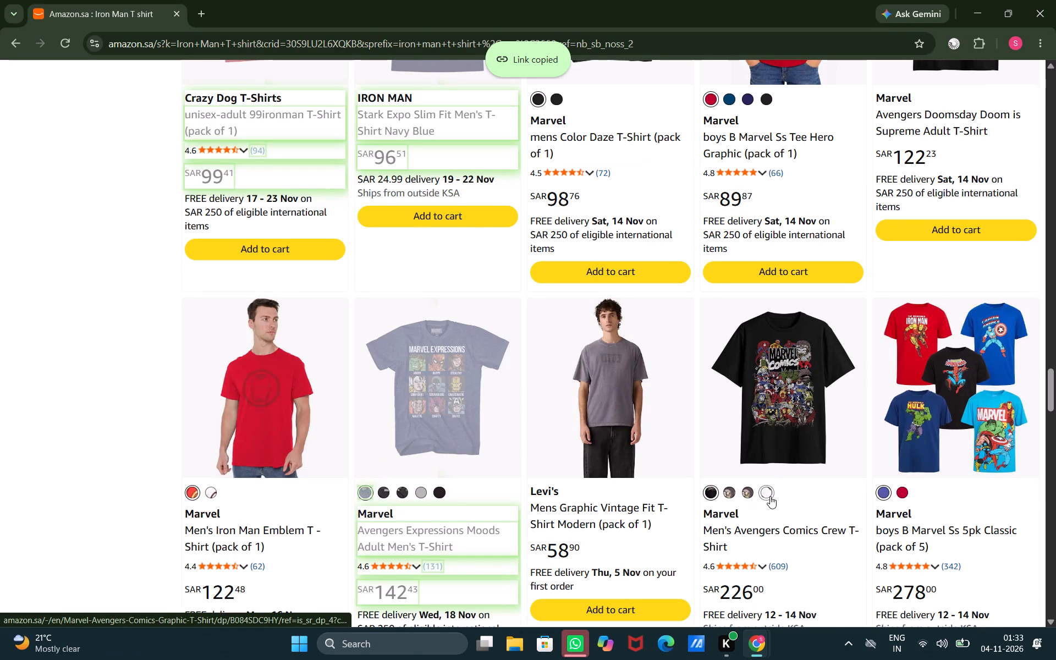
{"action": "right_click", "coordinate": [789, 538]}
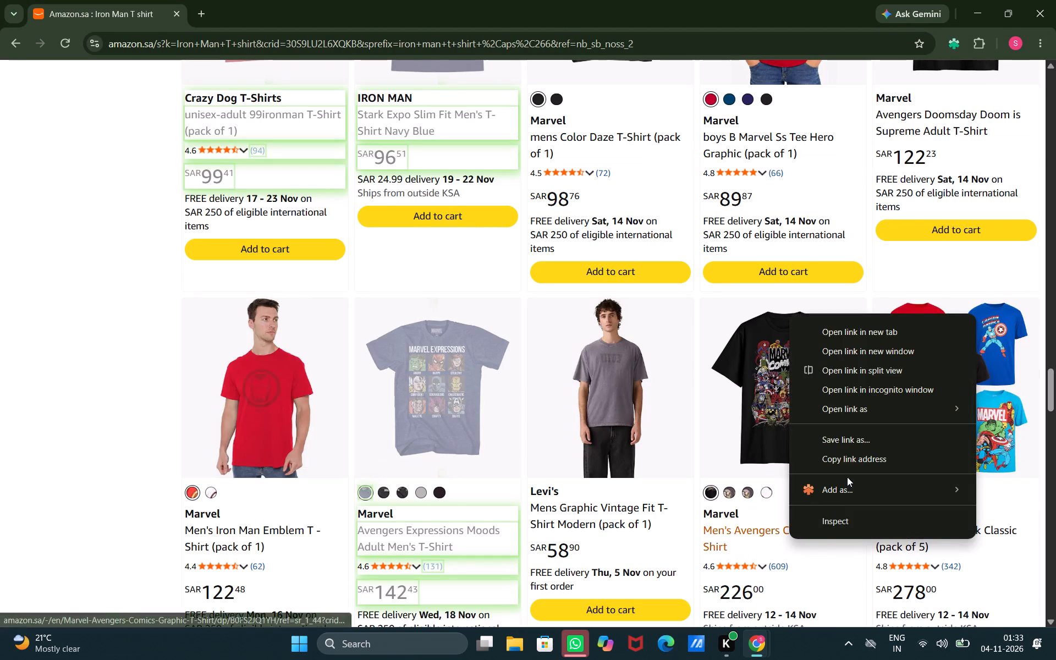
{"action": "left_click", "coordinate": [848, 465]}
{"action": "key", "text": "alt+Tab"}
{"action": "key", "text": "ctrl+v"}
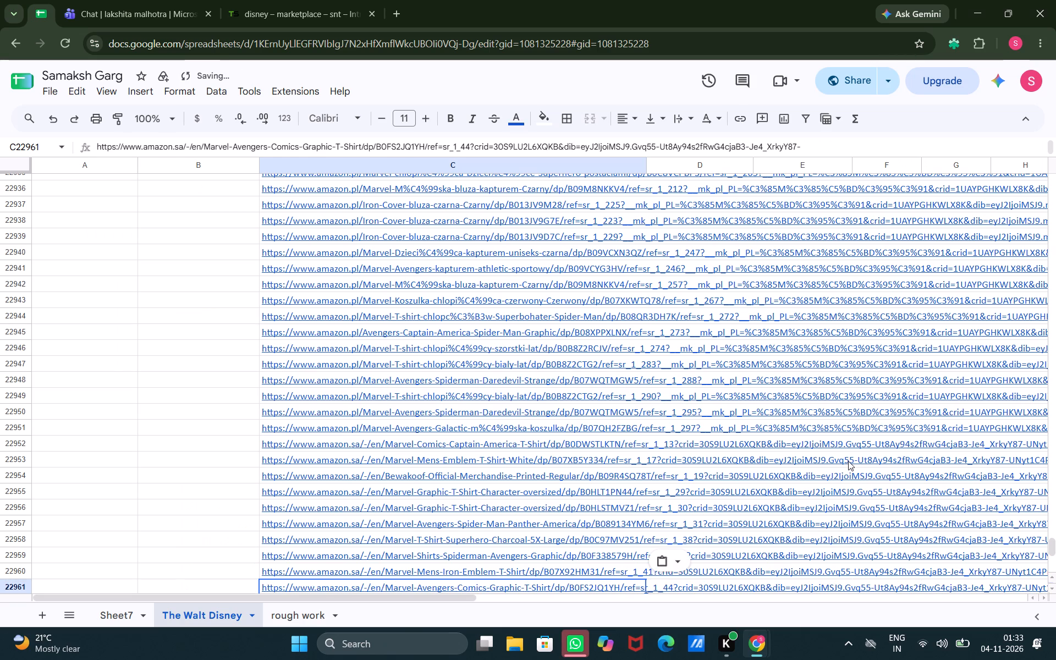
{"action": "key", "text": "Return"}
{"action": "key", "text": "Return"}
Copy the product link of the boys B Marvel Ss 5pk Classic T-shirts (pack of 5) into cell C22962.
{"action": "key", "text": "alt+Tab"}
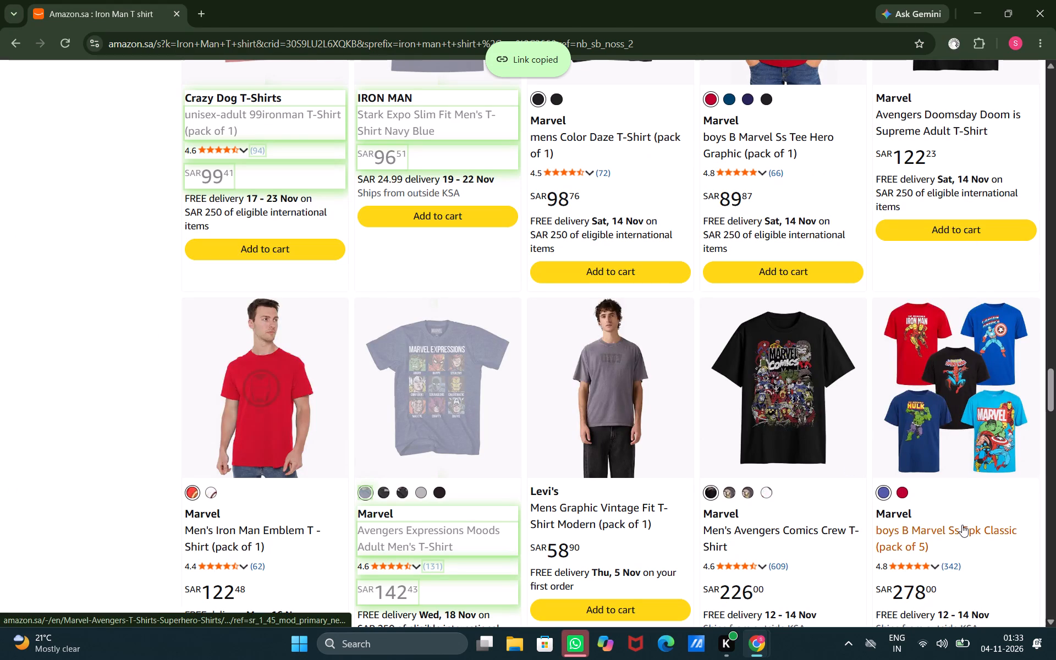
{"action": "right_click", "coordinate": [962, 525]}
{"action": "left_click", "coordinate": [907, 438]}
{"action": "key", "text": "alt+Tab"}
{"action": "key", "text": "ctrl+v"}
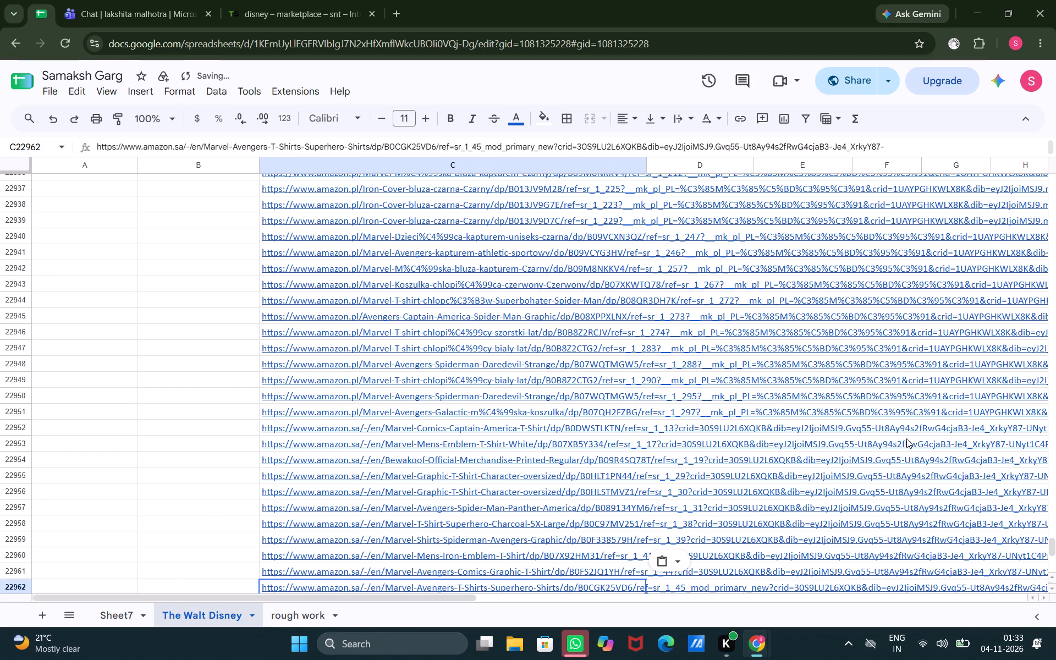
{"action": "key", "text": "Return"}
{"action": "key", "text": "Return"}
Copy the product link of the Mens Marvel Avengers Graphic Printed T-Shirt (Pack of 2) into cell C22963.
{"action": "key", "text": "alt+Tab"}
{"action": "scroll", "coordinate": [916, 420], "scroll_direction": "down", "scroll_amount": 6}
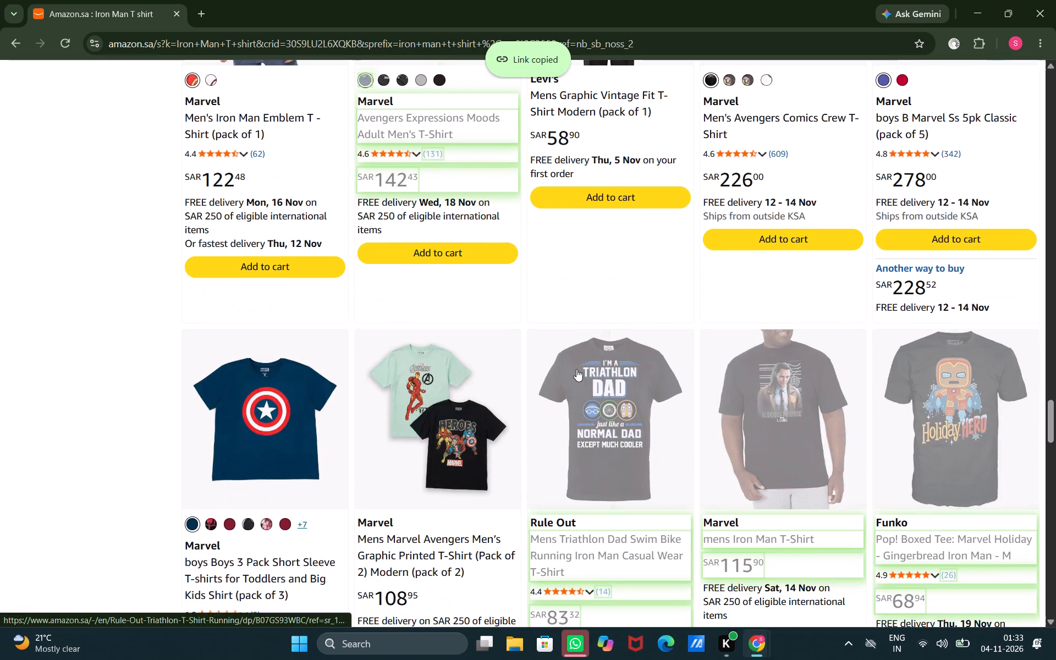
{"action": "scroll", "coordinate": [576, 369], "scroll_direction": "down", "scroll_amount": 1}
{"action": "right_click", "coordinate": [417, 481]}
{"action": "left_click", "coordinate": [483, 407]}
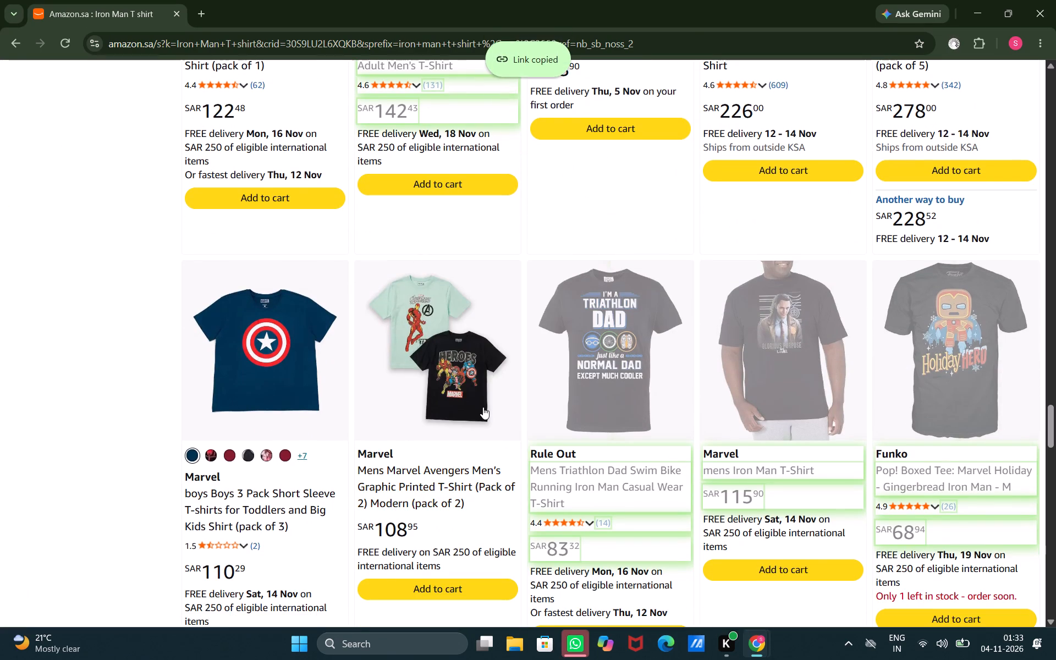
{"action": "key", "text": "alt+Tab"}
{"action": "key", "text": "ctrl+v"}
{"action": "key", "text": "Return"}
{"action": "key", "text": "Return"}
Copy the product link of the black Marvel Avengers Expressions Moods Adult Men's T-Shirt into cell C22964.
{"action": "key", "text": "alt+Tab"}
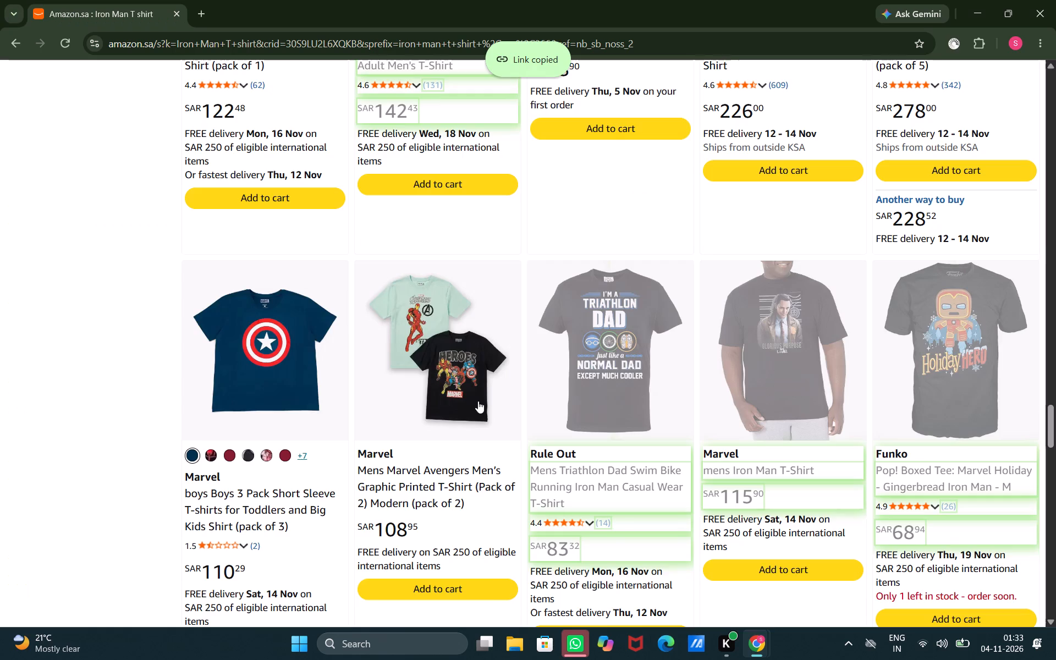
{"action": "scroll", "coordinate": [491, 392], "scroll_direction": "down", "scroll_amount": 5}
{"action": "scroll", "coordinate": [474, 350], "scroll_direction": "down", "scroll_amount": 2}
{"action": "right_click", "coordinate": [214, 505]}
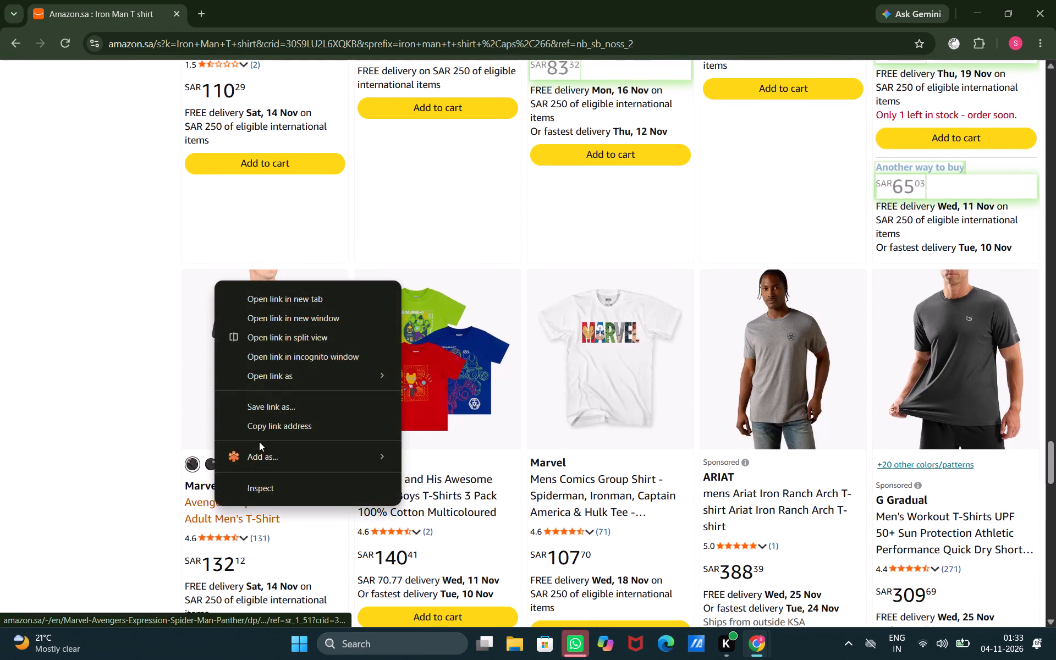
{"action": "left_click", "coordinate": [259, 432]}
{"action": "key", "text": "alt+Tab"}
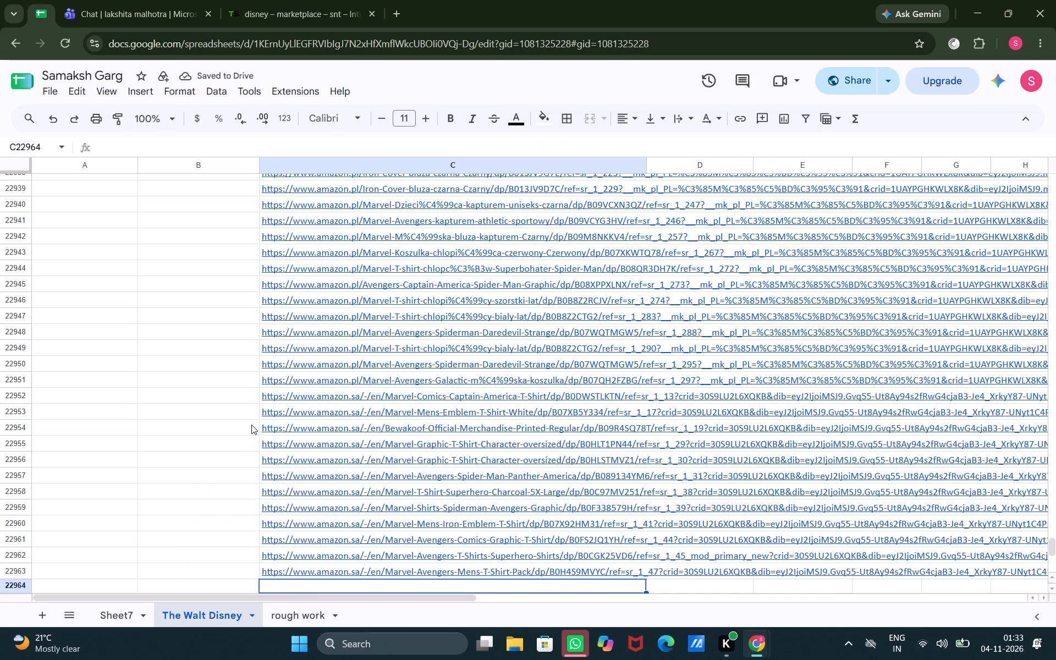
{"action": "key", "text": "ctrl+v"}
{"action": "key", "text": "Return"}
{"action": "key", "text": "Return"}
Copy the product link of the Iron Man and His Awesome Friends Boys T-Shirts 3 Pack into cell C22965.
{"action": "key", "text": "alt+Tab"}
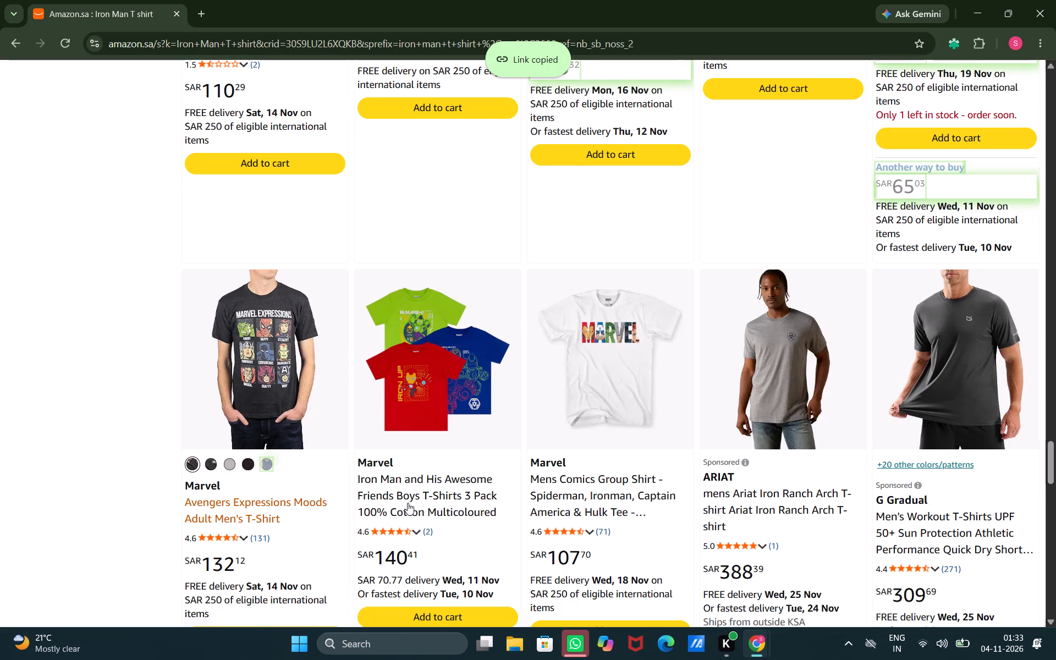
{"action": "right_click", "coordinate": [408, 503]}
{"action": "left_click", "coordinate": [469, 429]}
{"action": "key", "text": "alt+Tab"}
{"action": "key", "text": "ctrl+v"}
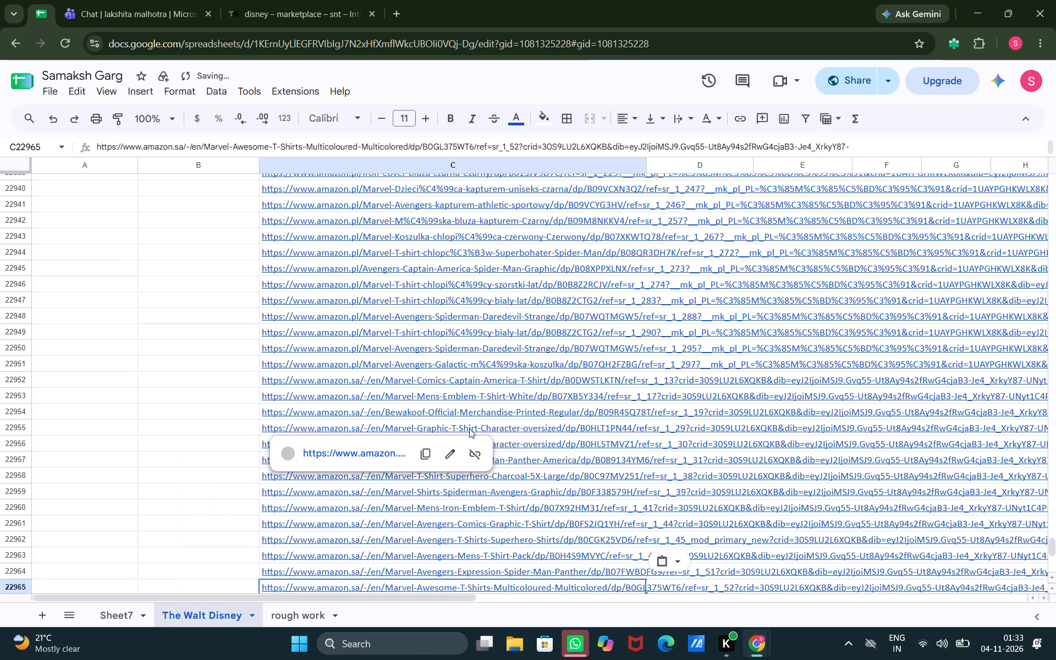
{"action": "key", "text": "Return"}
{"action": "key", "text": "Return"}
Copy the product link of the white Marvel Mens Comics Group Shirt into cell C22966.
{"action": "key", "text": "alt+Tab"}
{"action": "right_click", "coordinate": [630, 479]}
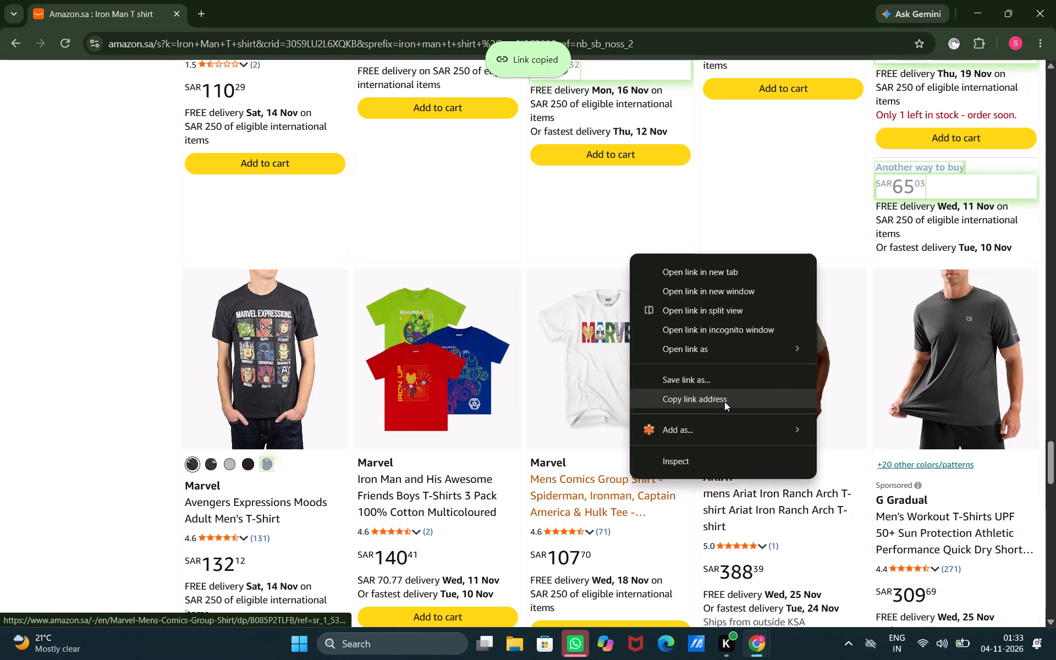
{"action": "left_click", "coordinate": [723, 399]}
{"action": "key", "text": "alt+Tab"}
{"action": "key", "text": "ctrl+v"}
{"action": "key", "text": "Return"}
{"action": "key", "text": "Return"}
Check the rest of the first Amazon.sa results page and open page 2 of the Iron Man T shirt results.
{"action": "key", "text": "alt+Tab"}
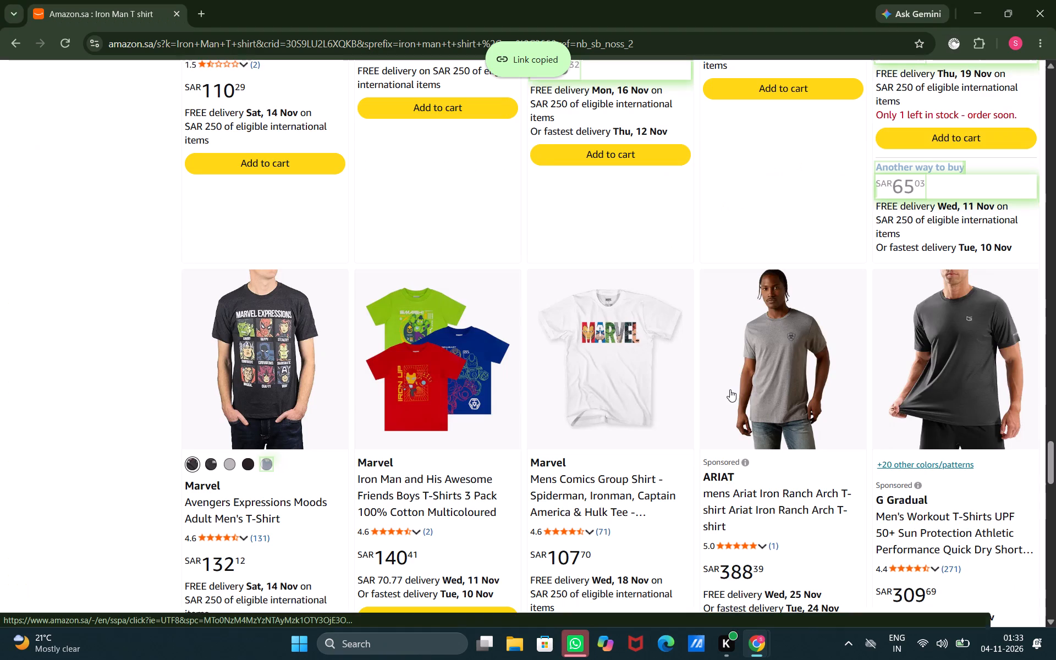
{"action": "scroll", "coordinate": [738, 390], "scroll_direction": "down", "scroll_amount": 5}
{"action": "scroll", "coordinate": [794, 399], "scroll_direction": "down", "scroll_amount": 1}
{"action": "scroll", "coordinate": [333, 365], "scroll_direction": "down", "scroll_amount": 4}
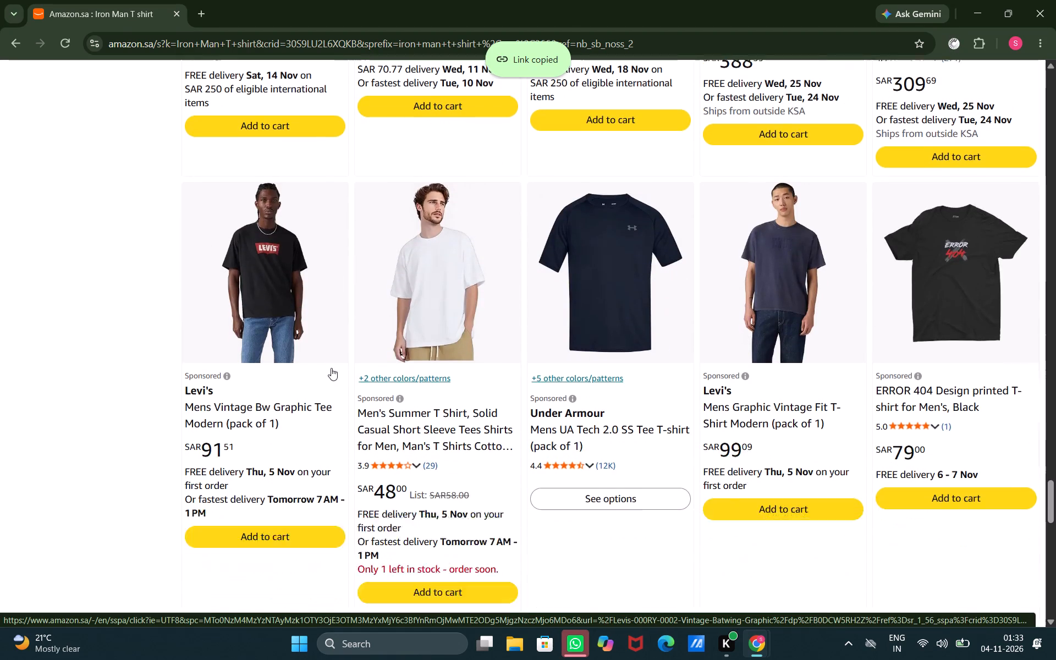
{"action": "scroll", "coordinate": [333, 369], "scroll_direction": "down", "scroll_amount": 3}
{"action": "scroll", "coordinate": [756, 375], "scroll_direction": "down", "scroll_amount": 6}
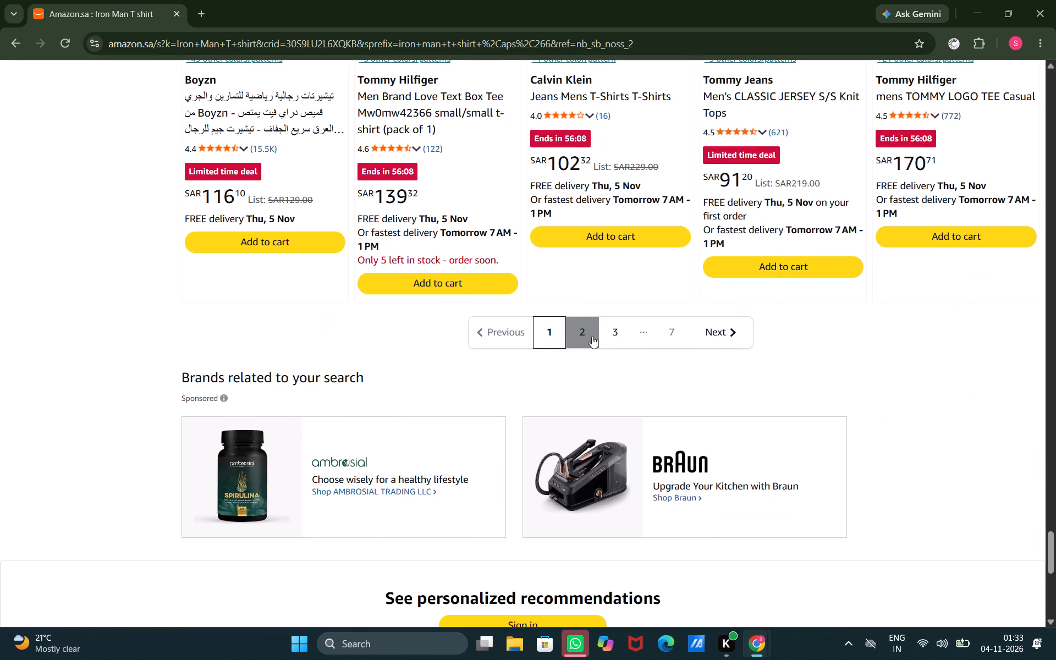
{"action": "left_click", "coordinate": [584, 335]}
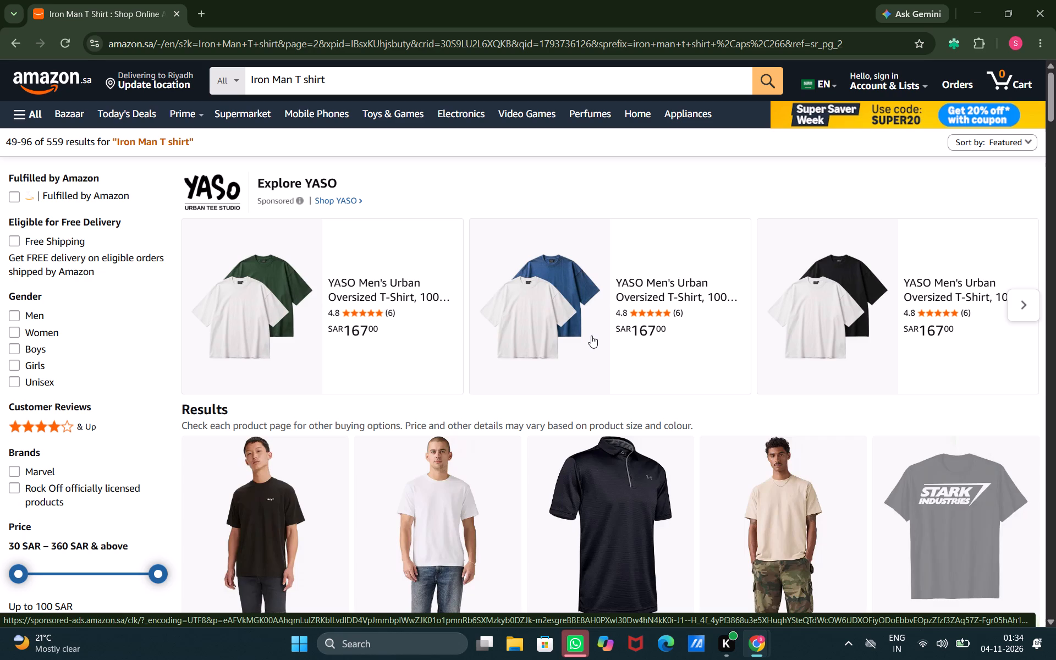
Copy the product link of the light blue Marvel Men's Spider-Man Graphic T-Shirt into cell C22967.
{"action": "scroll", "coordinate": [579, 400], "scroll_direction": "down", "scroll_amount": 4}
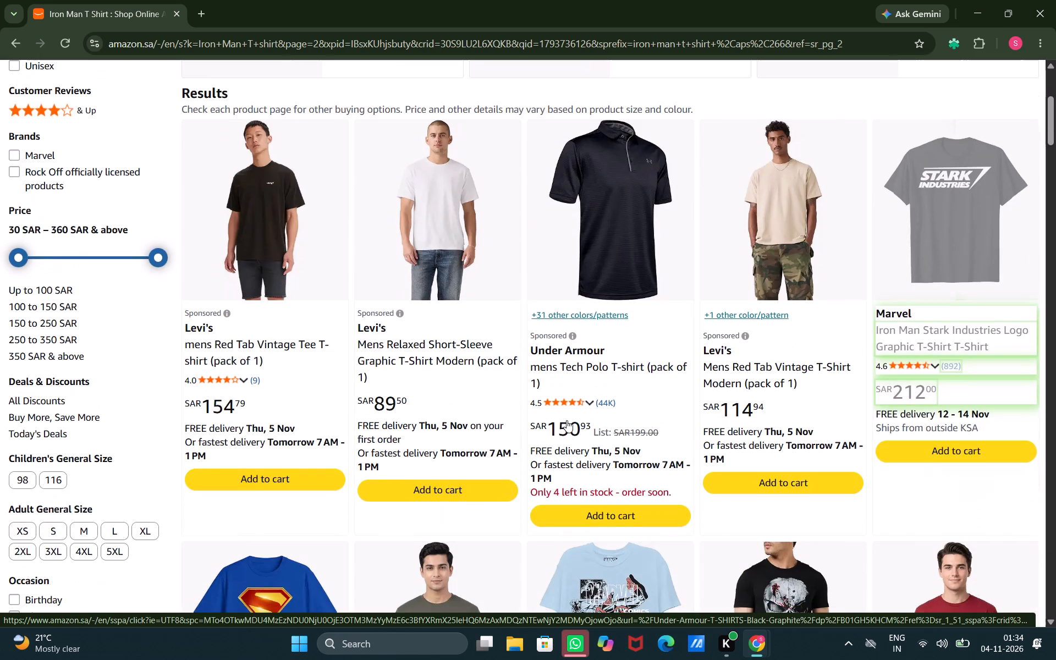
{"action": "scroll", "coordinate": [647, 251], "scroll_direction": "down", "scroll_amount": 4}
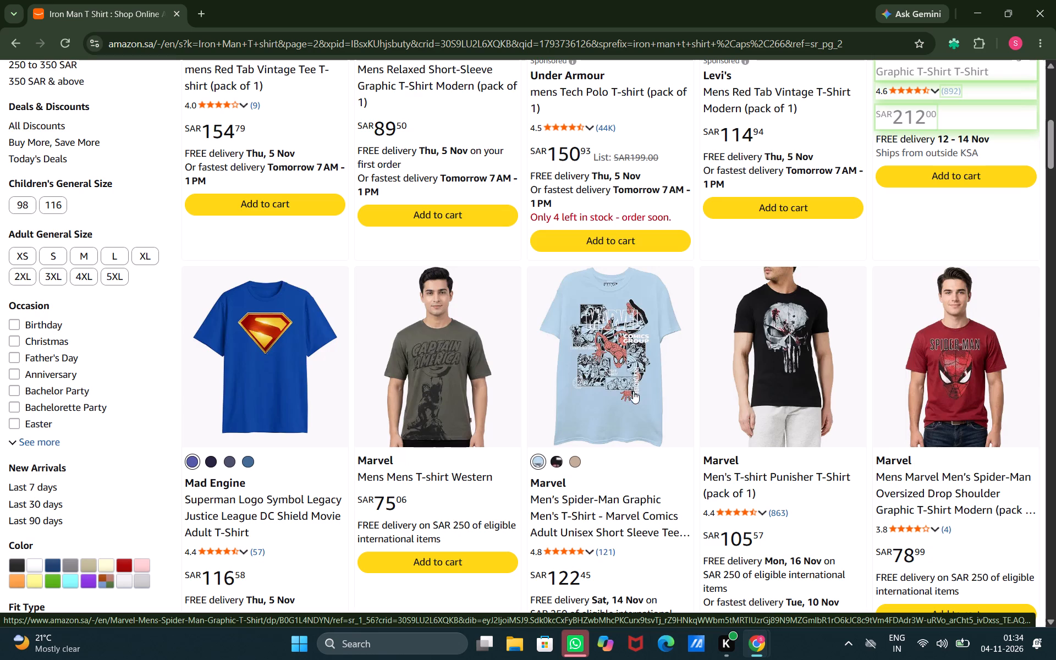
{"action": "right_click", "coordinate": [612, 511]}
{"action": "left_click", "coordinate": [680, 433]}
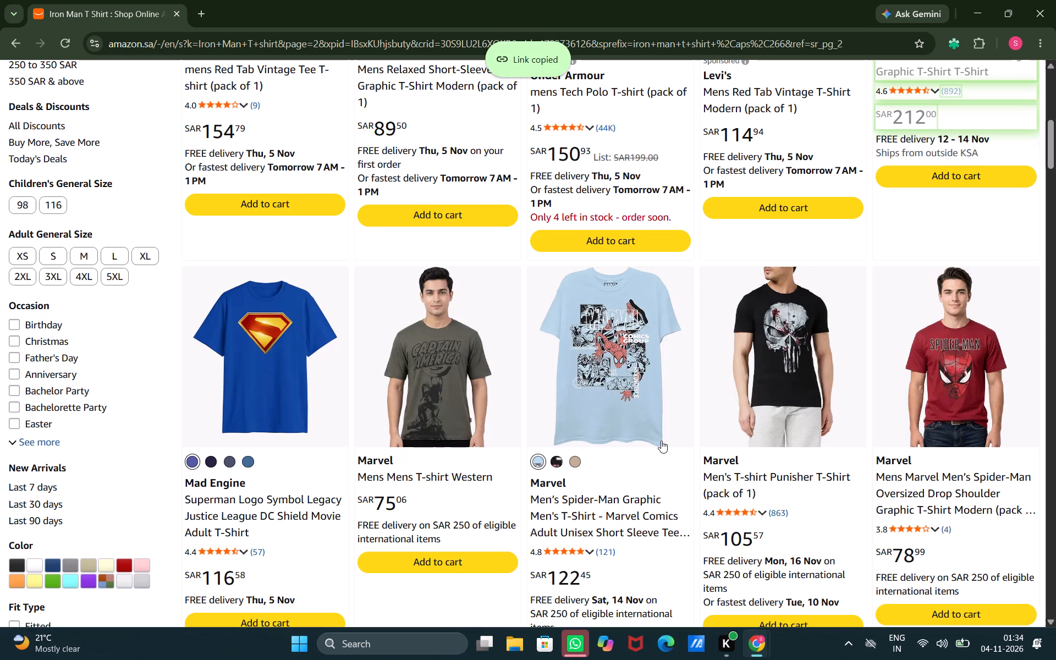
{"action": "key", "text": "alt+Tab"}
{"action": "key", "text": "ctrl+v"}
{"action": "key", "text": "Return"}
{"action": "key", "text": "Return"}
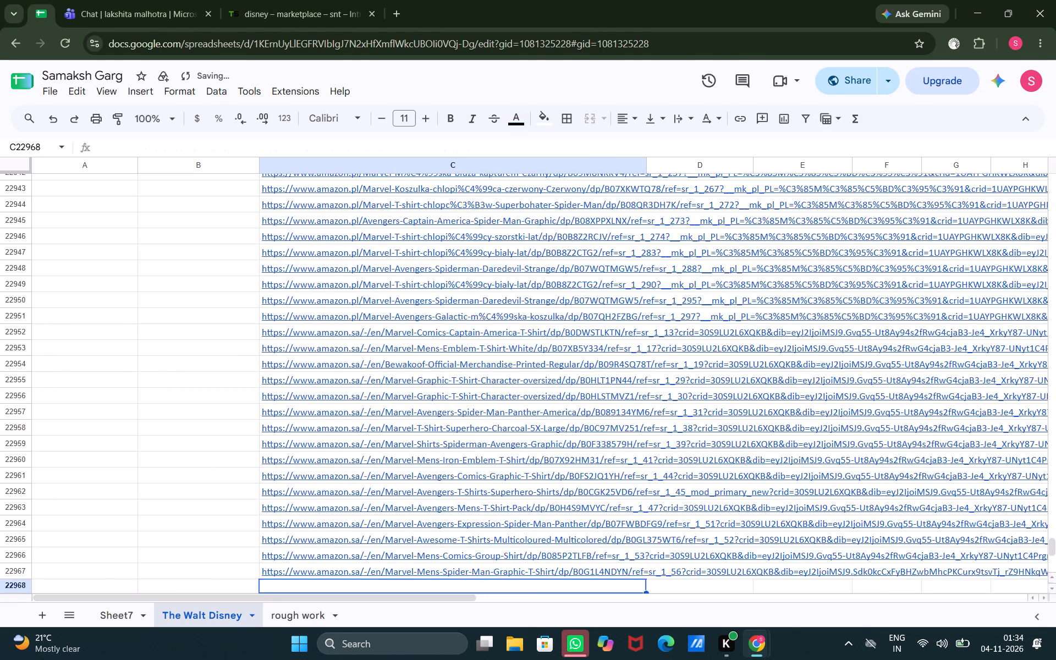
Copy the product link of the Marvel girls Boys 4 Pack Short Sleeve T-shirt into cell C22968.
{"action": "key", "text": "alt+Tab"}
{"action": "scroll", "coordinate": [721, 415], "scroll_direction": "down", "scroll_amount": 5}
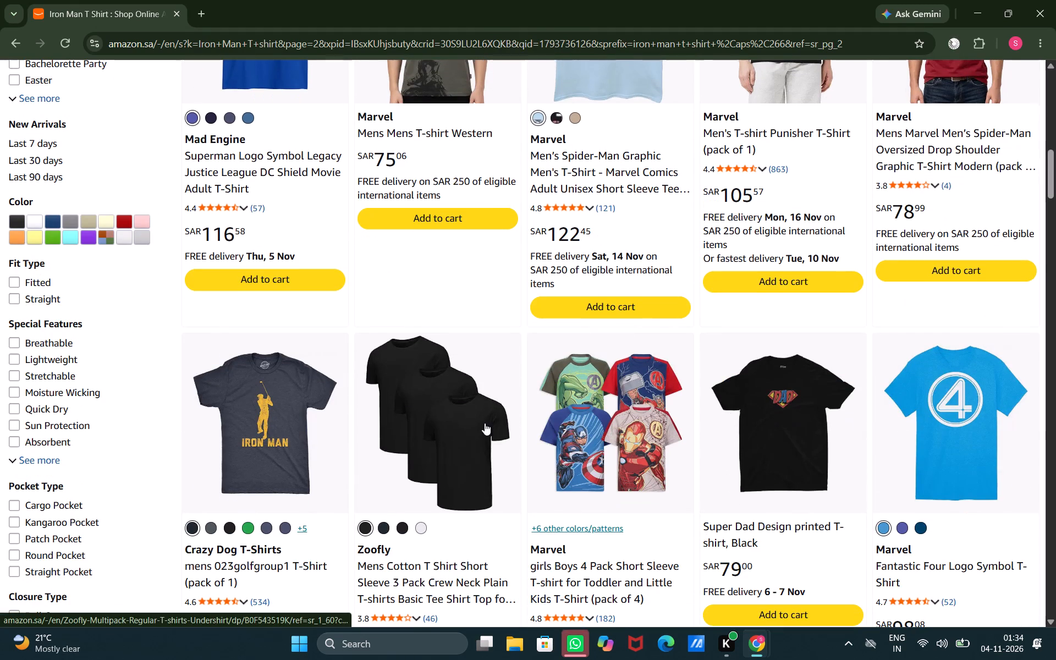
{"action": "scroll", "coordinate": [504, 438], "scroll_direction": "down", "scroll_amount": 3}
{"action": "right_click", "coordinate": [625, 382]}
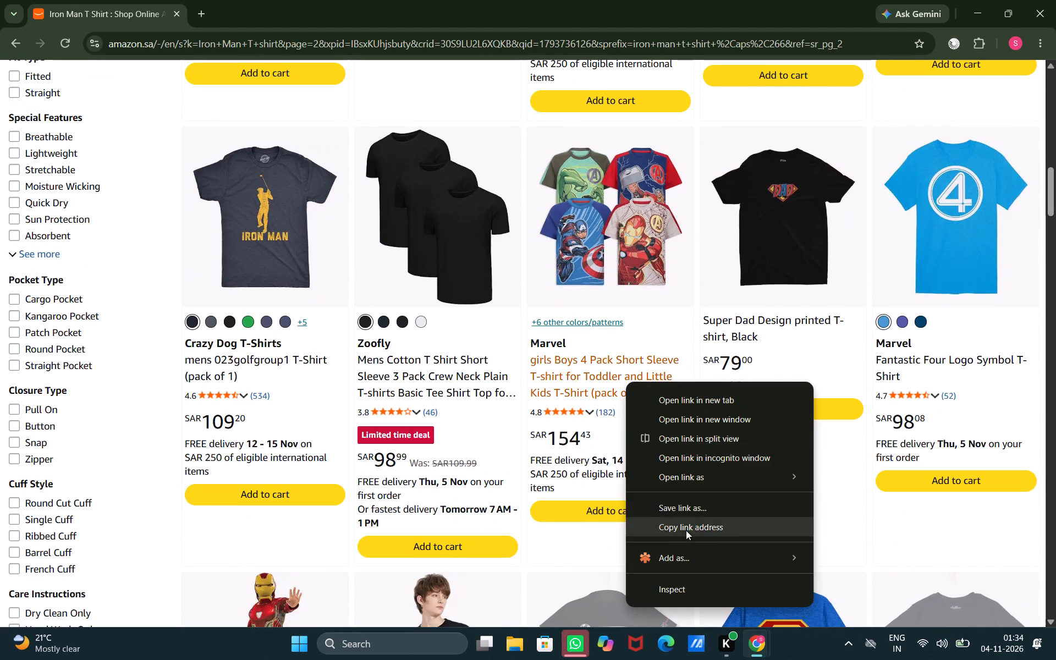
{"action": "left_click", "coordinate": [686, 530]}
{"action": "key", "text": "alt+Tab"}
{"action": "key", "text": "ctrl+v"}
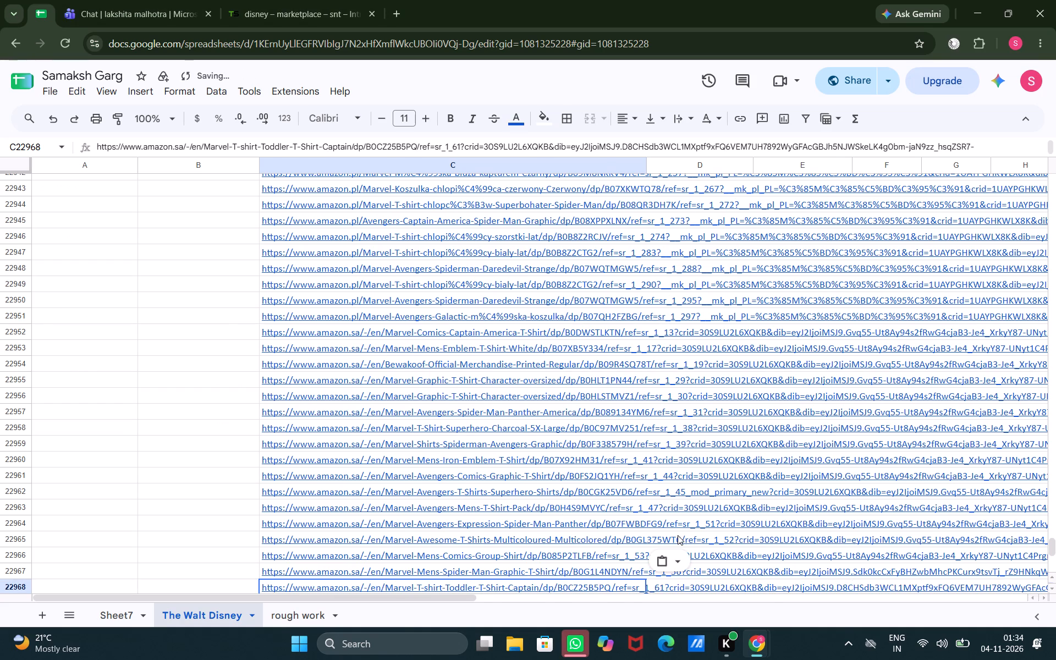
{"action": "key", "text": "Return"}
{"action": "key", "text": "Return"}
Copy the product link of the Marvel Mens Long Sleeve Shirt with Spiderman, Ironman and Captain America into cell C22969.
{"action": "key", "text": "alt+Tab"}
{"action": "scroll", "coordinate": [653, 493], "scroll_direction": "down", "scroll_amount": 4}
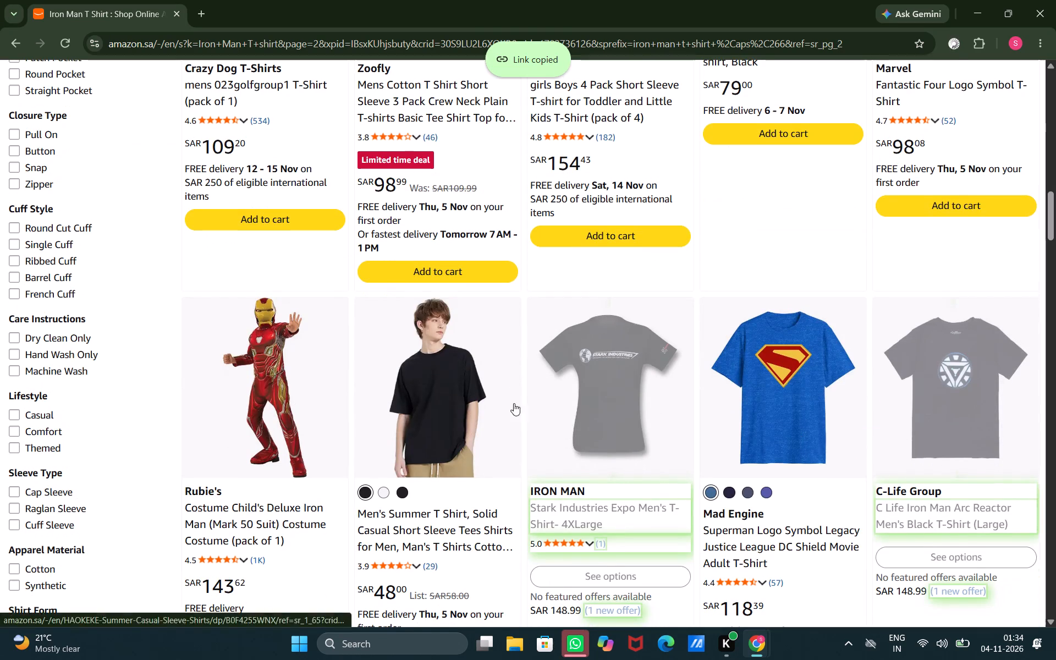
{"action": "scroll", "coordinate": [756, 396], "scroll_direction": "down", "scroll_amount": 5}
{"action": "scroll", "coordinate": [319, 429], "scroll_direction": "down", "scroll_amount": 6}
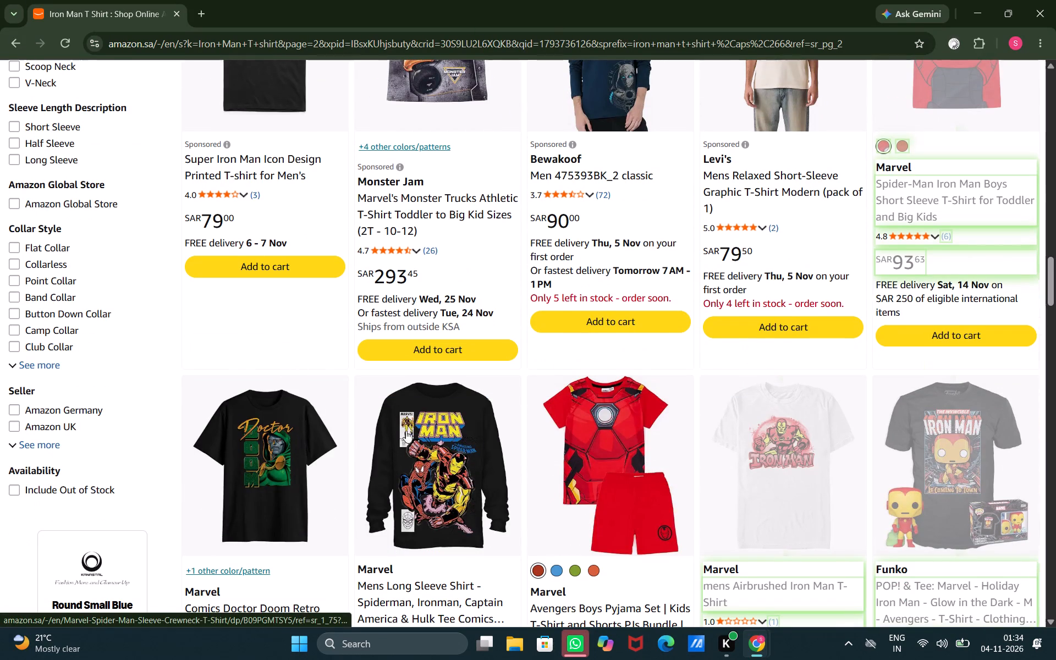
{"action": "right_click", "coordinate": [382, 598]}
{"action": "left_click", "coordinate": [475, 518]}
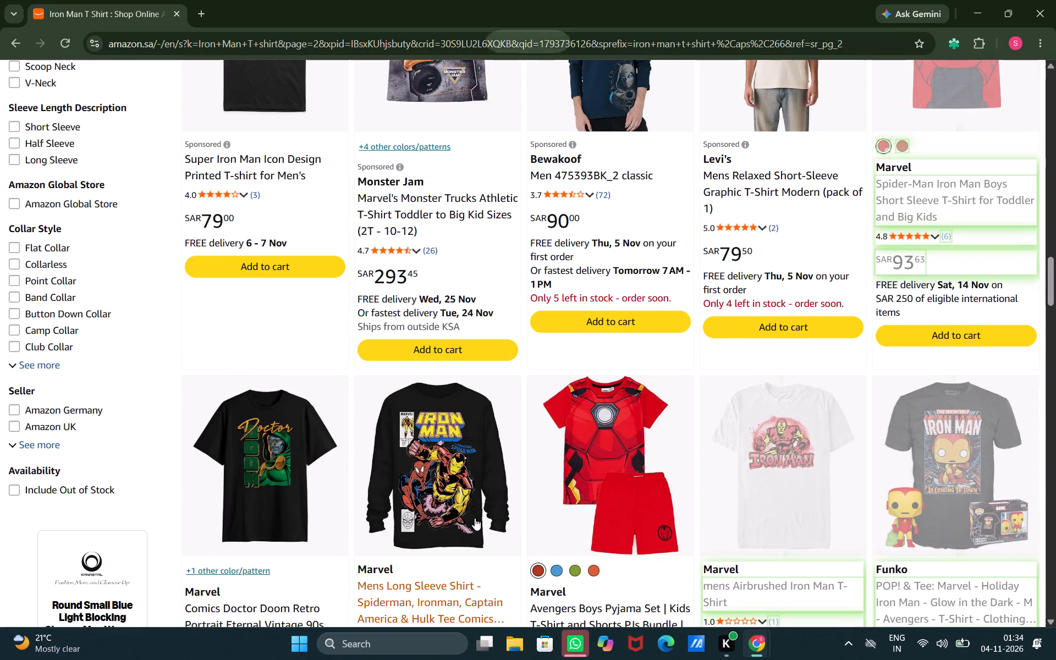
{"action": "key", "text": "alt+Tab"}
{"action": "key", "text": "ctrl+v"}
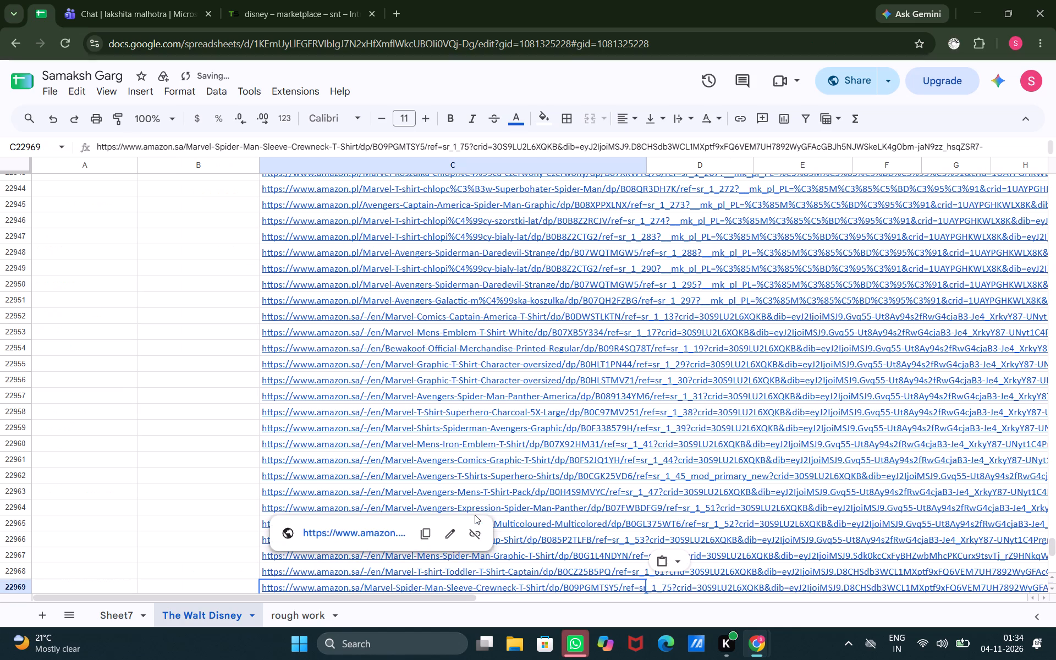
{"action": "key", "text": "Return"}
{"action": "key", "text": "Return"}
Copy the product link of the minicult Marvel Captain America Iron Man Cotton T-Shirts Pack of 3 into cell C22970.
{"action": "key", "text": "alt+Tab"}
{"action": "scroll", "coordinate": [608, 470], "scroll_direction": "down", "scroll_amount": 7}
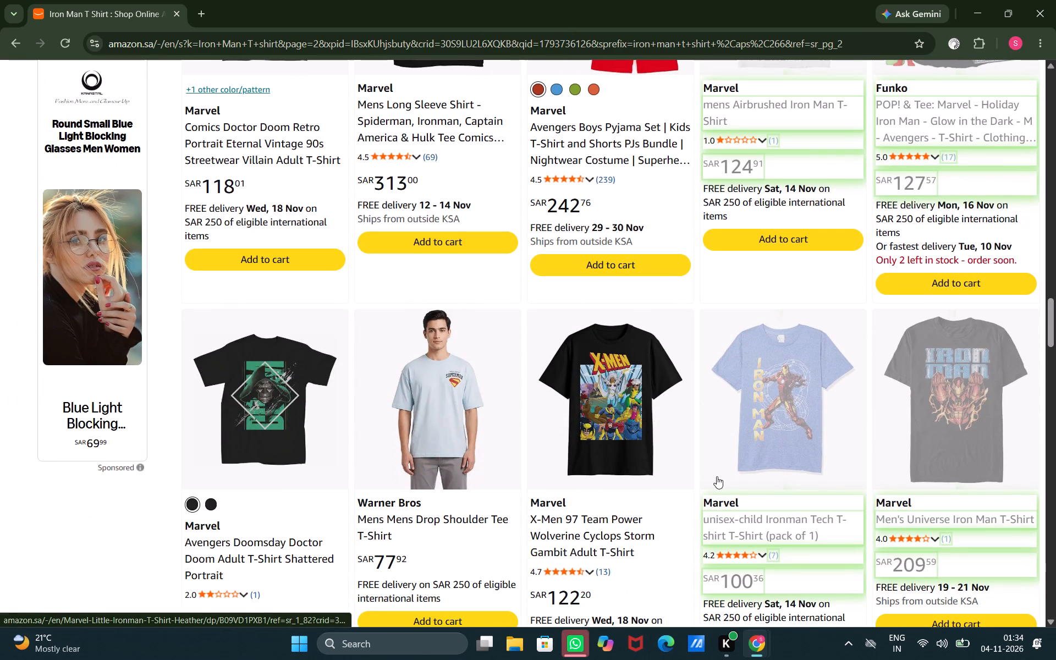
{"action": "scroll", "coordinate": [717, 476], "scroll_direction": "down", "scroll_amount": 8}
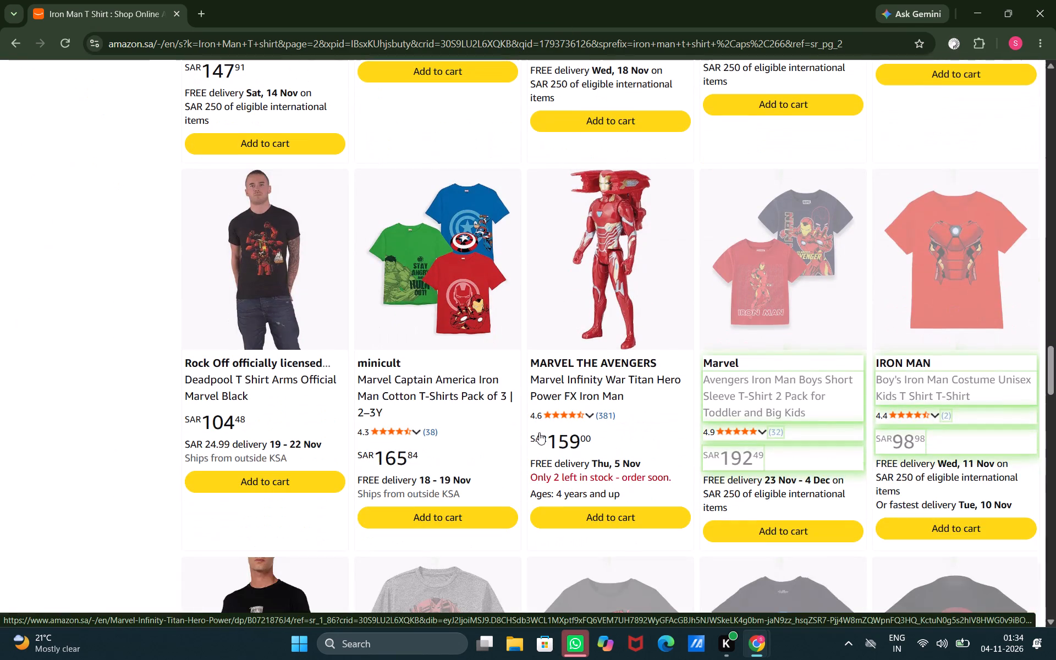
{"action": "right_click", "coordinate": [452, 393]}
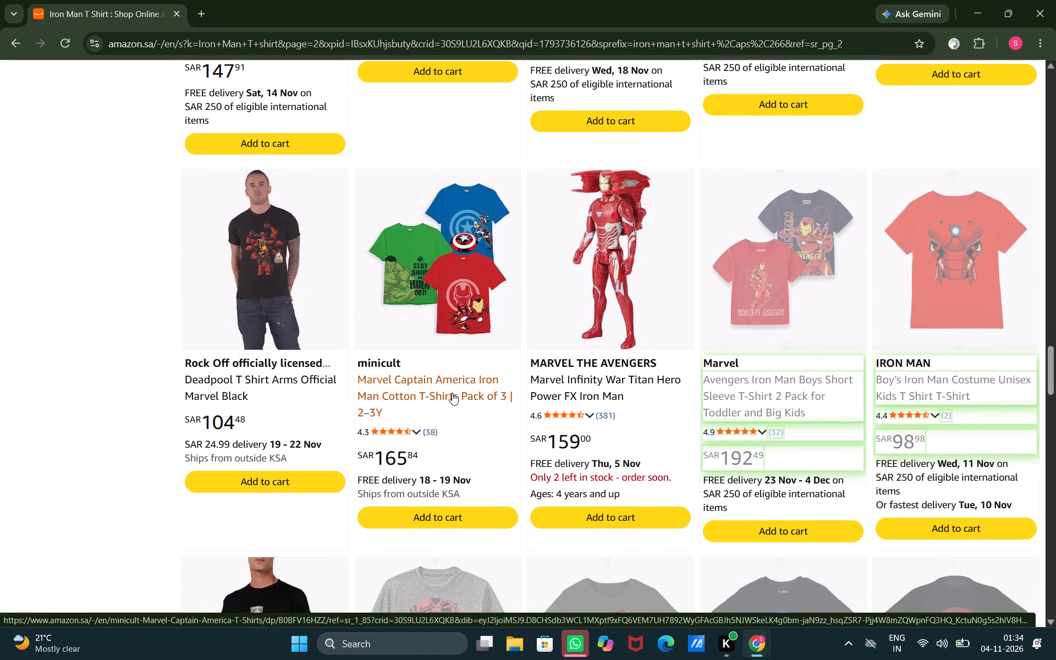
{"action": "left_click", "coordinate": [521, 544]}
{"action": "key", "text": "alt+Tab"}
{"action": "key", "text": "ctrl+v"}
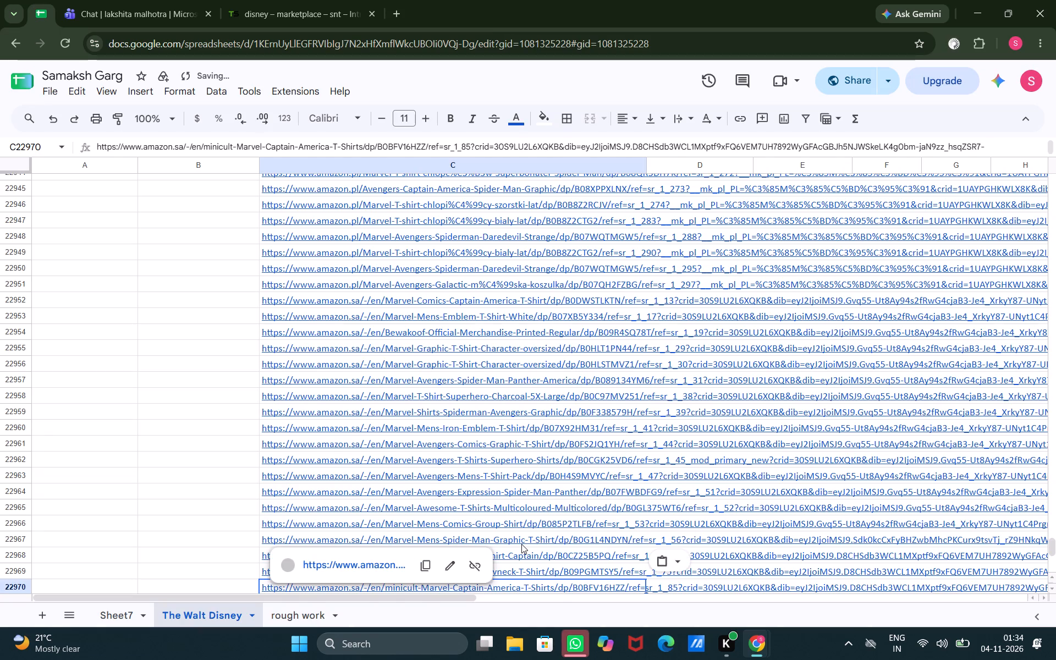
Copy the product link of the Avengers Boys Short Sleeve T-Shirt 4-pack with Iron Man, Spider-Man, Captain America and Black Panther into cell C22971.
{"action": "key", "text": "Return"}
{"action": "key", "text": "Return"}
{"action": "key", "text": "alt+Tab"}
{"action": "scroll", "coordinate": [722, 465], "scroll_direction": "down", "scroll_amount": 4}
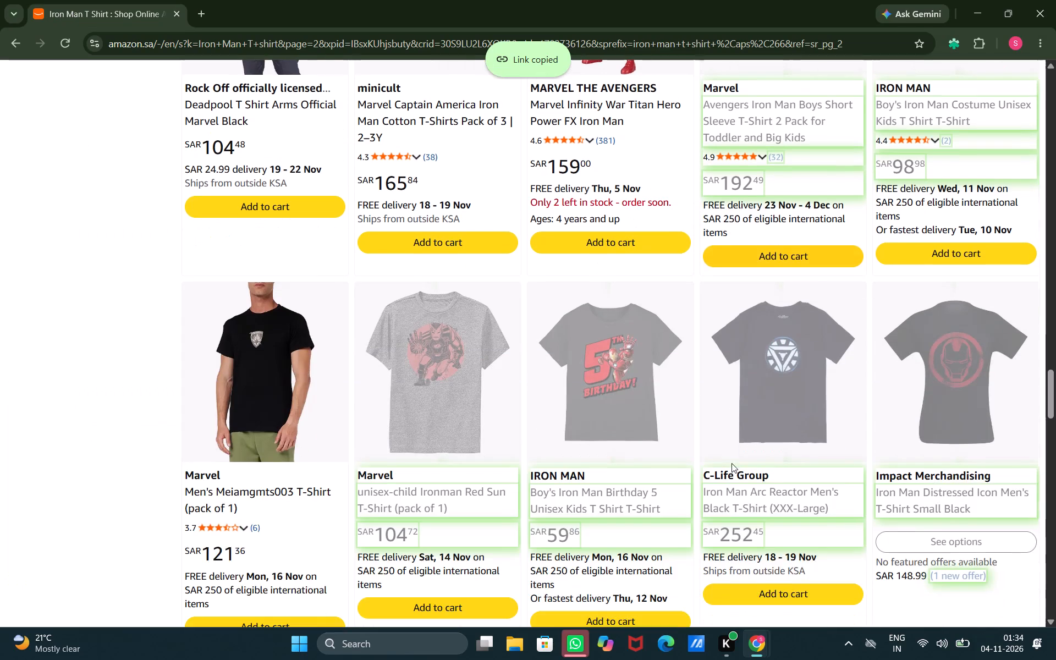
{"action": "scroll", "coordinate": [676, 397], "scroll_direction": "down", "scroll_amount": 6}
{"action": "scroll", "coordinate": [399, 339], "scroll_direction": "up", "scroll_amount": 5}
{"action": "scroll", "coordinate": [399, 339], "scroll_direction": "down", "scroll_amount": 5}
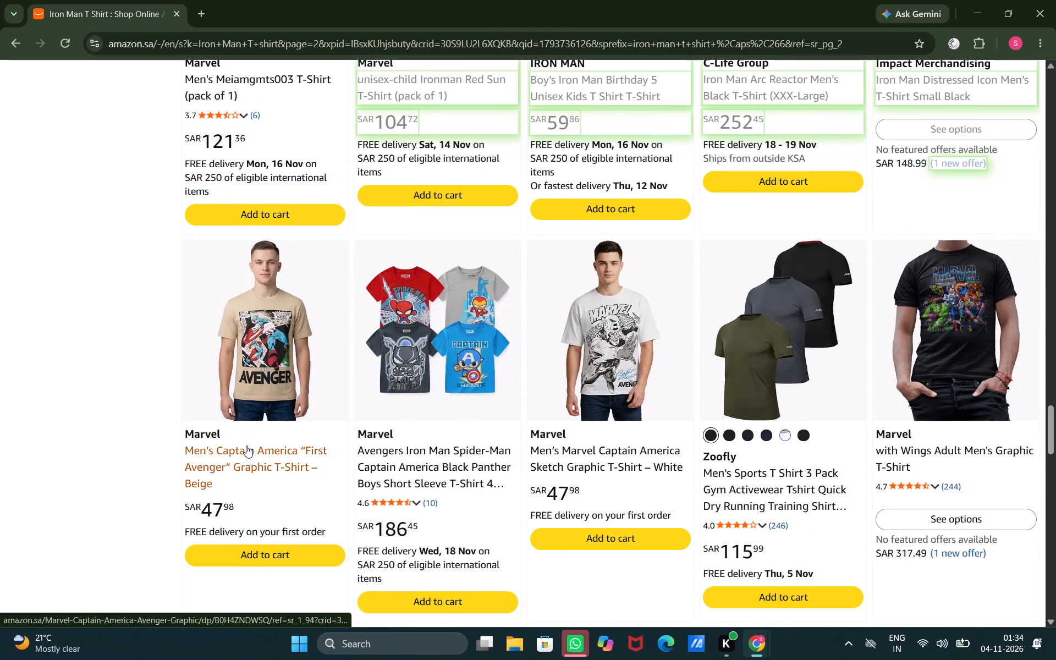
{"action": "right_click", "coordinate": [389, 471]}
{"action": "left_click", "coordinate": [525, 394]}
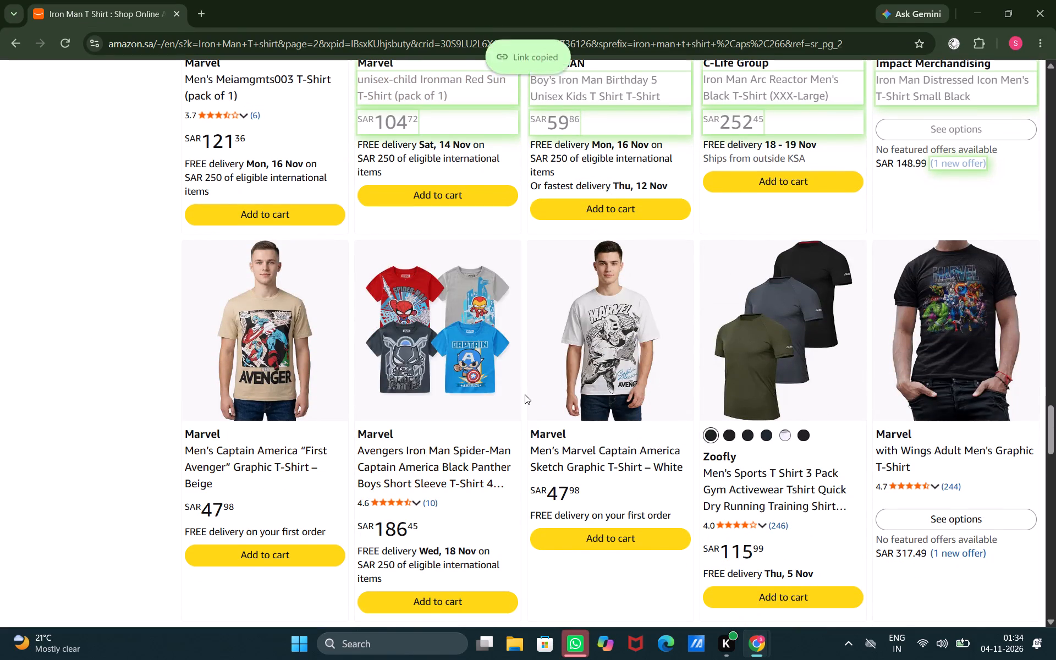
{"action": "key", "text": "alt+Tab"}
{"action": "key", "text": "ctrl+v"}
{"action": "key", "text": "Return"}
{"action": "key", "text": "Return"}
Copy the product link of the Marvel with Wings Adult Men's Graphic T-Shirt into cell C22972.
{"action": "key", "text": "alt+Tab"}
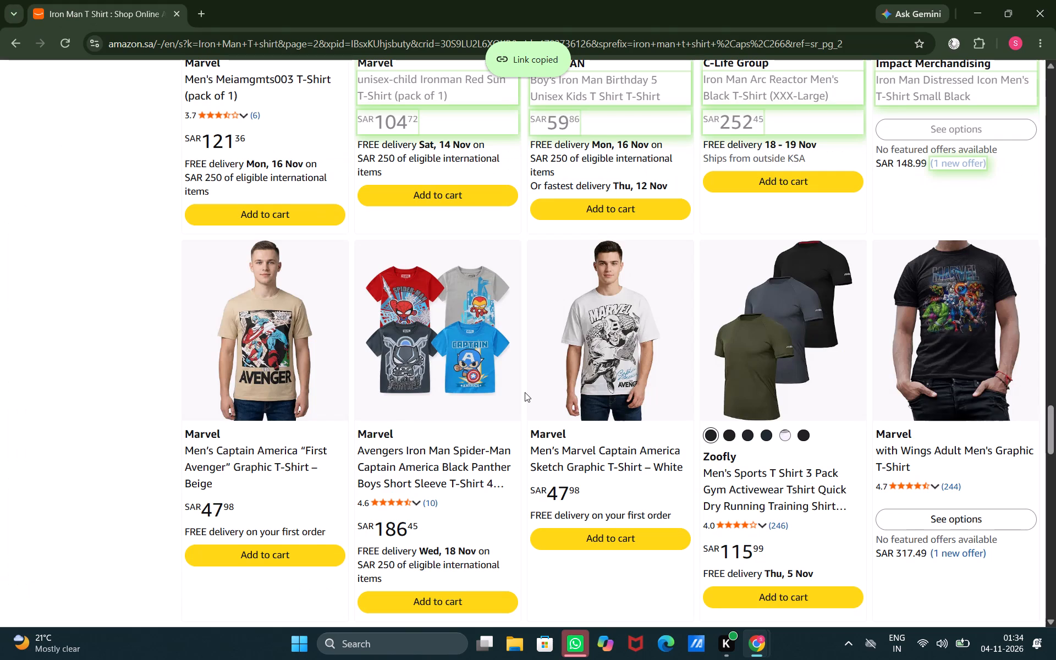
{"action": "right_click", "coordinate": [946, 449]}
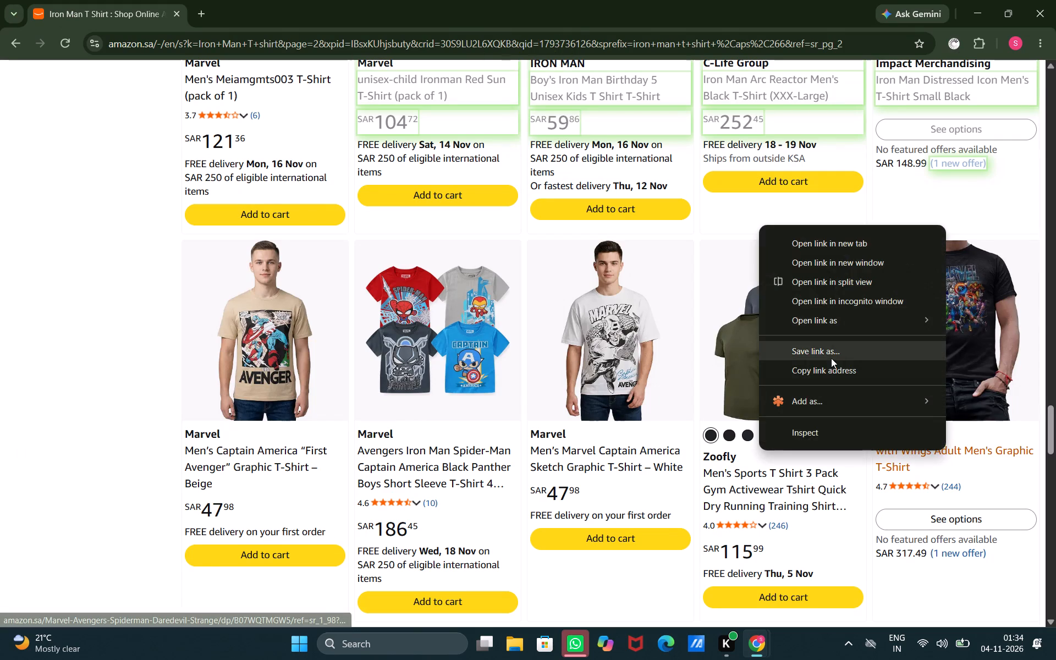
{"action": "left_click", "coordinate": [833, 364]}
{"action": "key", "text": "alt+Tab"}
{"action": "key", "text": "ctrl+v"}
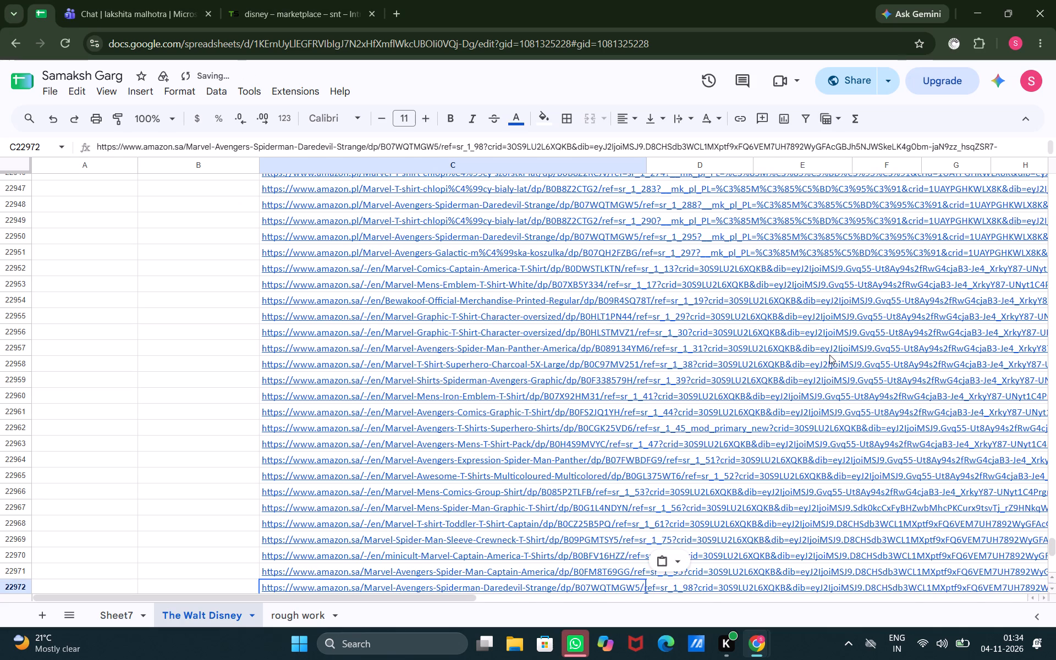
{"action": "key", "text": "Return"}
{"action": "key", "text": "Return"}
Check the rest of the Amazon.sa results and go to results page 3.
{"action": "key", "text": "alt+Tab"}
{"action": "scroll", "coordinate": [829, 355], "scroll_direction": "down", "scroll_amount": 7}
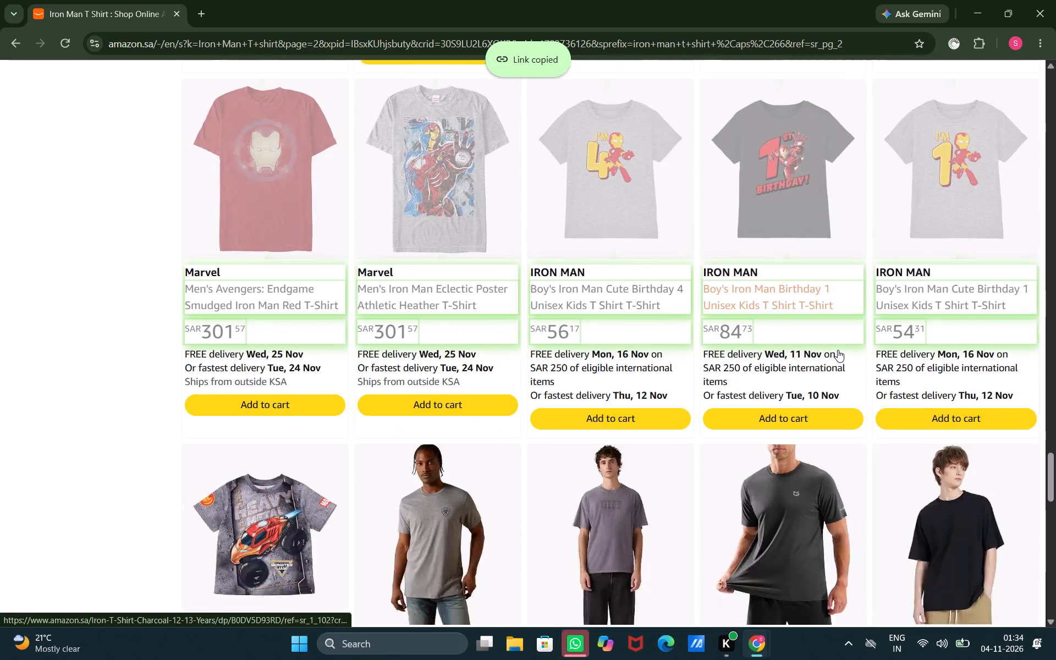
{"action": "scroll", "coordinate": [838, 350], "scroll_direction": "down", "scroll_amount": 4}
{"action": "scroll", "coordinate": [941, 341], "scroll_direction": "down", "scroll_amount": 6}
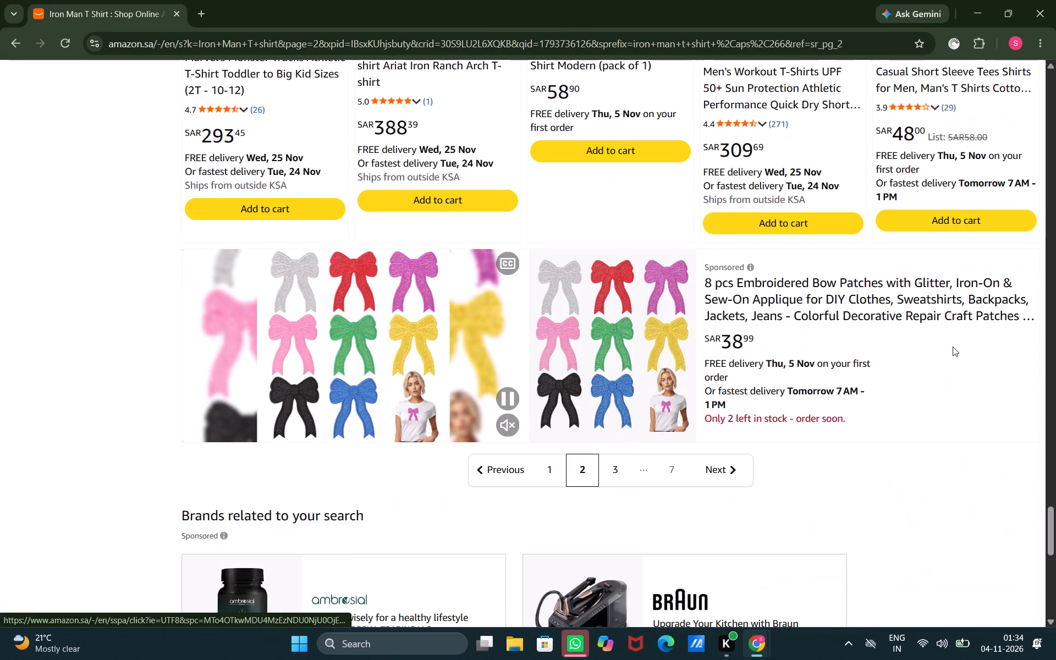
{"action": "left_click", "coordinate": [628, 457]}
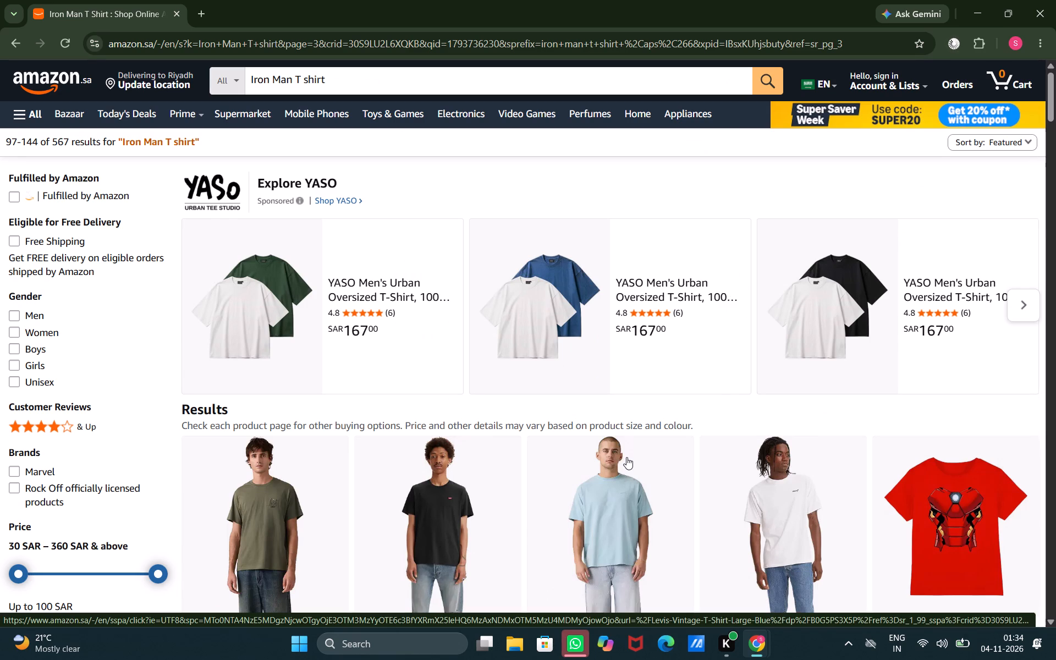
Inspect the product page of the green Levi's Relaxed Fit Graphic T-Shirt and return to the search results.
{"action": "scroll", "coordinate": [647, 407], "scroll_direction": "down", "scroll_amount": 1}
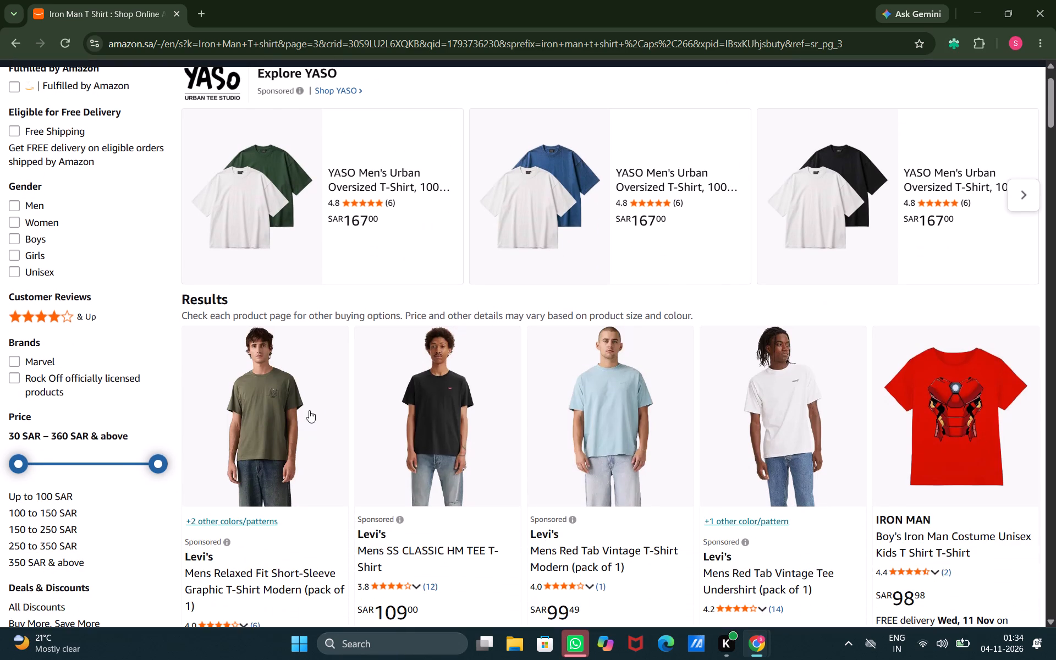
{"action": "left_click", "coordinate": [309, 410]}
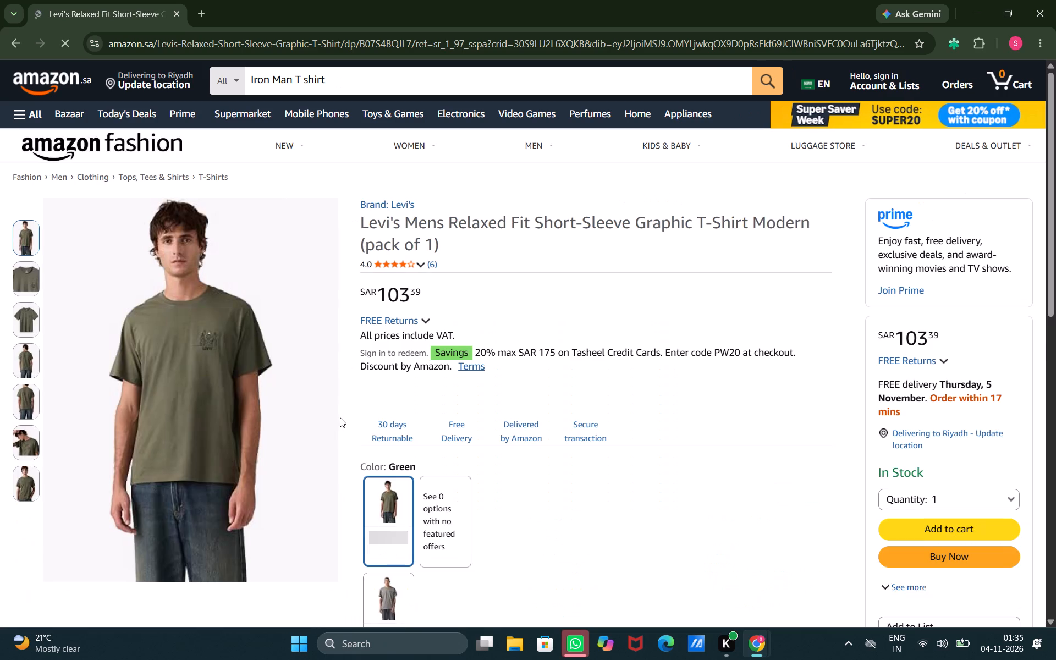
{"action": "left_click", "coordinate": [227, 360]}
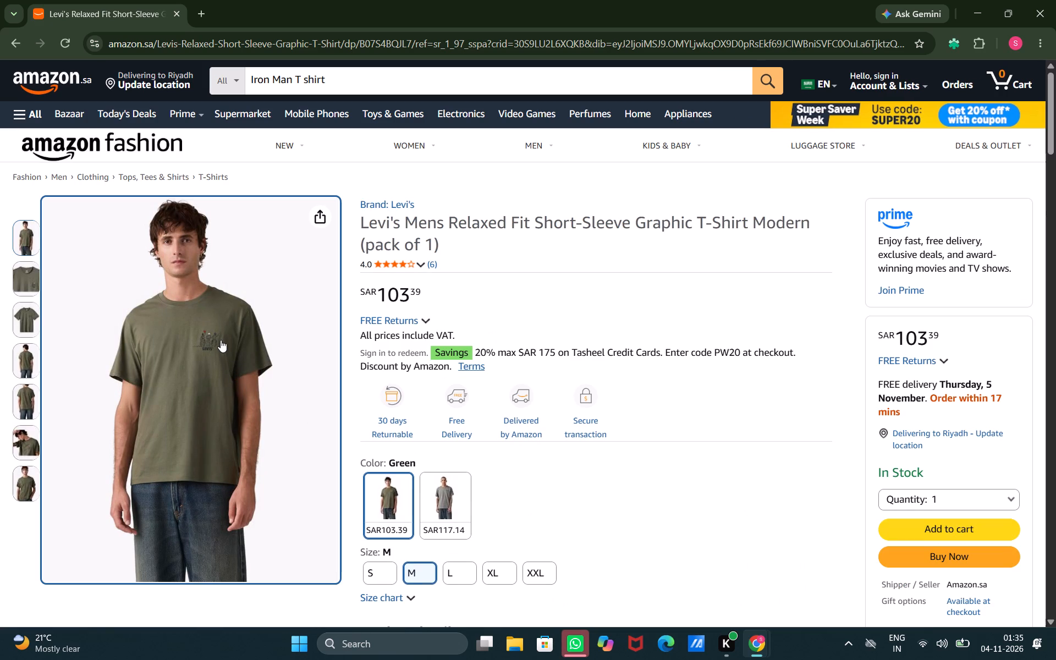
{"action": "left_click", "coordinate": [221, 340]}
{"action": "left_click", "coordinate": [2, 47]}
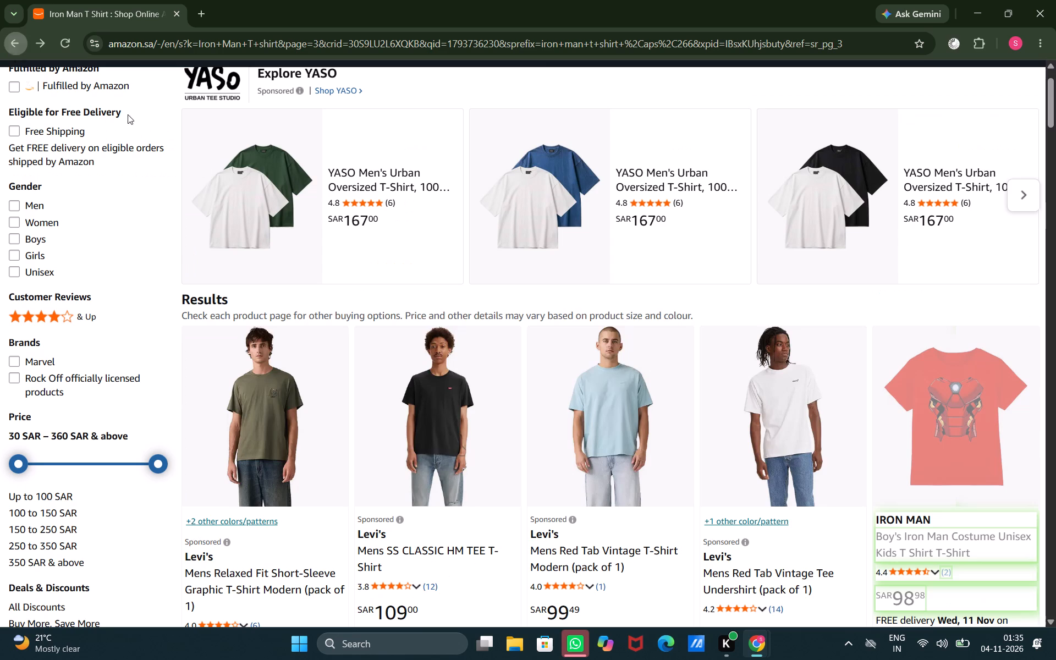
Copy the page 3 product link of the Avengers Iron Man Spider-Man Boys Short Sleeve T-Shirt 4-pack into cell C22973.
{"action": "scroll", "coordinate": [633, 396], "scroll_direction": "down", "scroll_amount": 7}
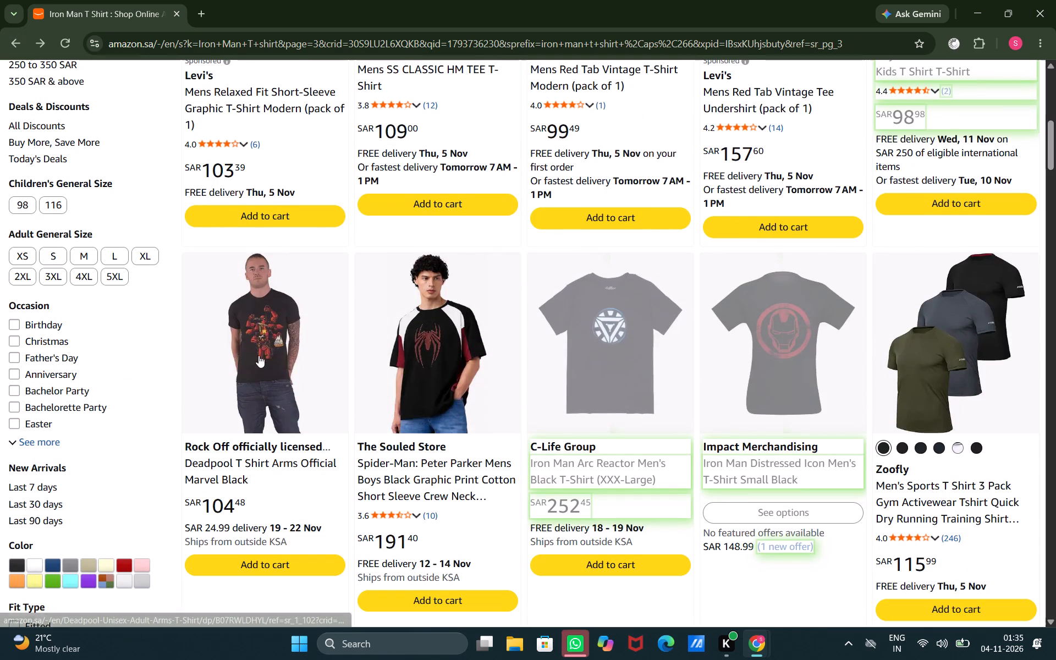
{"action": "scroll", "coordinate": [960, 371], "scroll_direction": "down", "scroll_amount": 5}
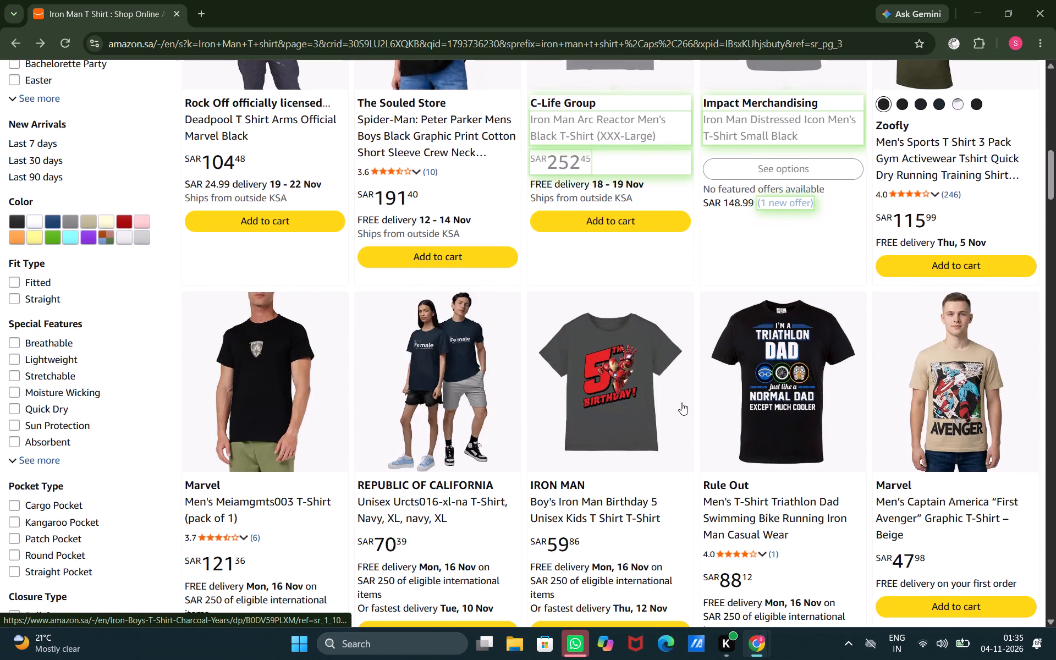
{"action": "scroll", "coordinate": [681, 403], "scroll_direction": "up", "scroll_amount": 5}
{"action": "scroll", "coordinate": [681, 403], "scroll_direction": "down", "scroll_amount": 16}
{"action": "scroll", "coordinate": [684, 402], "scroll_direction": "up", "scroll_amount": 8}
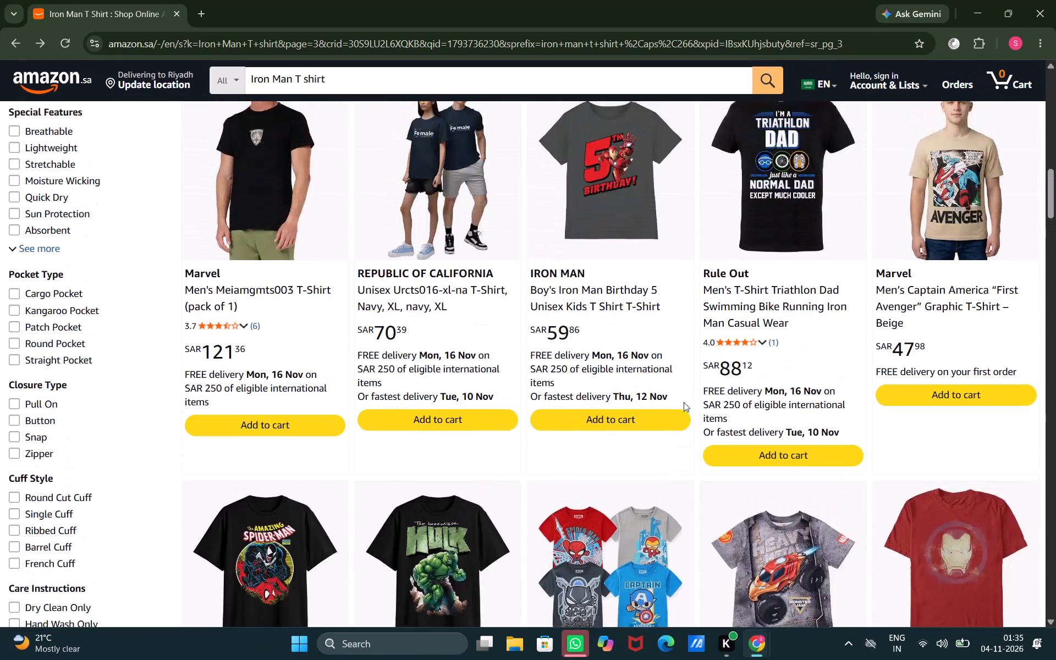
{"action": "scroll", "coordinate": [684, 402], "scroll_direction": "up", "scroll_amount": 2}
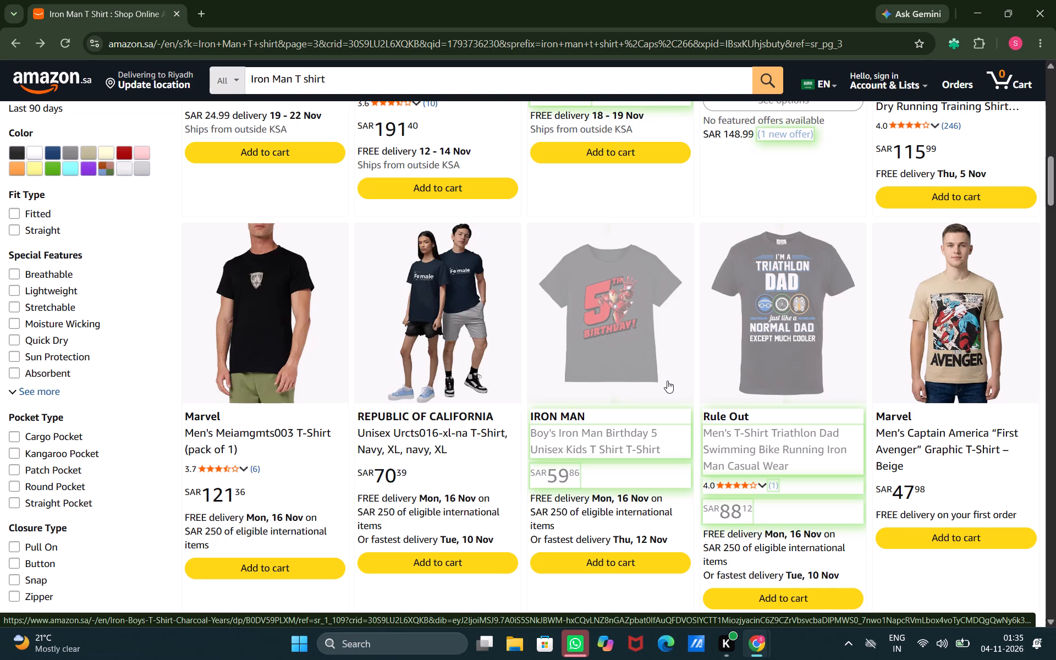
{"action": "scroll", "coordinate": [673, 377], "scroll_direction": "down", "scroll_amount": 4}
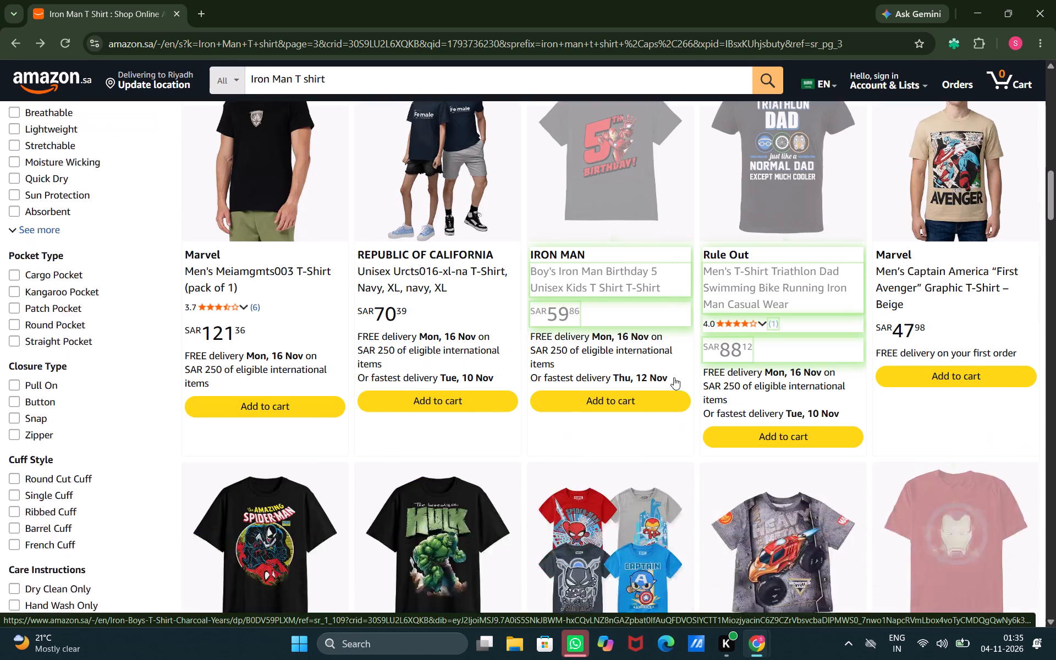
{"action": "scroll", "coordinate": [674, 377], "scroll_direction": "up", "scroll_amount": 4}
{"action": "scroll", "coordinate": [711, 381], "scroll_direction": "down", "scroll_amount": 5}
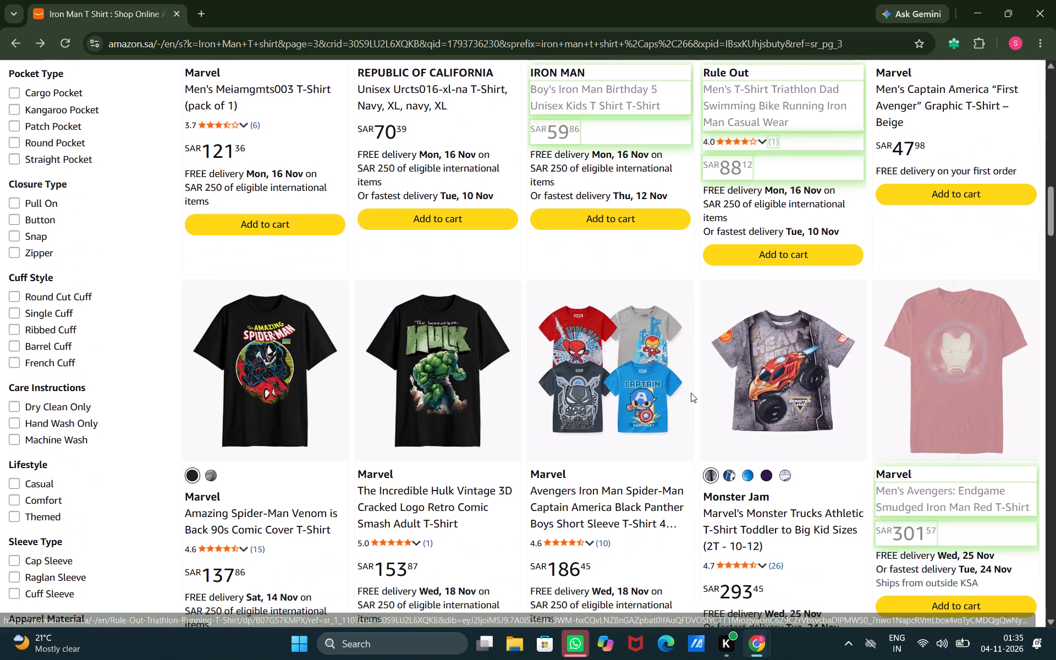
{"action": "right_click", "coordinate": [639, 509]}
{"action": "left_click", "coordinate": [700, 433]}
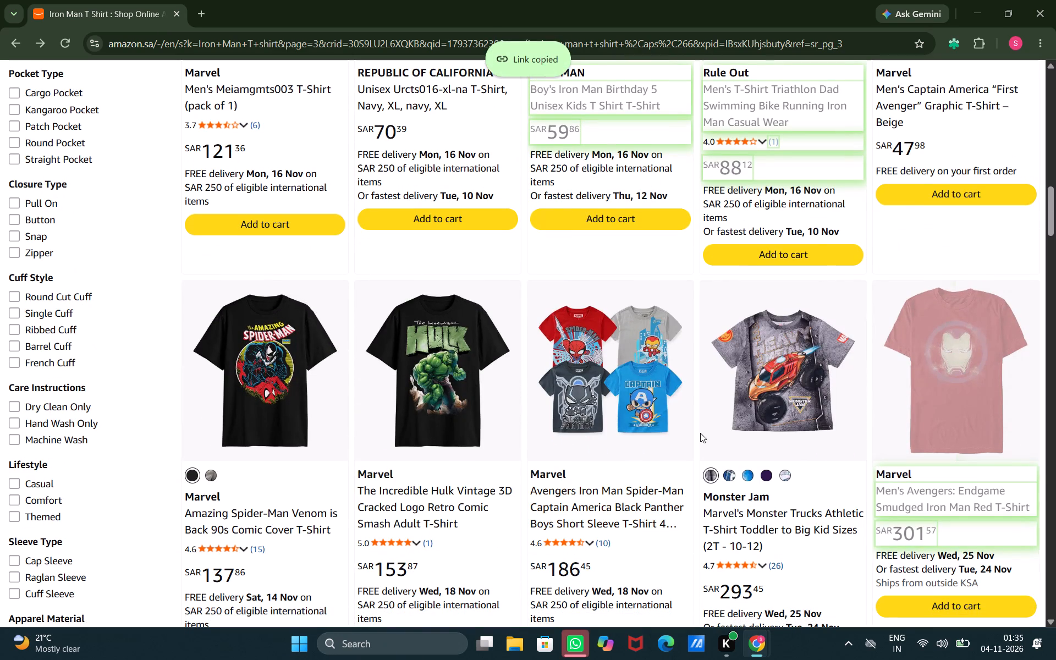
{"action": "key", "text": "alt+Tab"}
{"action": "key", "text": "ctrl+v"}
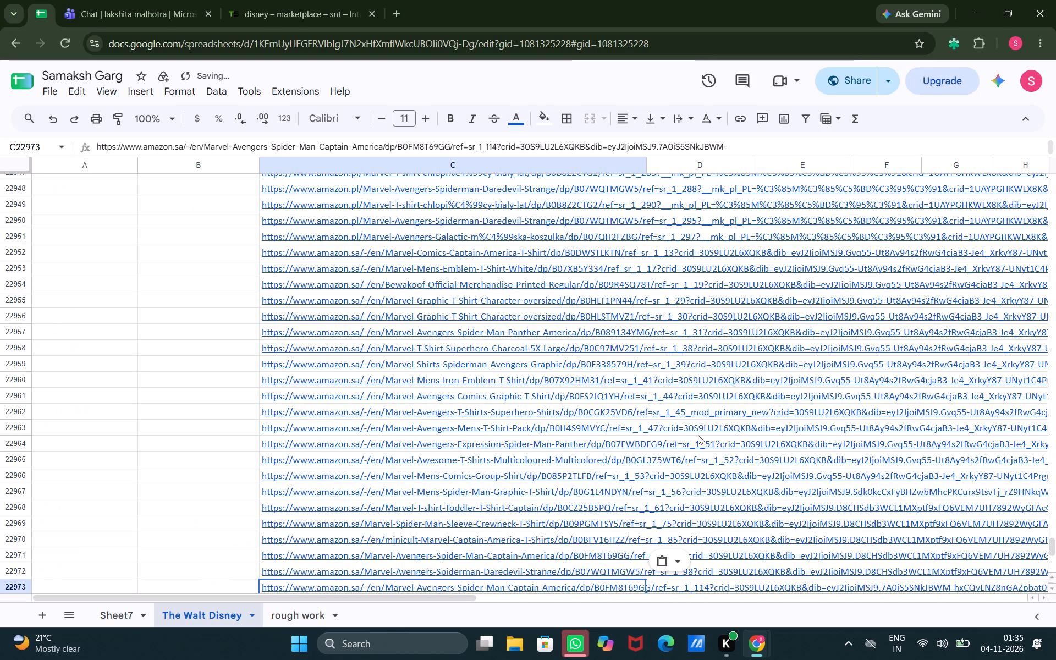
{"action": "key", "text": "Return"}
{"action": "key", "text": "Return"}
Copy the page 3 product link of the Marvel with Wings Adult Men's Graphic T-Shirt into cell C22974.
{"action": "key", "text": "alt+Tab"}
{"action": "scroll", "coordinate": [683, 414], "scroll_direction": "down", "scroll_amount": 7}
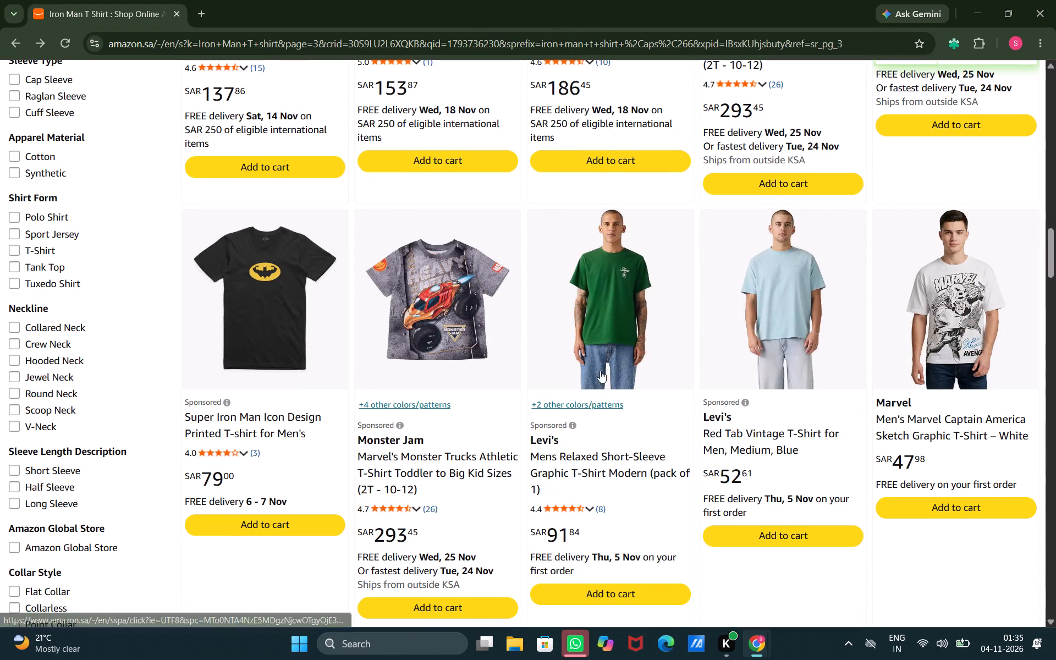
{"action": "scroll", "coordinate": [966, 317], "scroll_direction": "down", "scroll_amount": 5}
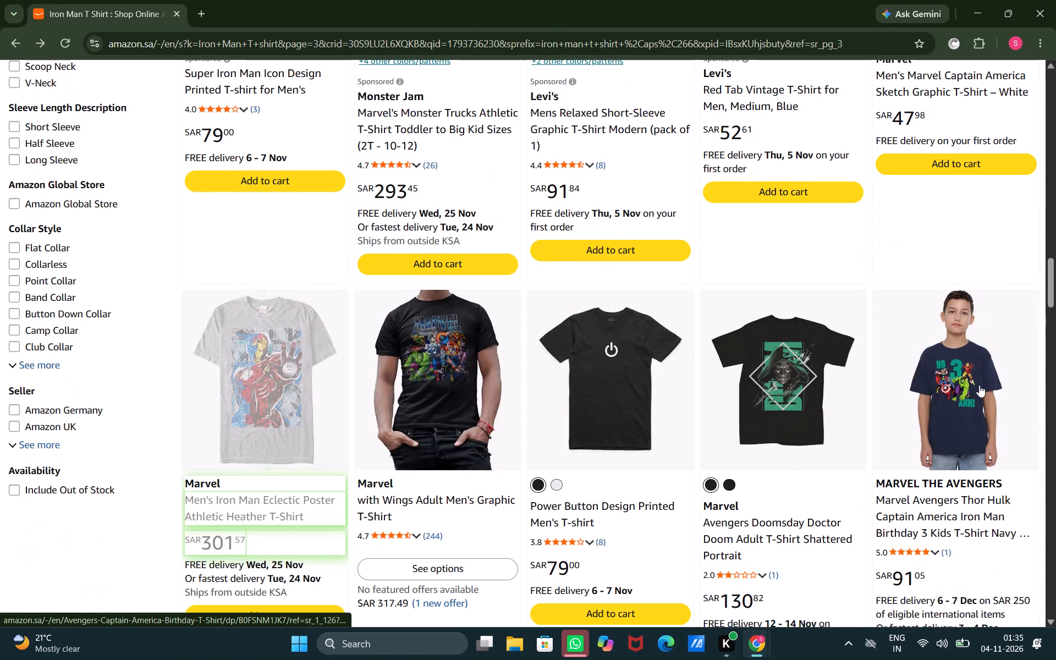
{"action": "right_click", "coordinate": [475, 502]}
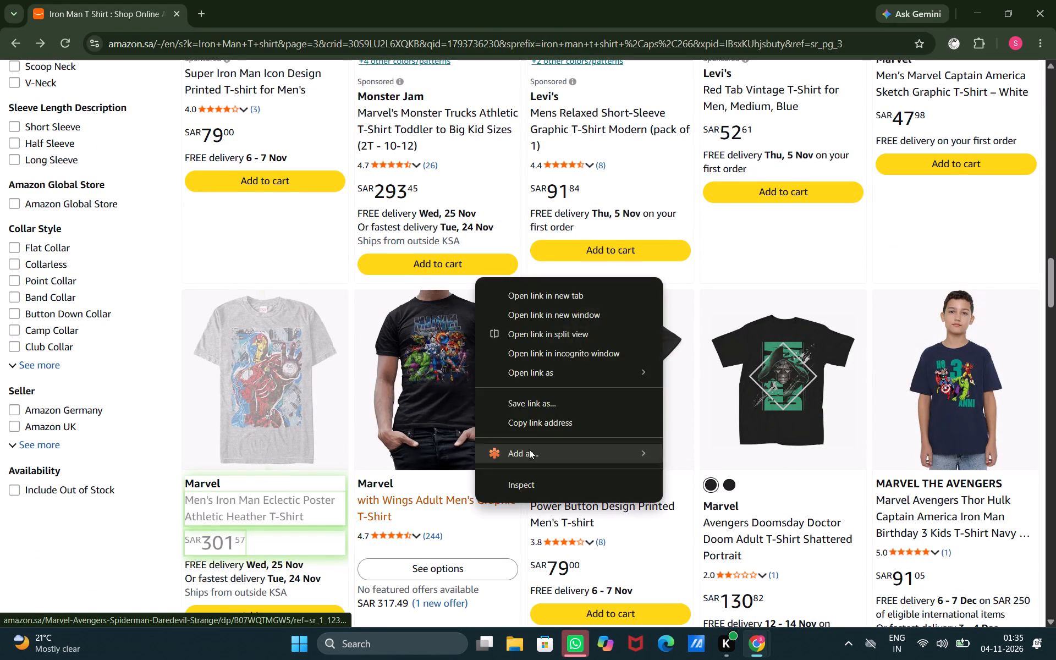
{"action": "left_click", "coordinate": [532, 425]}
{"action": "key", "text": "alt+Tab"}
{"action": "key", "text": "Tab"}
{"action": "key", "text": "ctrl+v"}
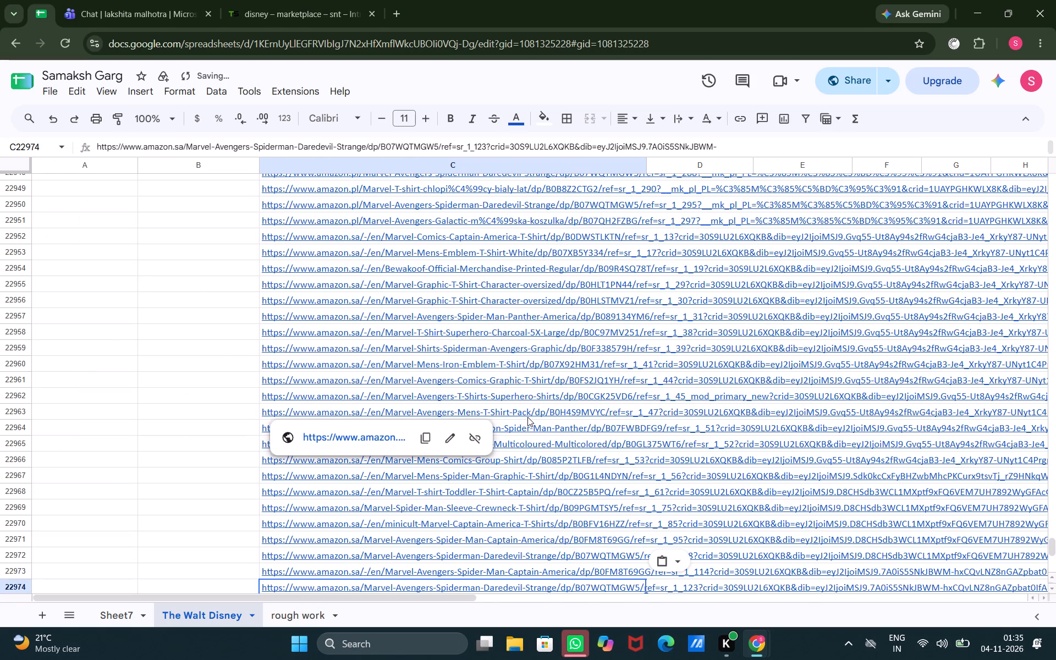
{"action": "key", "text": "Return"}
{"action": "key", "text": "Return"}
Copy the product link of the navy Marvel Avengers Birthday 3 Kids T-Shirt into cell C22975.
{"action": "key", "text": "alt+Tab"}
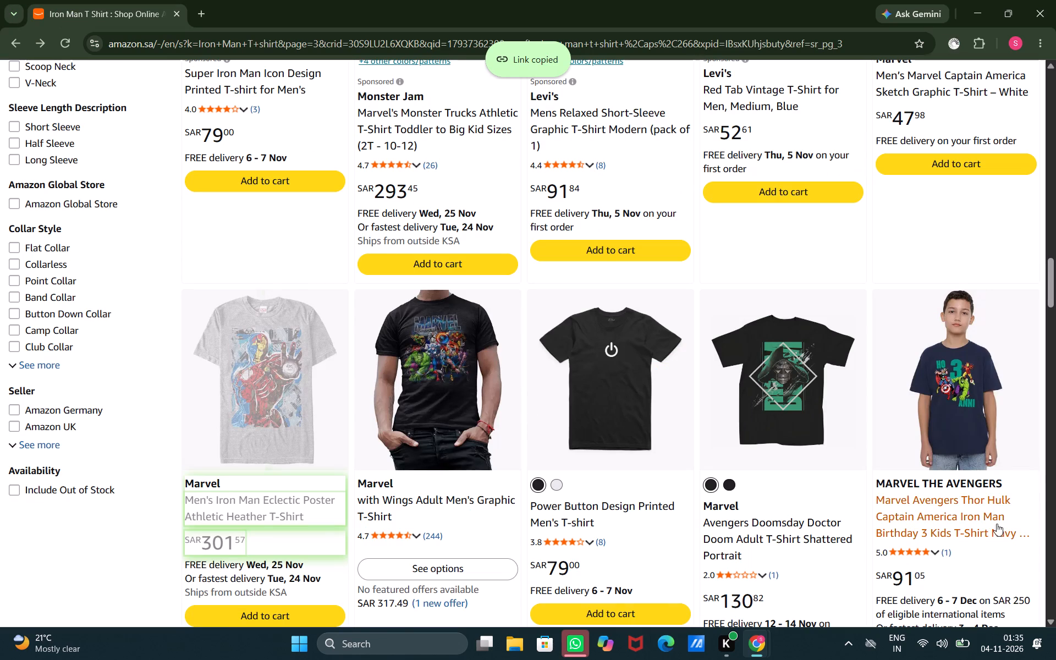
{"action": "right_click", "coordinate": [997, 524]}
{"action": "left_click", "coordinate": [907, 443]}
{"action": "key", "text": "alt+Tab"}
{"action": "key", "text": "ctrl+v"}
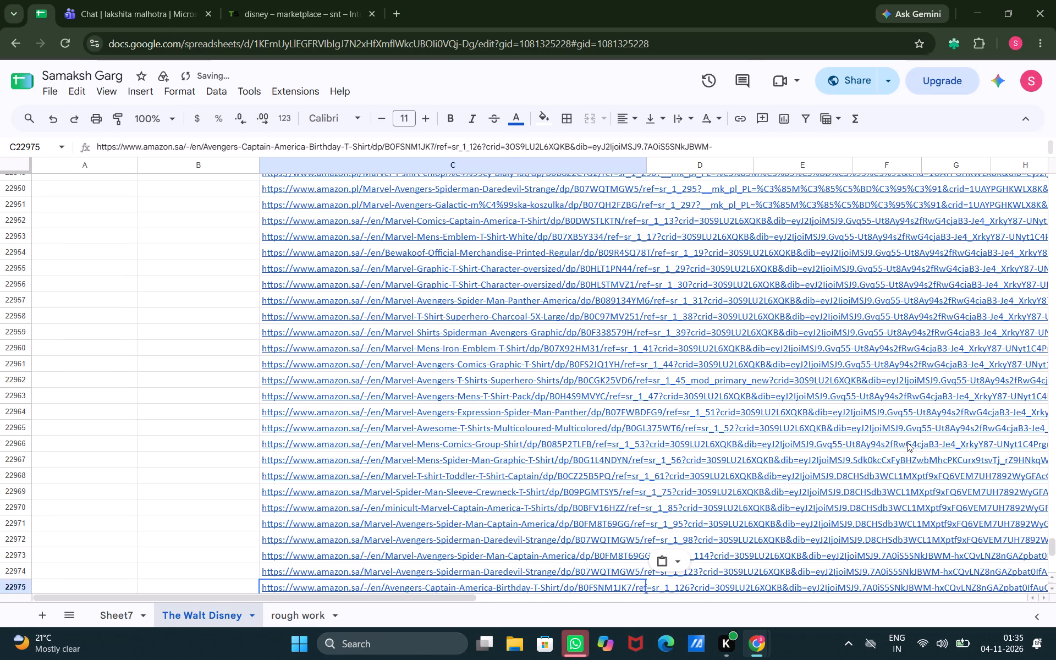
{"action": "key", "text": "Return"}
{"action": "key", "text": "Return"}
Copy the product link of the Kuchipoo Marvel Boys Half Sleeves Regular Fit Cotton T-Shirt into cell C22976.
{"action": "key", "text": "alt+Tab"}
{"action": "scroll", "coordinate": [907, 442], "scroll_direction": "down", "scroll_amount": 6}
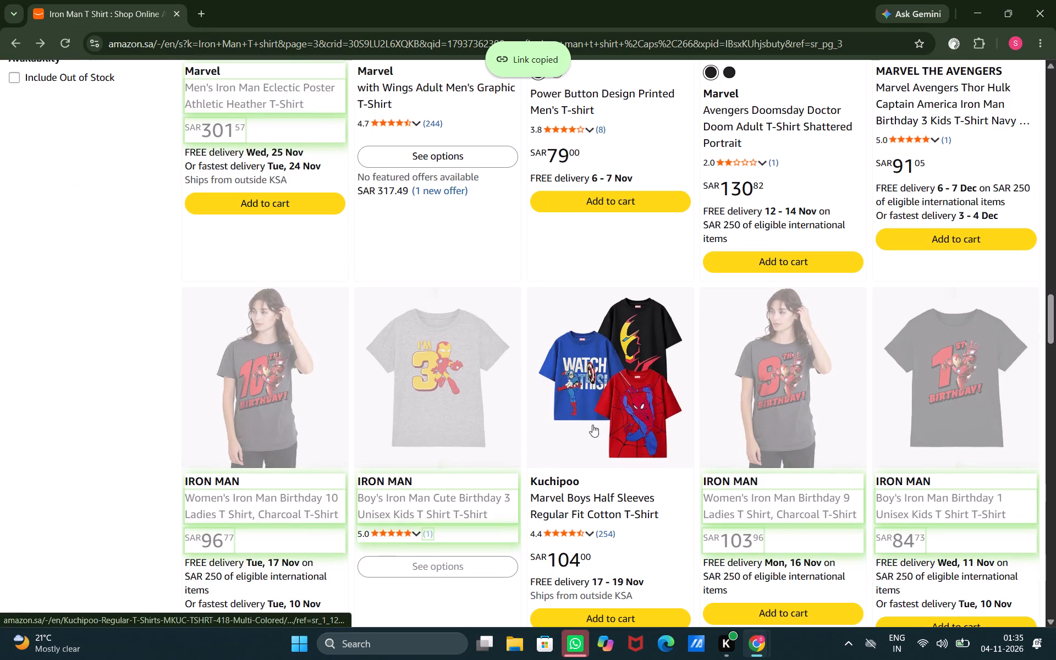
{"action": "right_click", "coordinate": [615, 501]}
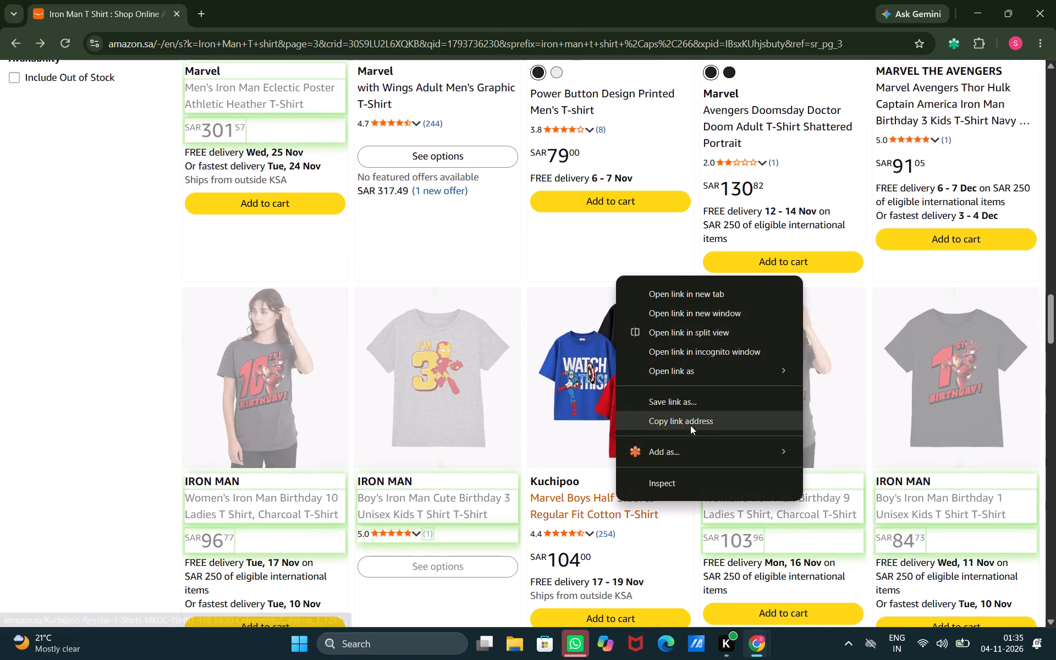
{"action": "left_click", "coordinate": [690, 425]}
{"action": "key", "text": "alt+Tab"}
{"action": "key", "text": "ctrl+v"}
{"action": "key", "text": "Return"}
{"action": "key", "text": "Return"}
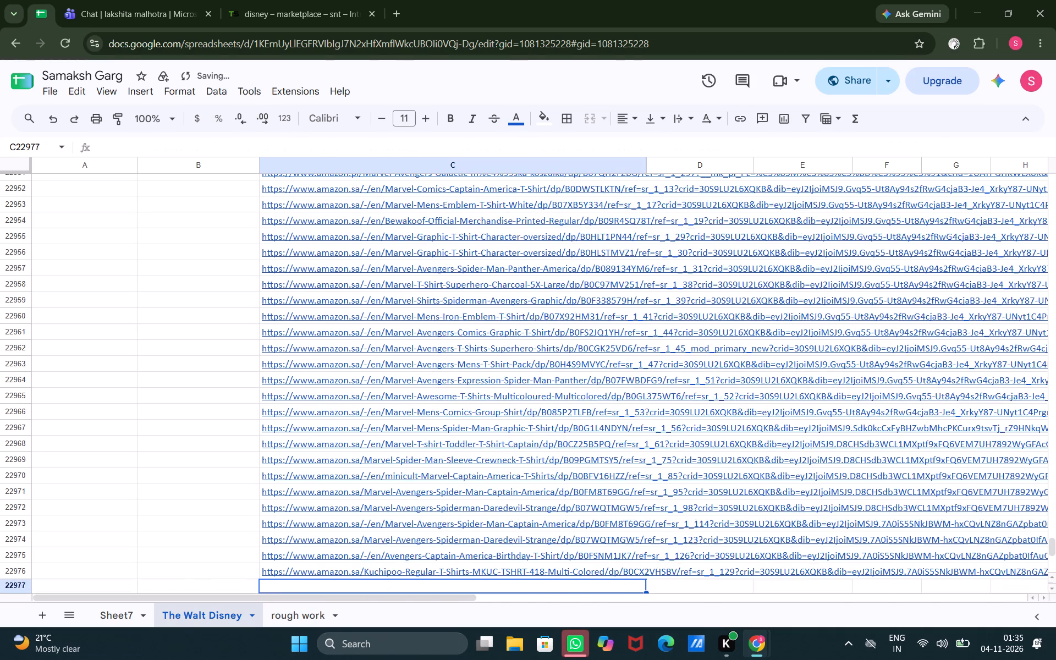
Copy the product link of the Marvel Press Men's Iron Man Blast Hooded Sweatshirt into cell C22977.
{"action": "key", "text": "alt+Tab"}
{"action": "scroll", "coordinate": [700, 421], "scroll_direction": "down", "scroll_amount": 6}
{"action": "right_click", "coordinate": [438, 471]}
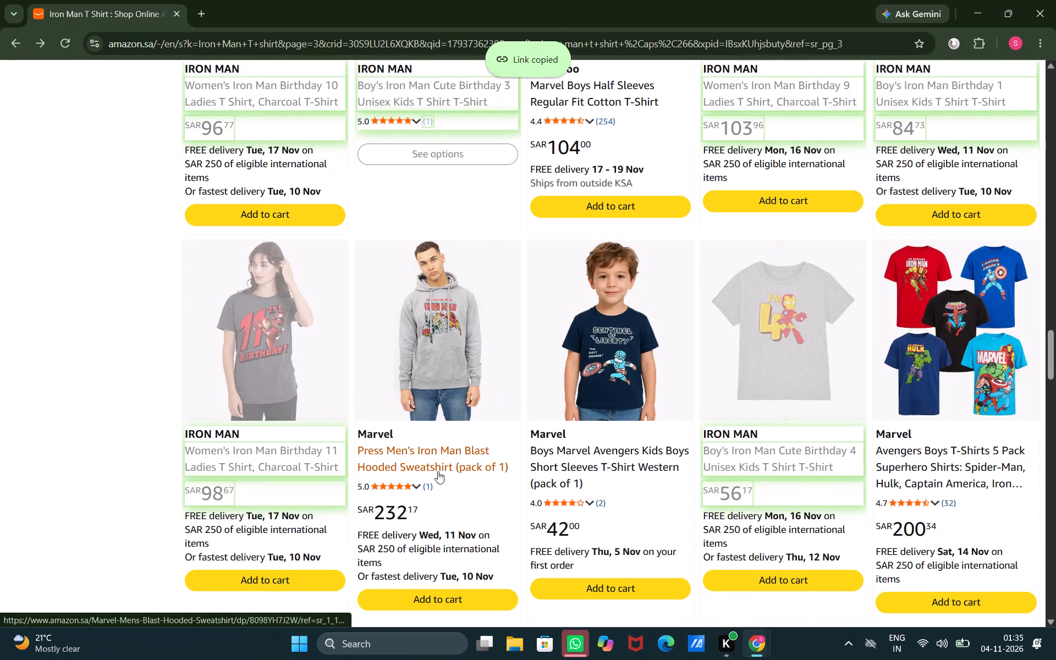
{"action": "left_click", "coordinate": [501, 408]}
{"action": "left_click", "coordinate": [509, 402]}
{"action": "left_click", "coordinate": [517, 393]}
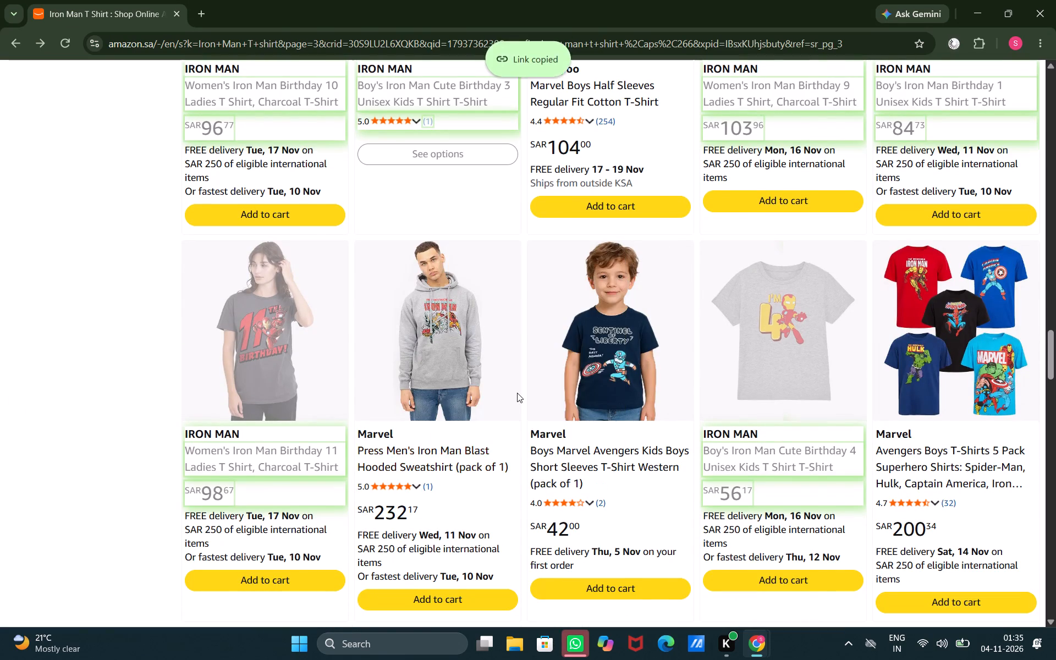
{"action": "key", "text": "alt+Tab"}
{"action": "key", "text": "ctrl+v"}
{"action": "key", "text": "Return"}
{"action": "key", "text": "Return"}
Copy the product link of the Marvel Avengers Boys T-Shirts 5 Pack into the next empty cell of column C.
{"action": "key", "text": "alt+Tab"}
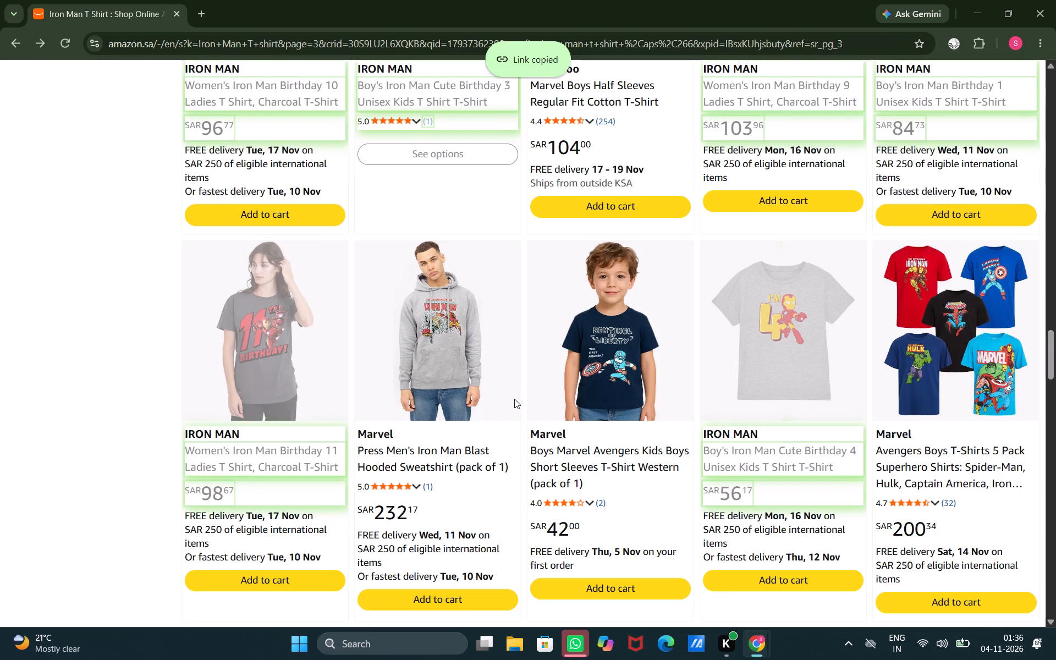
{"action": "right_click", "coordinate": [923, 464]}
{"action": "left_click", "coordinate": [833, 384]}
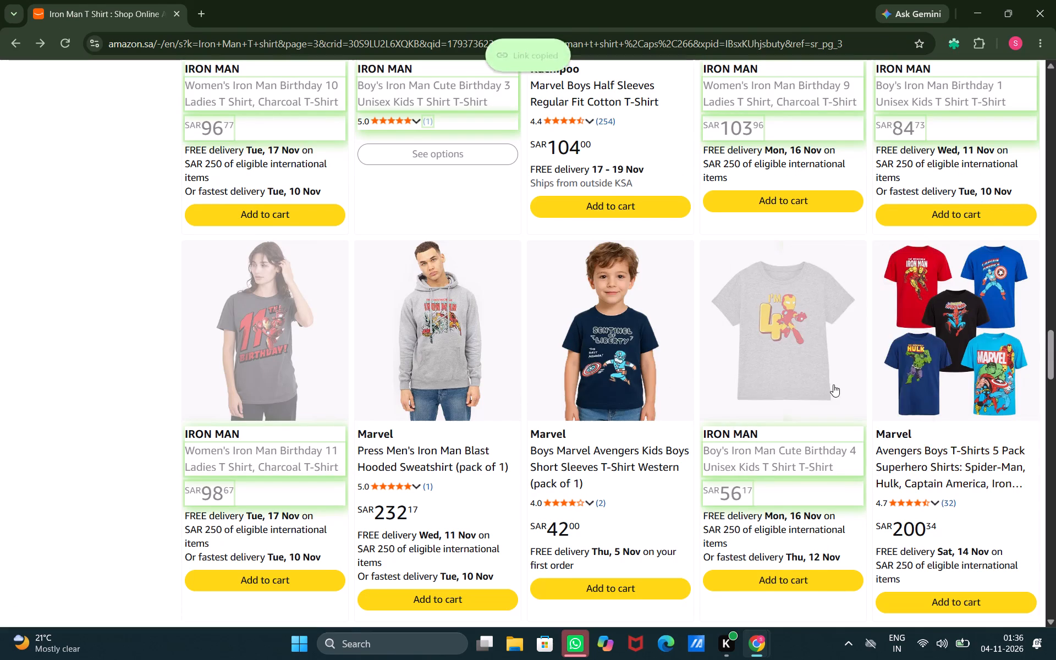
{"action": "key", "text": "alt+Tab"}
{"action": "key", "text": "ctrl+v"}
{"action": "key", "text": "Return"}
{"action": "key", "text": "Return"}
{"action": "key", "text": "alt+Tab"}
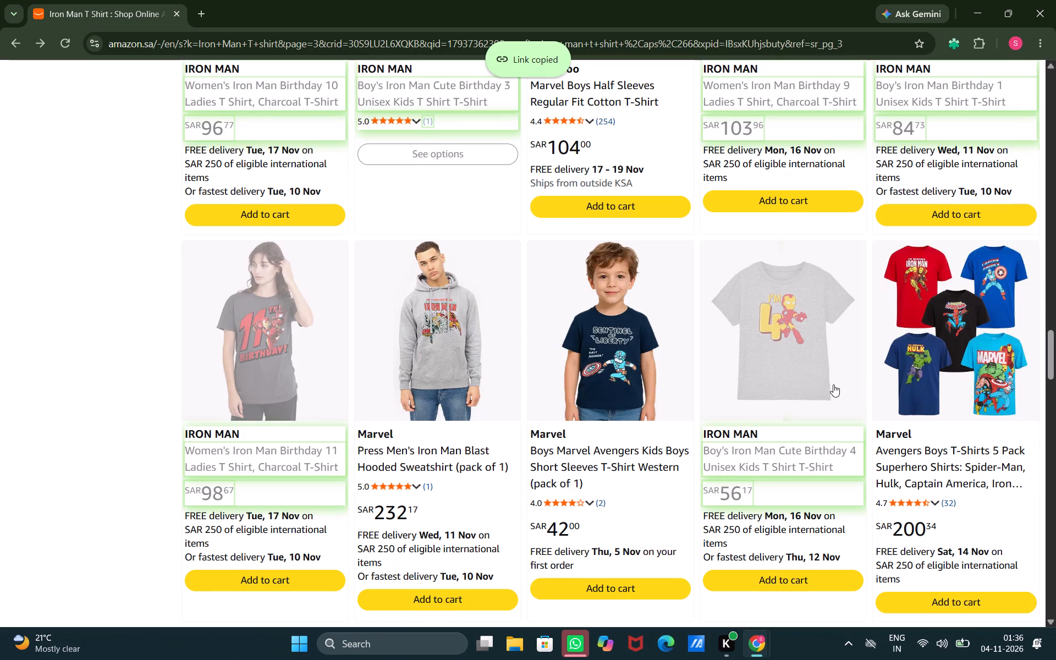
Copy the product link of the navy Marvel Avengers Birthday 10 Kids T-Shirt into cell C22979.
{"action": "scroll", "coordinate": [842, 381], "scroll_direction": "down", "scroll_amount": 5}
{"action": "right_click", "coordinate": [772, 509]}
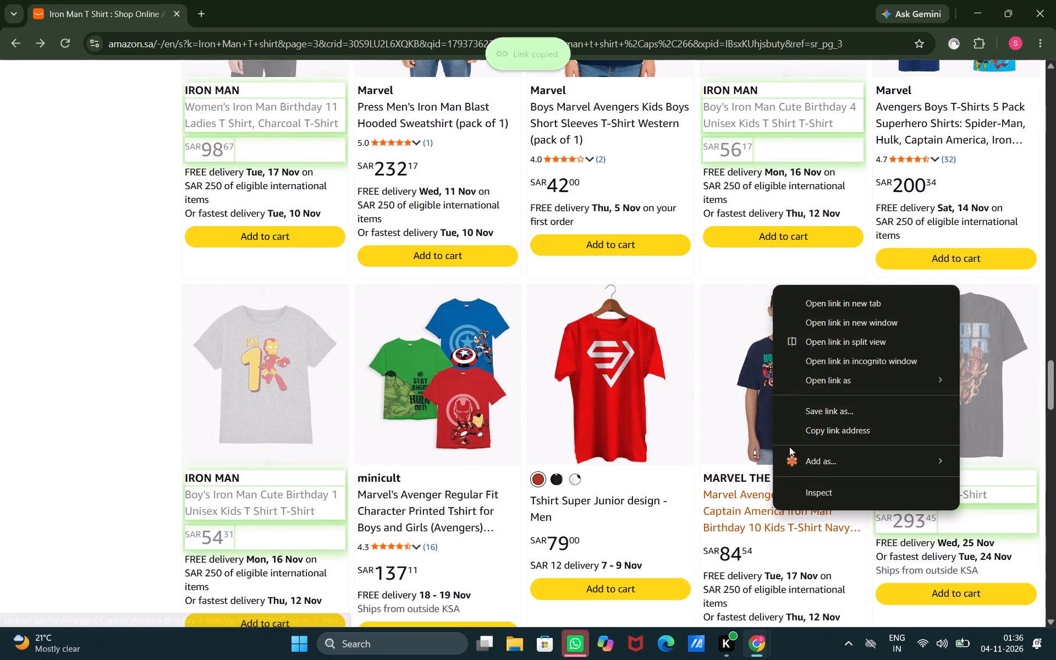
{"action": "left_click", "coordinate": [808, 432]}
{"action": "key", "text": "alt+Tab"}
{"action": "key", "text": "ctrl+v"}
{"action": "key", "text": "Return"}
{"action": "key", "text": "Return"}
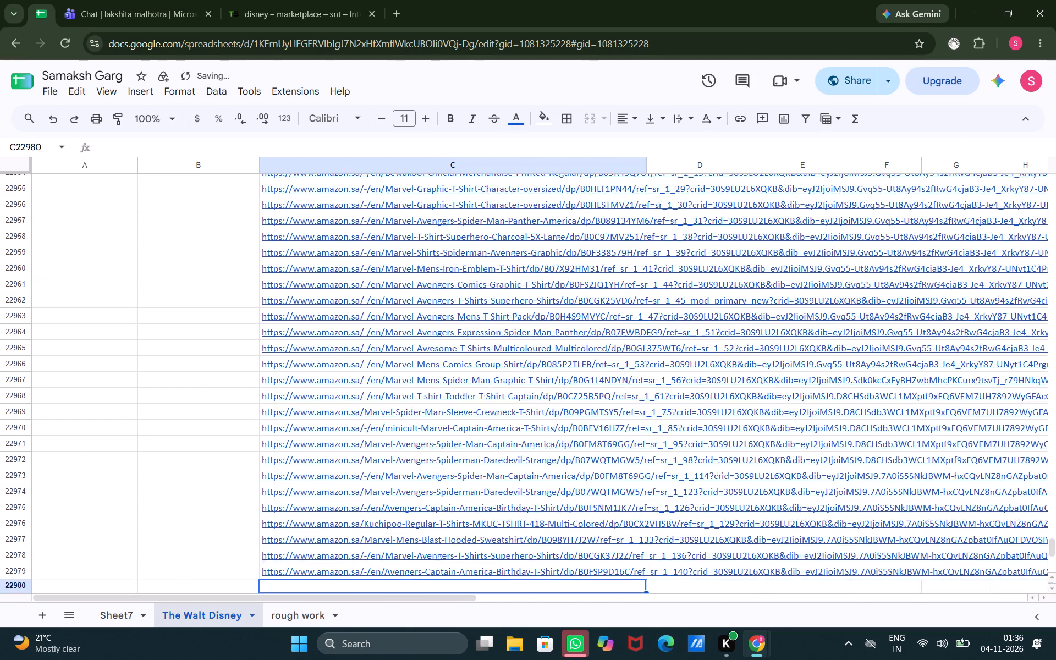
{"action": "key", "text": "alt+Tab"}
Copy the product link of the minicult Marvel's Avenger Regular Fit Character Printed Tshirt into cell C22980.
{"action": "right_click", "coordinate": [463, 496]}
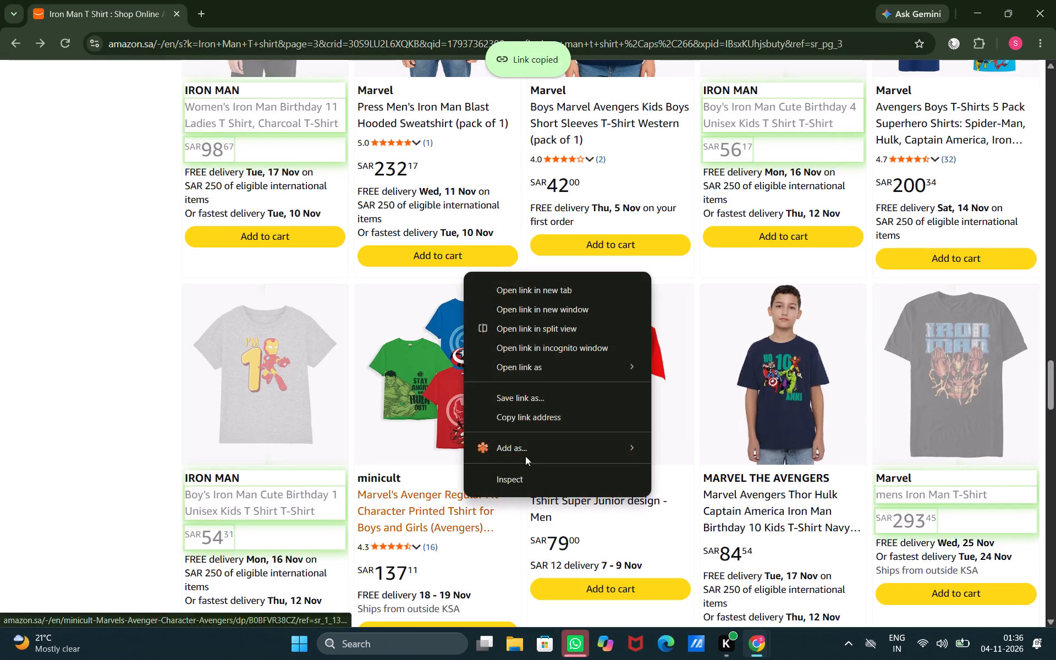
{"action": "left_click", "coordinate": [538, 420]}
{"action": "key", "text": "alt+Tab"}
{"action": "key", "text": "ctrl+v"}
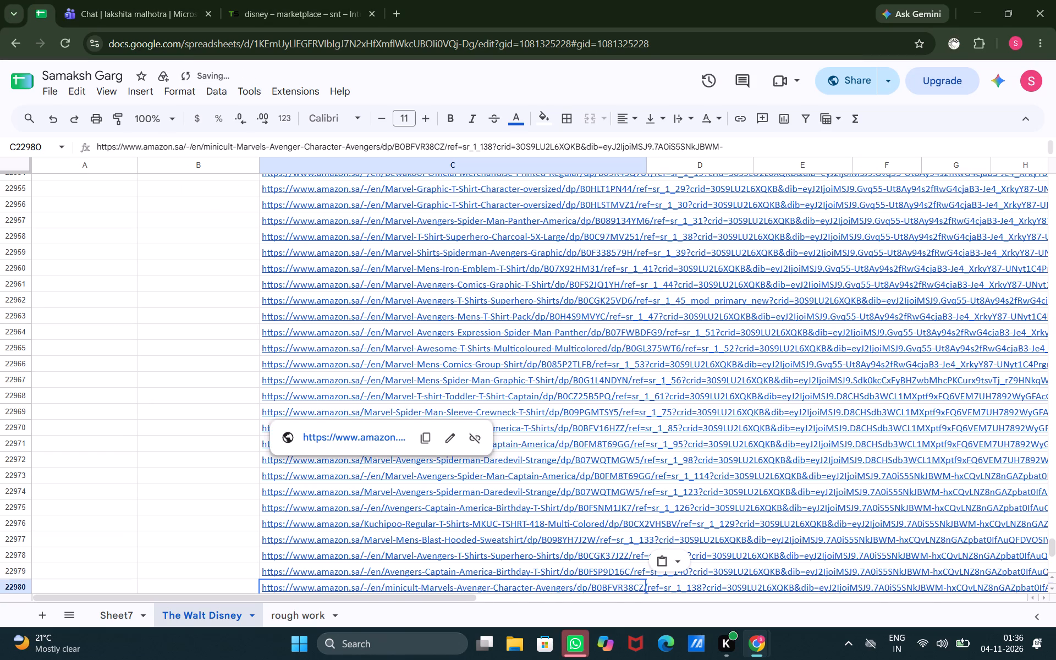
{"action": "key", "text": "Return"}
{"action": "key", "text": "Return"}
{"action": "key", "text": "alt+Tab"}
Copy the product link of the navy Marvel Avengers Birthday 8 Kids T-Shirt into cell C22981.
{"action": "scroll", "coordinate": [556, 430], "scroll_direction": "down", "scroll_amount": 6}
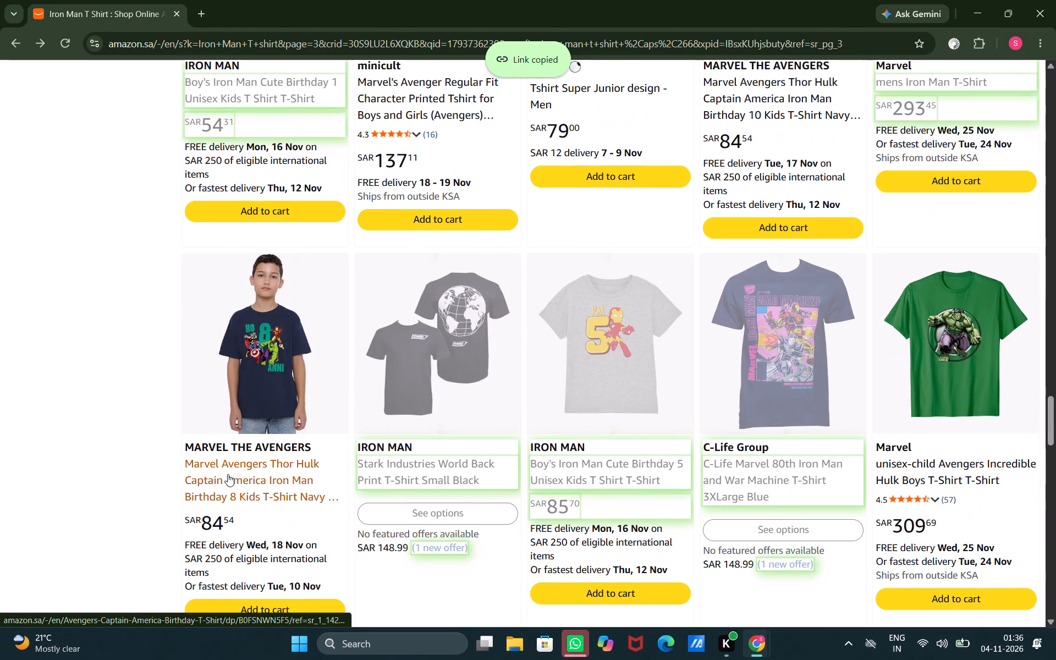
{"action": "right_click", "coordinate": [228, 476]}
{"action": "left_click", "coordinate": [311, 402]}
{"action": "key", "text": "alt+Tab"}
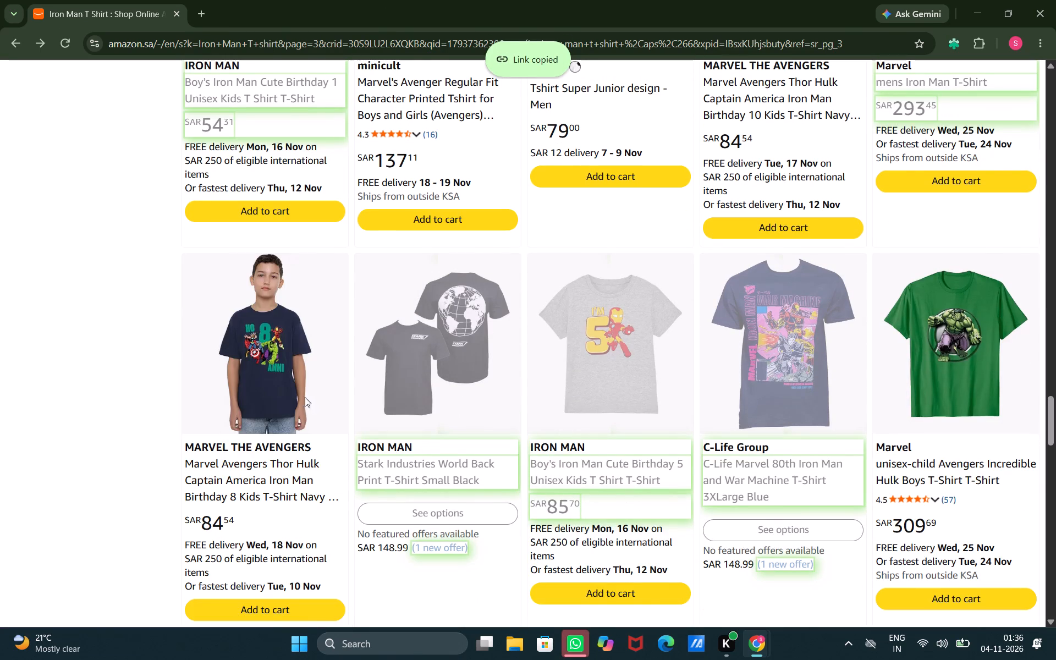
{"action": "key", "text": "ctrl+v"}
{"action": "key", "text": "Return"}
{"action": "key", "text": "Return"}
{"action": "key", "text": "alt+Tab"}
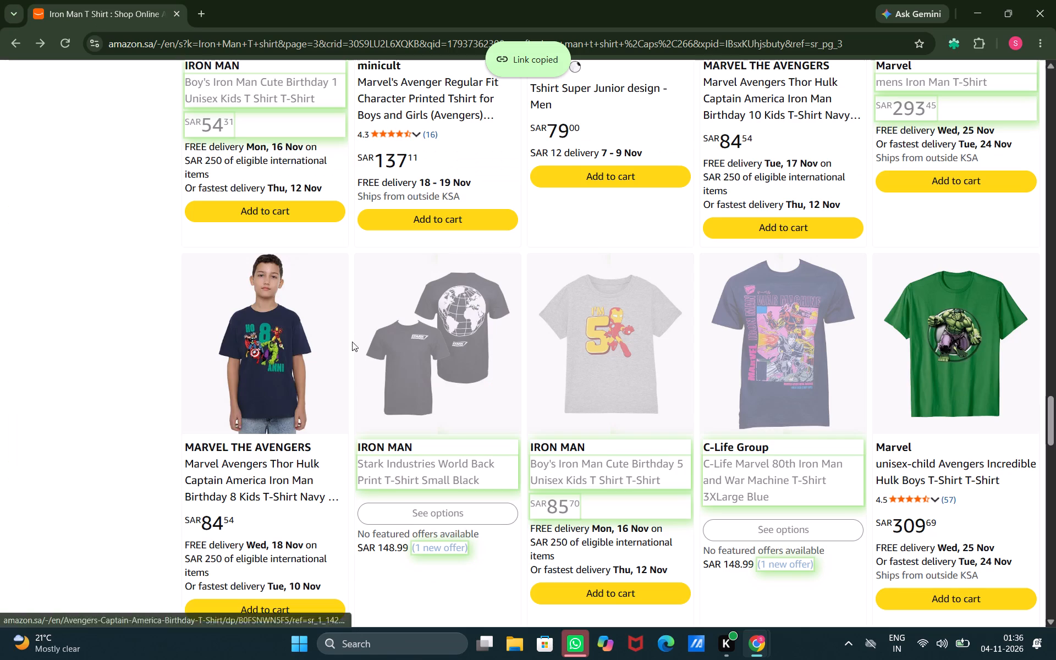
Check the remaining products on results page 3 and open page 4 of the Iron Man T shirt results.
{"action": "scroll", "coordinate": [765, 257], "scroll_direction": "down", "scroll_amount": 6}
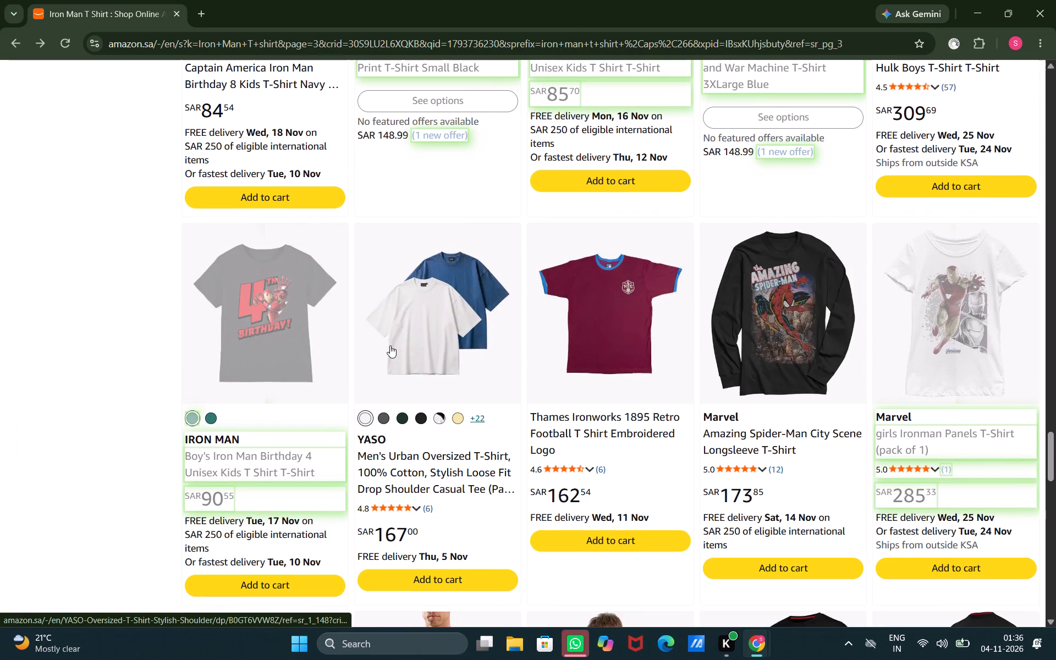
{"action": "scroll", "coordinate": [390, 345], "scroll_direction": "down", "scroll_amount": 5}
{"action": "scroll", "coordinate": [486, 377], "scroll_direction": "down", "scroll_amount": 6}
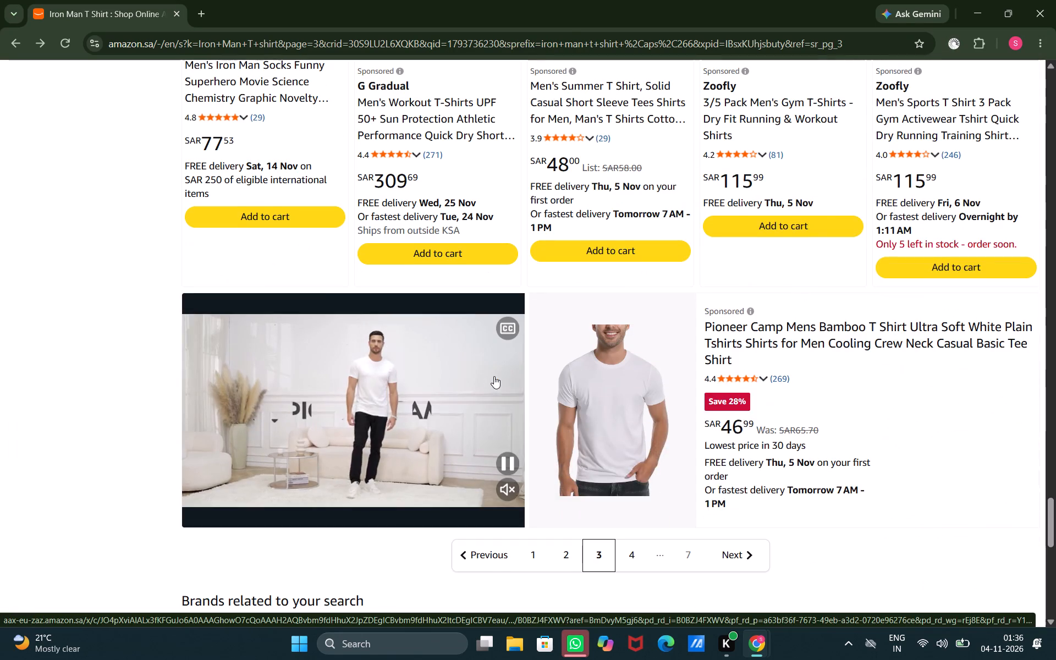
{"action": "scroll", "coordinate": [705, 476], "scroll_direction": "down", "scroll_amount": 2}
{"action": "left_click", "coordinate": [637, 411]}
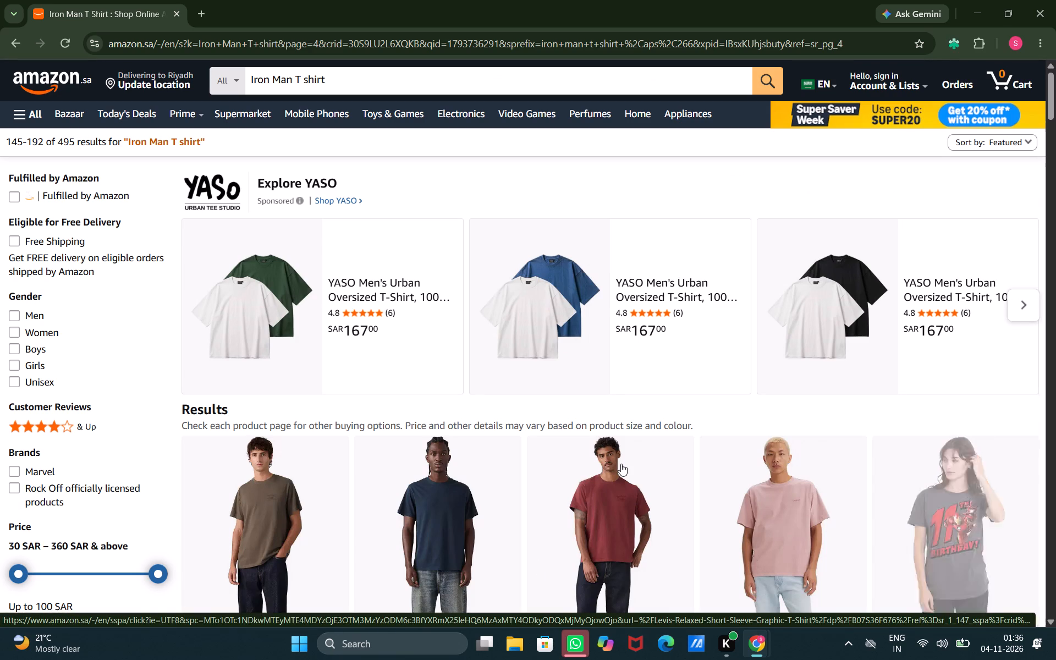
Copy the product link of the Marvel boys Spider Multi Classic T-shirt pack into cell C22982.
{"action": "scroll", "coordinate": [778, 451], "scroll_direction": "down", "scroll_amount": 4}
{"action": "scroll", "coordinate": [832, 415], "scroll_direction": "down", "scroll_amount": 3}
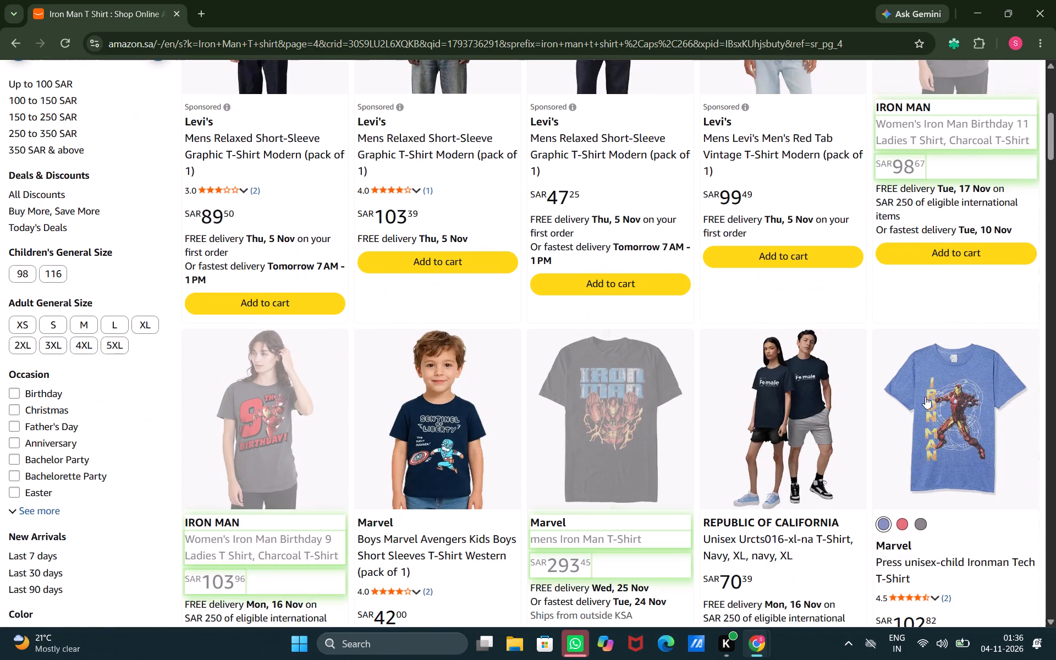
{"action": "scroll", "coordinate": [675, 391], "scroll_direction": "down", "scroll_amount": 1}
{"action": "scroll", "coordinate": [684, 344], "scroll_direction": "down", "scroll_amount": 5}
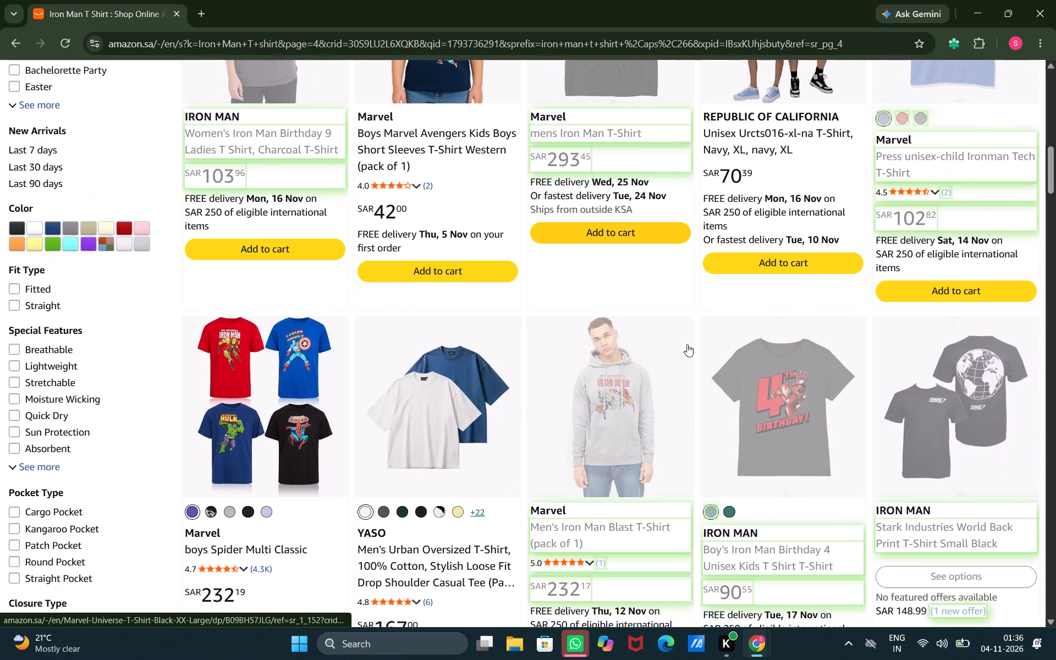
{"action": "right_click", "coordinate": [271, 542]}
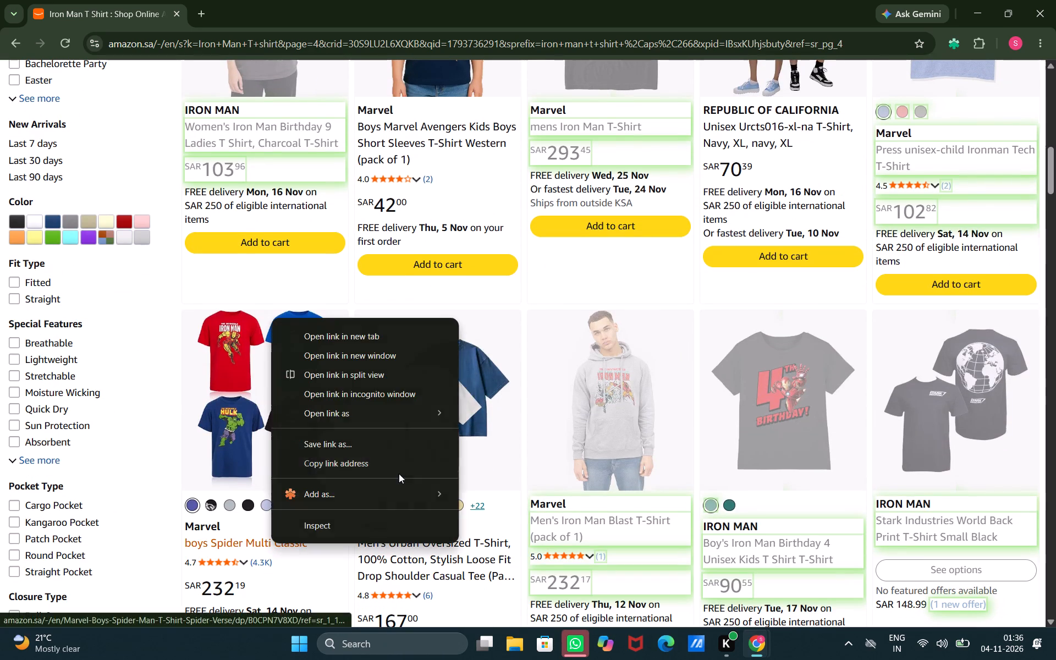
{"action": "left_click", "coordinate": [399, 457]}
{"action": "key", "text": "alt+Tab"}
{"action": "key", "text": "ctrl+v"}
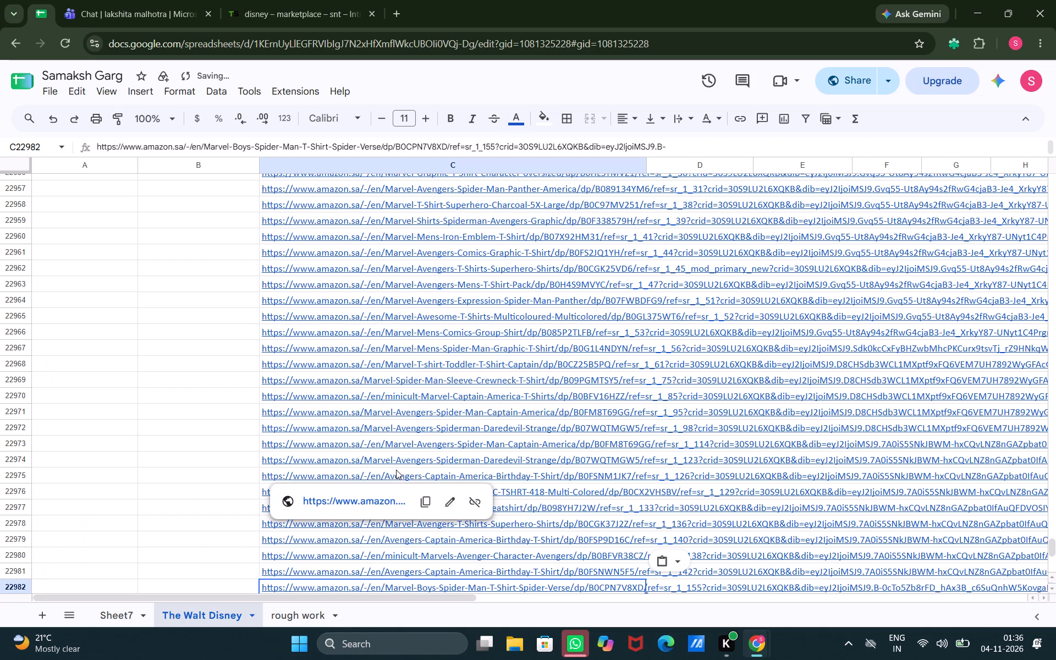
{"action": "key", "text": "Return"}
{"action": "key", "text": "Return"}
{"action": "key", "text": "alt+Tab"}
Copy the product link of the white Marvel Mens Comics Group Shirt into cell C22983.
{"action": "scroll", "coordinate": [804, 362], "scroll_direction": "down", "scroll_amount": 7}
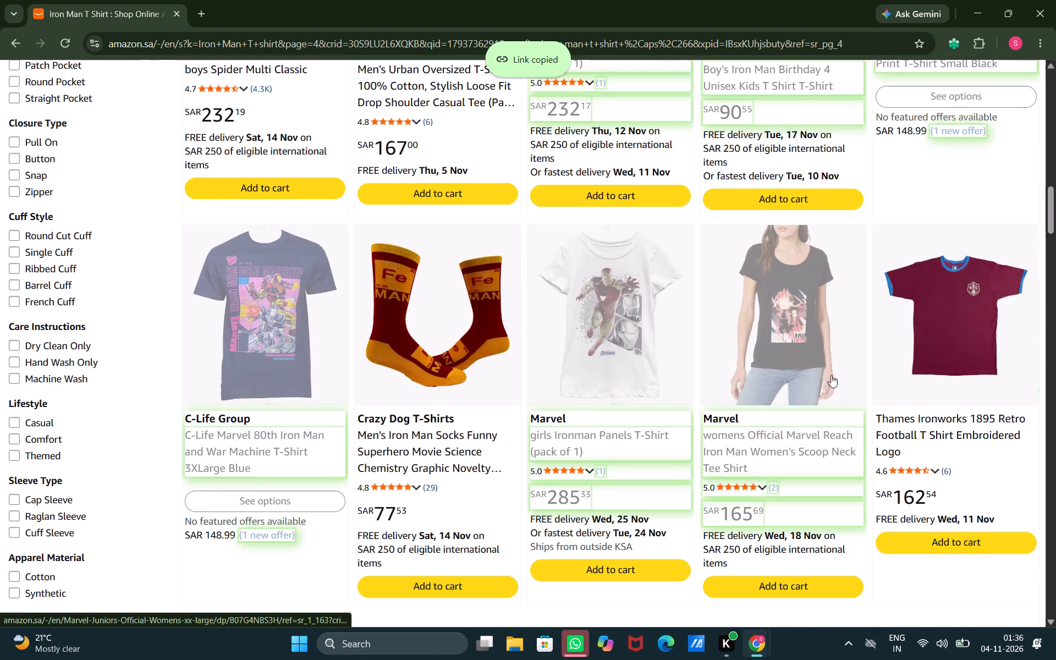
{"action": "scroll", "coordinate": [167, 410], "scroll_direction": "down", "scroll_amount": 6}
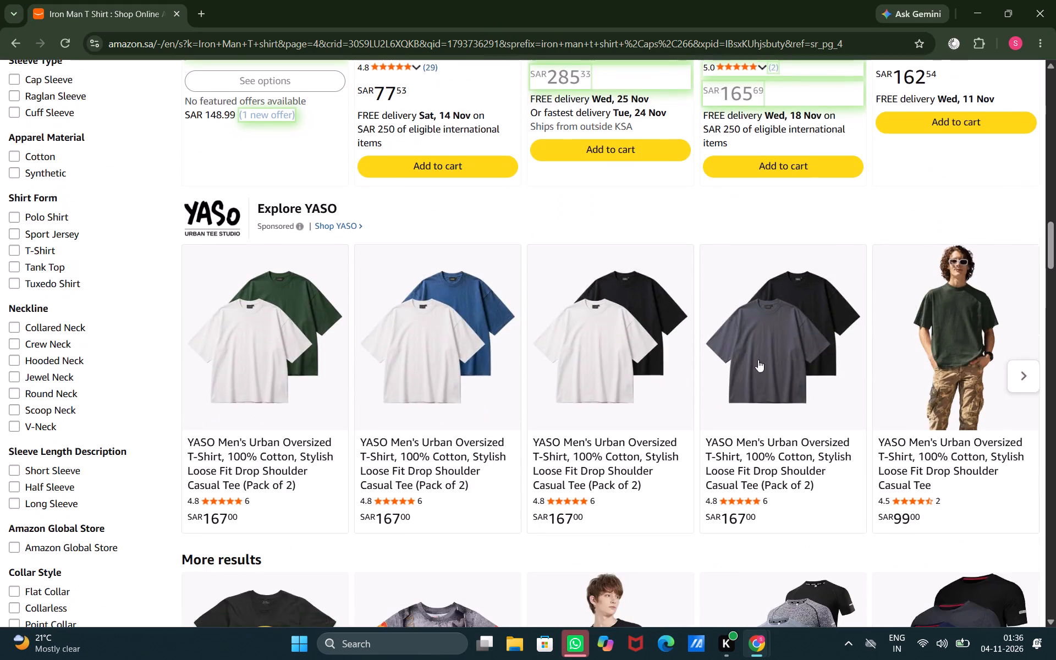
{"action": "scroll", "coordinate": [837, 355], "scroll_direction": "down", "scroll_amount": 6}
{"action": "scroll", "coordinate": [353, 358], "scroll_direction": "down", "scroll_amount": 3}
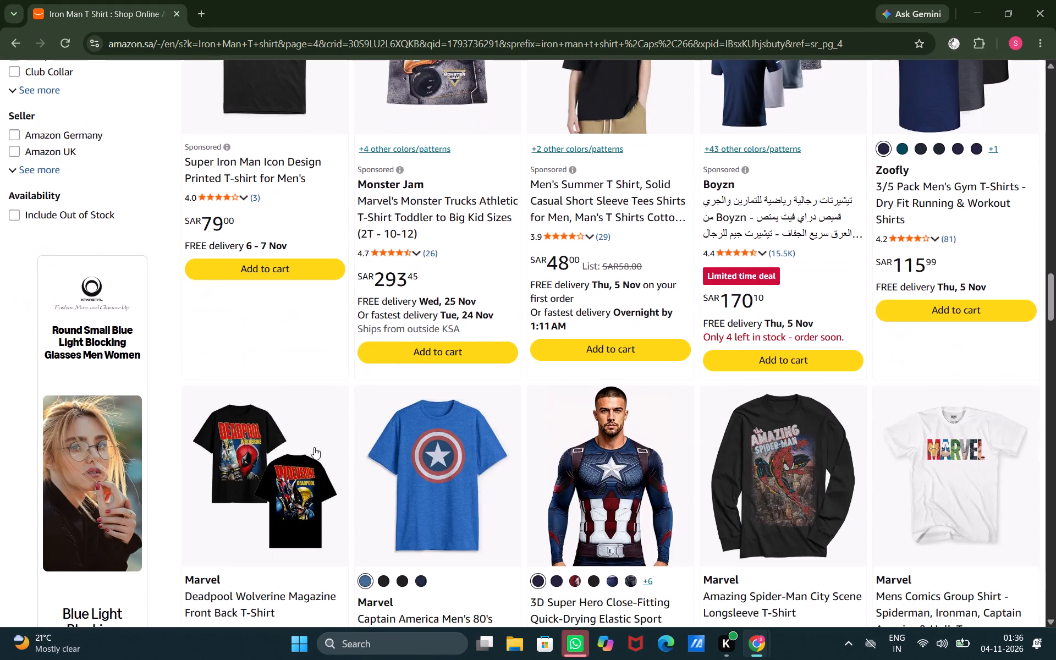
{"action": "scroll", "coordinate": [312, 469], "scroll_direction": "down", "scroll_amount": 2}
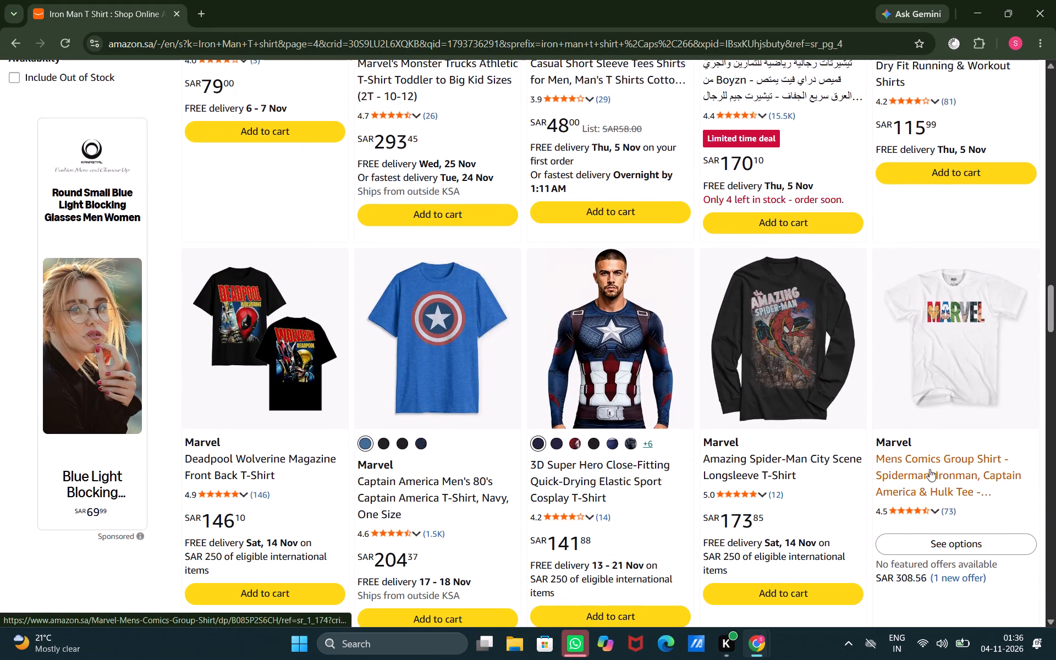
{"action": "right_click", "coordinate": [931, 474]}
{"action": "left_click", "coordinate": [821, 391]}
{"action": "key", "text": "alt+Tab"}
{"action": "key", "text": "ctrl+v"}
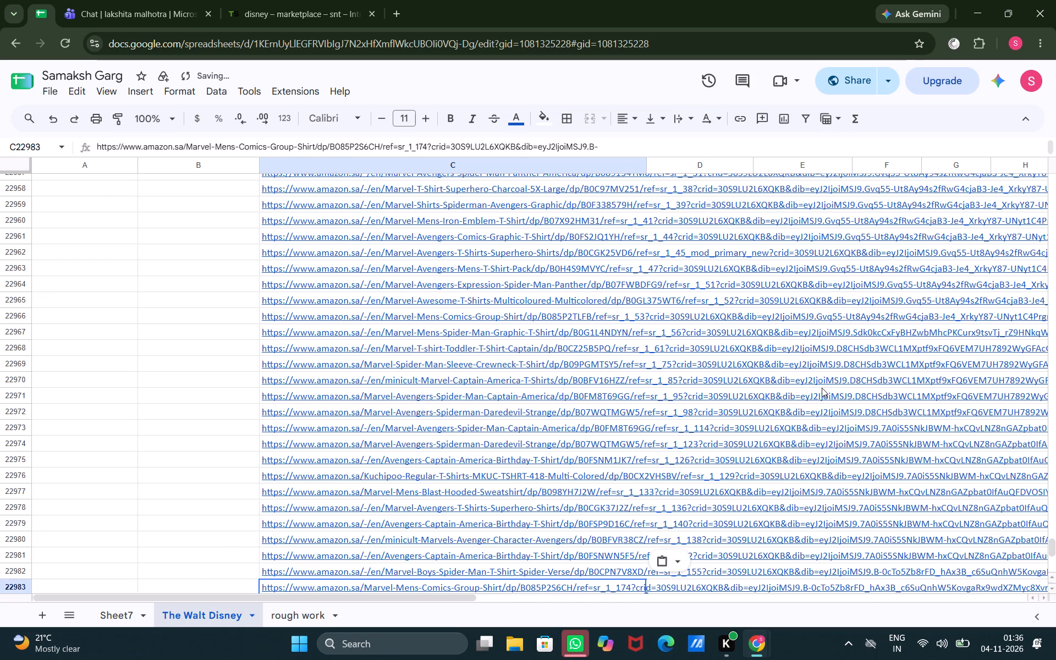
{"action": "key", "text": "Return"}
{"action": "key", "text": "Return"}
{"action": "key", "text": "alt+Tab"}
Copy the product link of the Marvel Spider-Man 4 Pack Pullover T-Shirts Toddler to Big Kid into cell C22984.
{"action": "scroll", "coordinate": [674, 331], "scroll_direction": "down", "scroll_amount": 4}
{"action": "scroll", "coordinate": [475, 421], "scroll_direction": "down", "scroll_amount": 1}
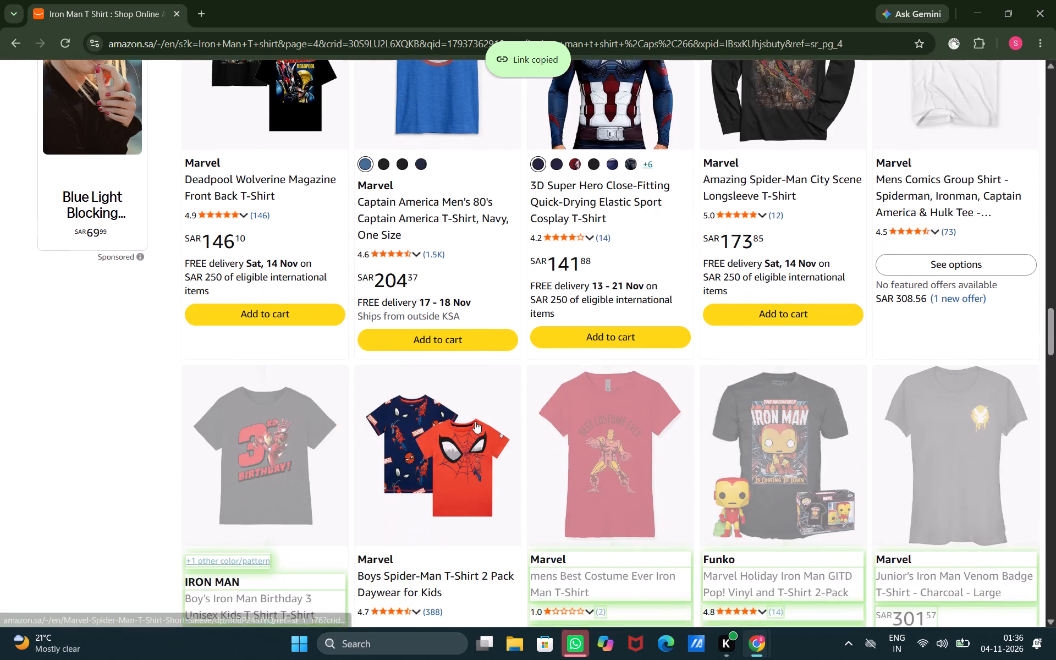
{"action": "scroll", "coordinate": [475, 421], "scroll_direction": "down", "scroll_amount": 1}
{"action": "scroll", "coordinate": [860, 333], "scroll_direction": "down", "scroll_amount": 6}
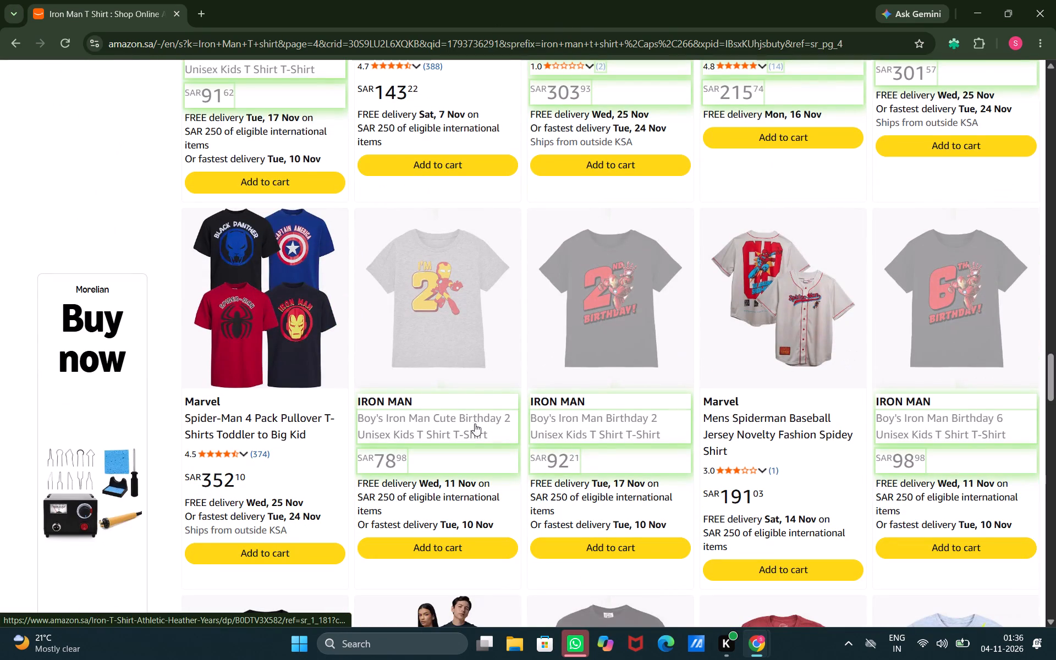
{"action": "right_click", "coordinate": [296, 418]}
{"action": "left_click", "coordinate": [392, 334]}
{"action": "key", "text": "alt+Tab"}
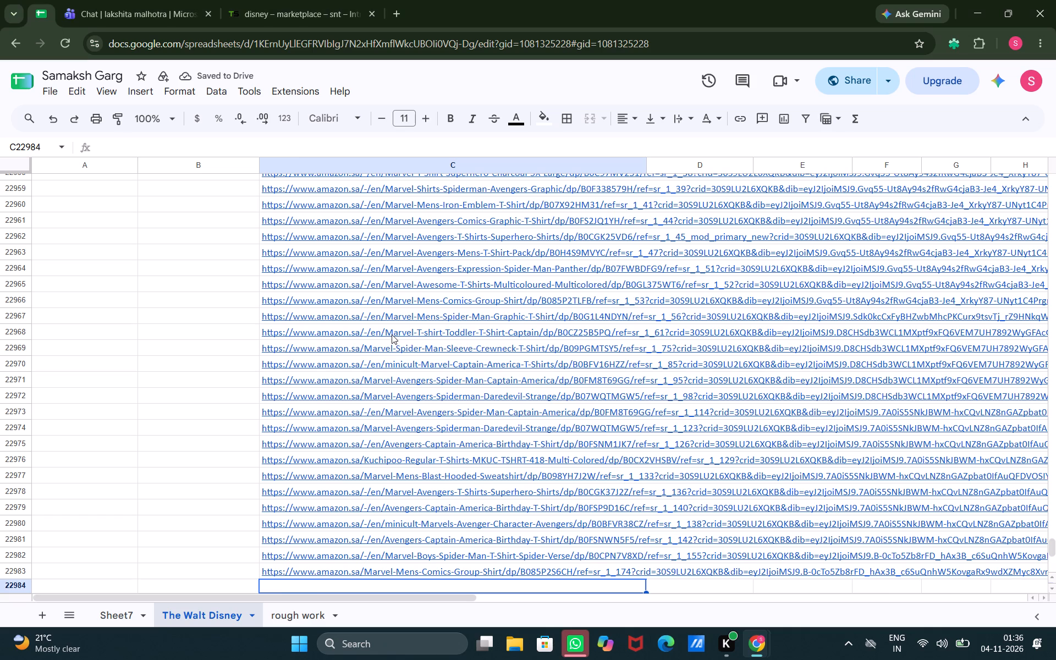
{"action": "key", "text": "ctrl+v"}
{"action": "key", "text": "Return"}
{"action": "key", "text": "Return"}
{"action": "key", "text": "alt+Tab"}
Check the remaining products on results page 4 and open page 5 of the Iron Man T shirt results.
{"action": "scroll", "coordinate": [415, 316], "scroll_direction": "down", "scroll_amount": 4}
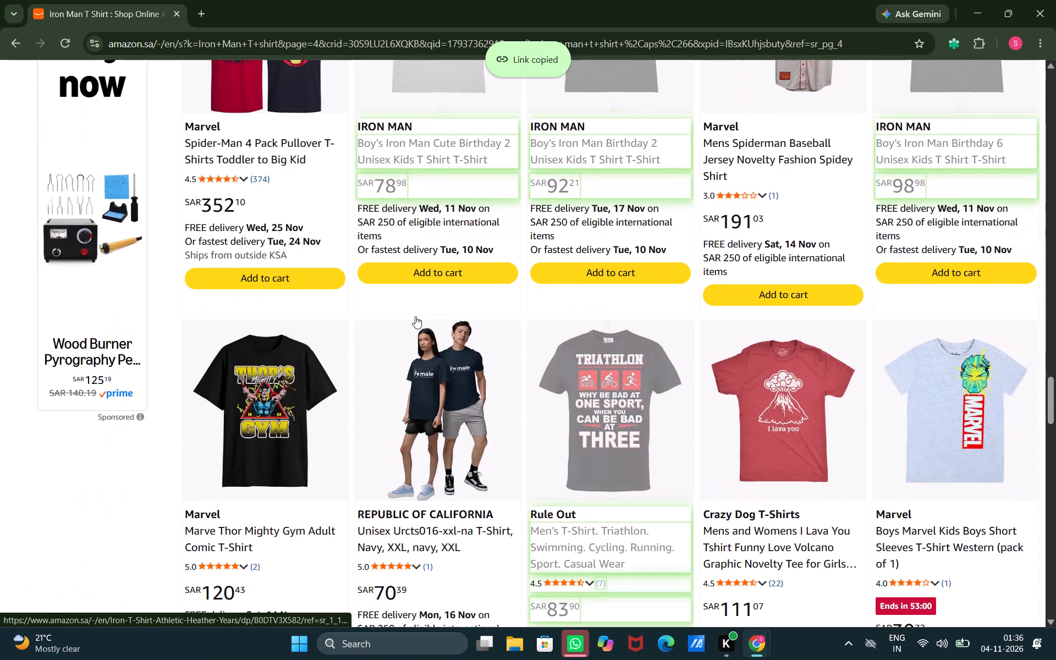
{"action": "scroll", "coordinate": [866, 419], "scroll_direction": "down", "scroll_amount": 5}
{"action": "scroll", "coordinate": [945, 424], "scroll_direction": "down", "scroll_amount": 2}
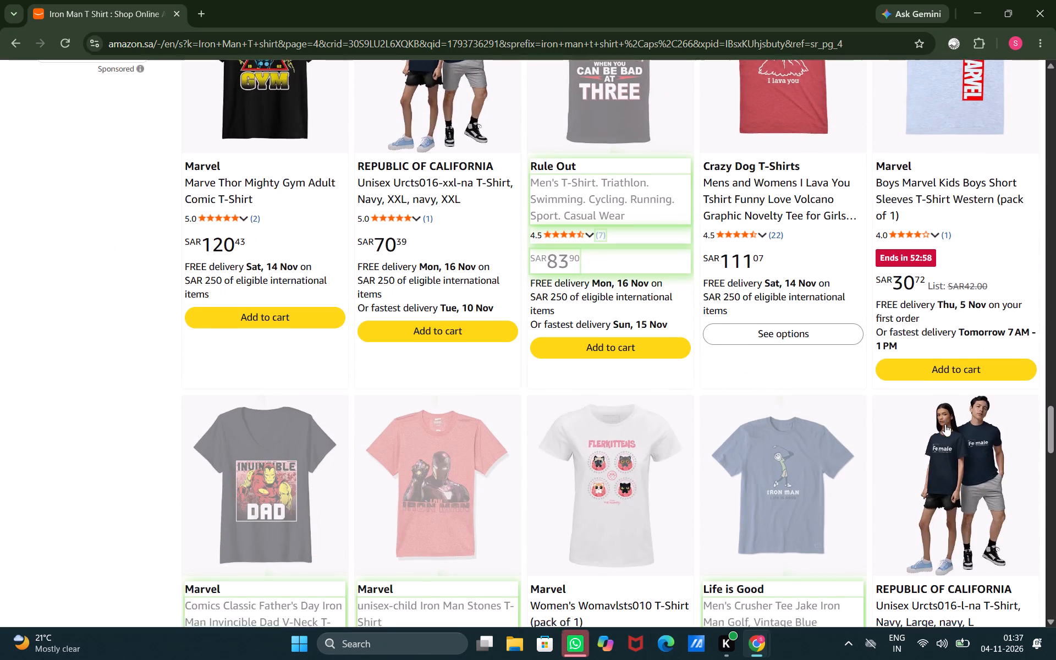
{"action": "scroll", "coordinate": [945, 424], "scroll_direction": "down", "scroll_amount": 7}
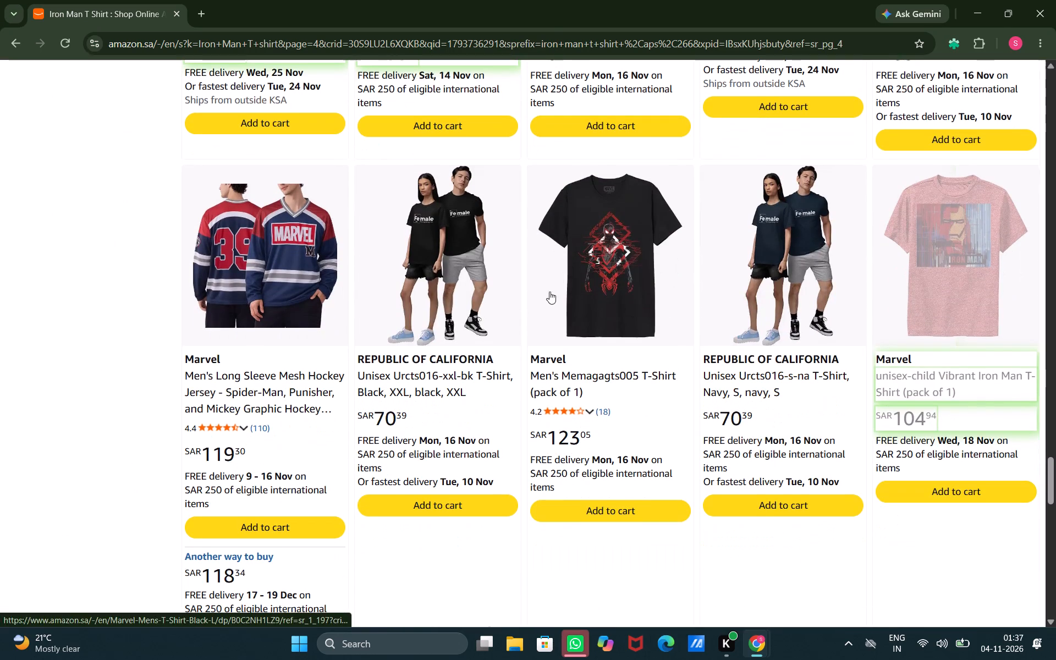
{"action": "scroll", "coordinate": [254, 275], "scroll_direction": "down", "scroll_amount": 5}
{"action": "scroll", "coordinate": [901, 392], "scroll_direction": "down", "scroll_amount": 6}
{"action": "left_click", "coordinate": [643, 346]}
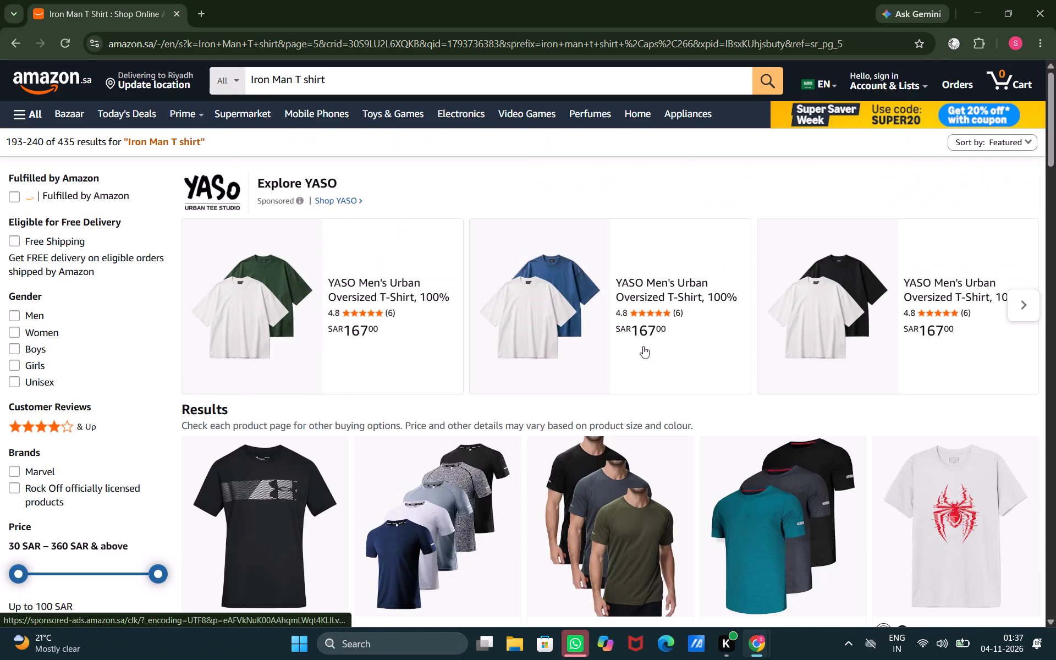
Copy the product link of the Marvel Men's Vintage Avengers Hooded Sweatshirt (pack of 1) into cell C22985.
{"action": "scroll", "coordinate": [661, 346], "scroll_direction": "down", "scroll_amount": 2}
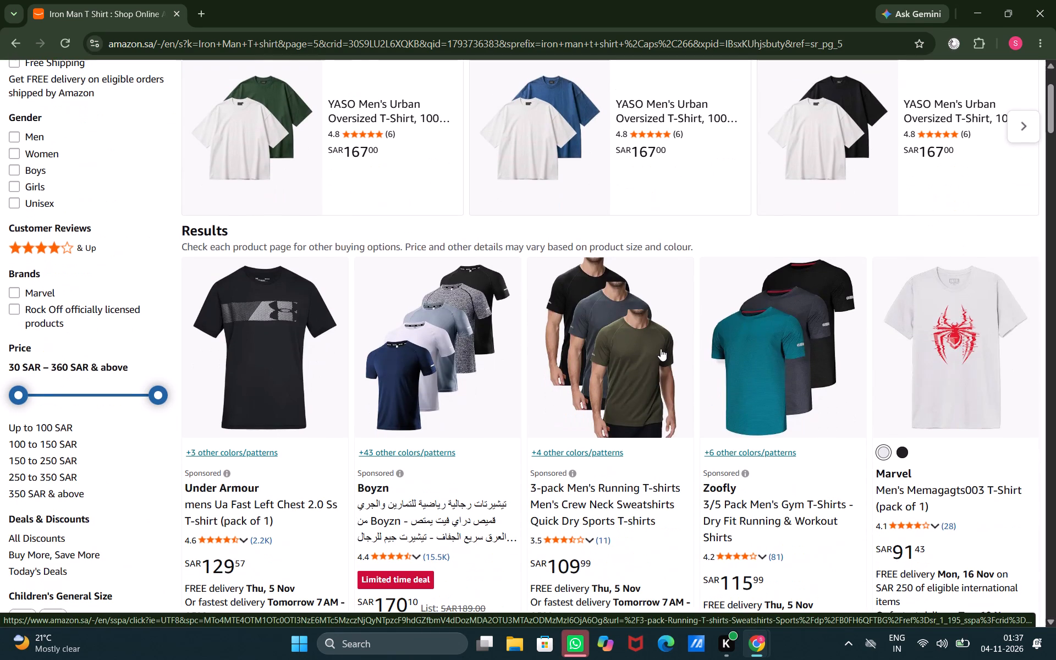
{"action": "scroll", "coordinate": [647, 354], "scroll_direction": "down", "scroll_amount": 5}
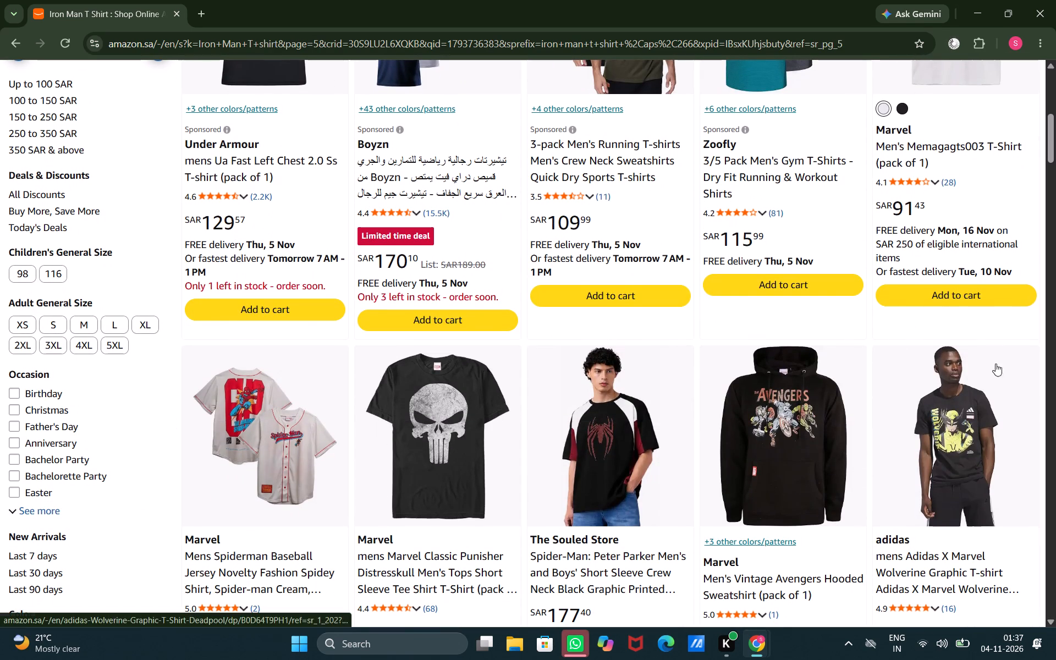
{"action": "scroll", "coordinate": [812, 420], "scroll_direction": "down", "scroll_amount": 2}
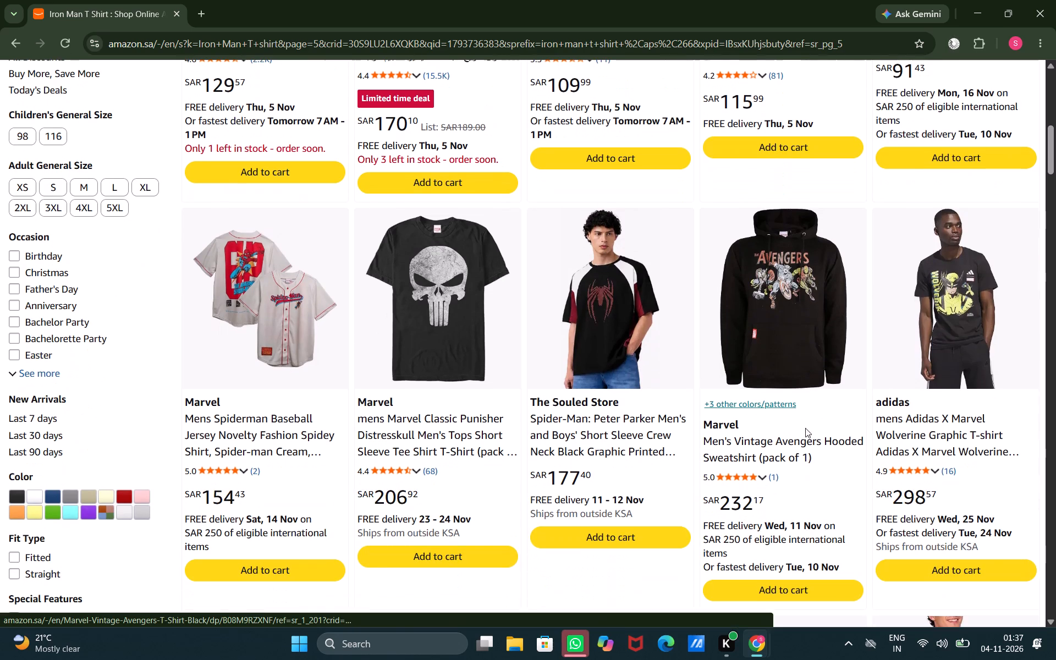
{"action": "right_click", "coordinate": [788, 451]}
{"action": "left_click", "coordinate": [833, 370]}
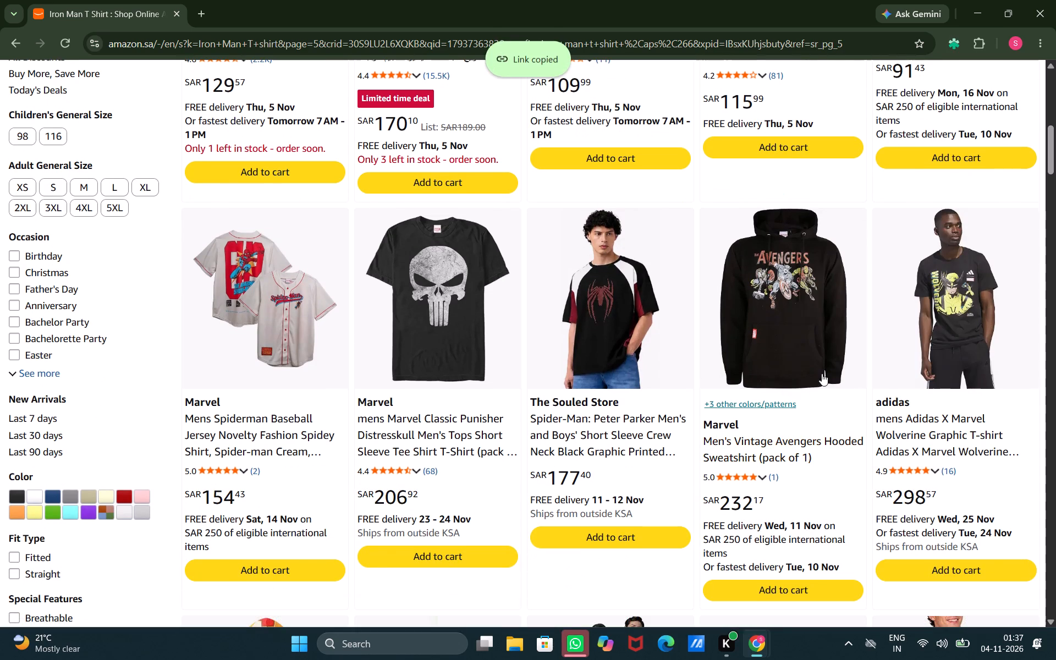
{"action": "key", "text": "alt+Tab"}
{"action": "key", "text": "ctrl+v"}
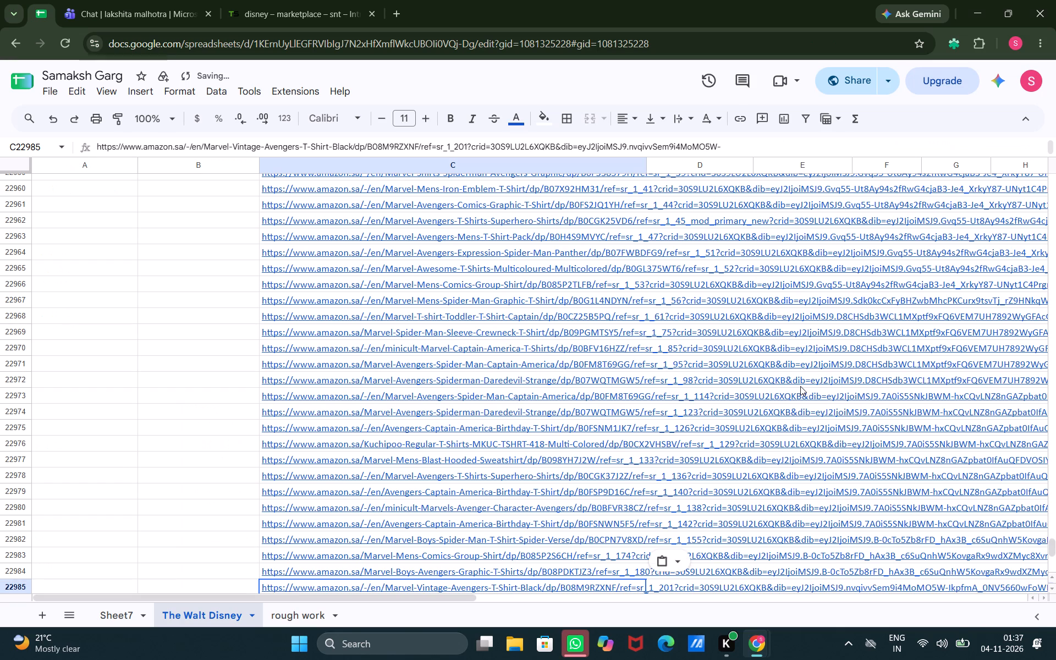
{"action": "key", "text": "Return"}
{"action": "key", "text": "Return"}
{"action": "key", "text": "alt+Tab"}
Copy the product link of the black Marvel Men's Vintage Avengers Hooded Sweatshirt rated 4.6 into cell C22986.
{"action": "scroll", "coordinate": [800, 386], "scroll_direction": "down", "scroll_amount": 4}
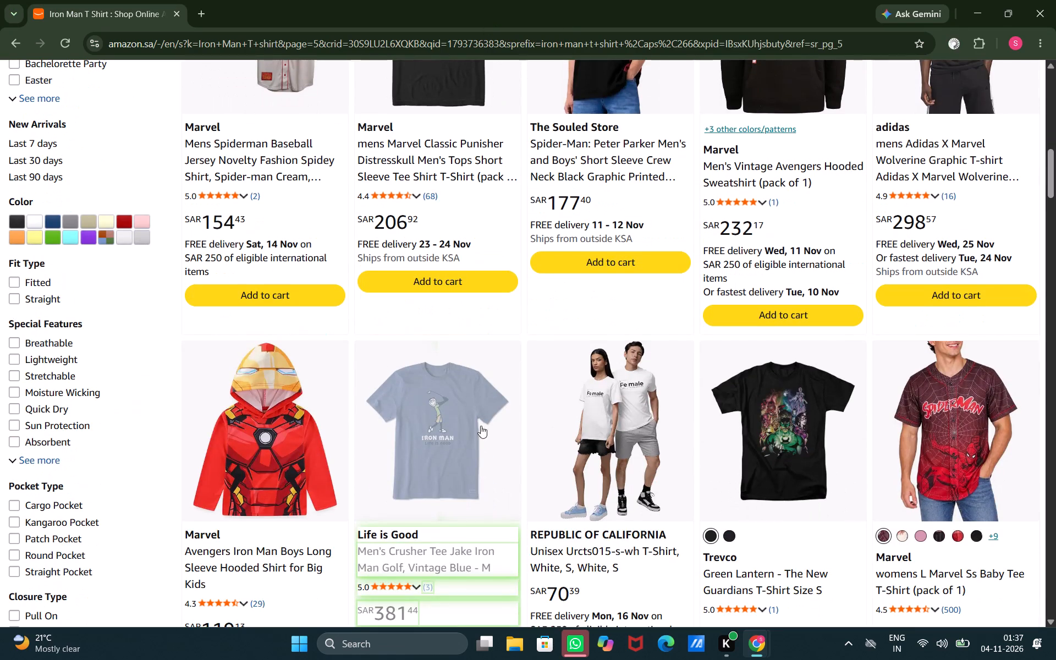
{"action": "scroll", "coordinate": [961, 393], "scroll_direction": "down", "scroll_amount": 5}
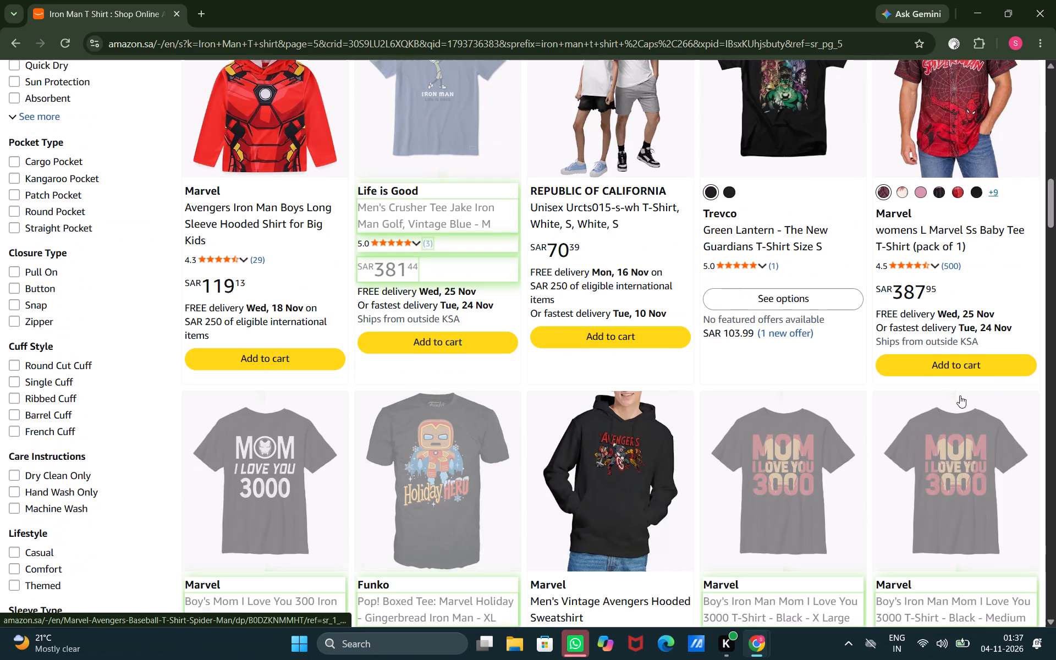
{"action": "scroll", "coordinate": [960, 408], "scroll_direction": "down", "scroll_amount": 3}
{"action": "right_click", "coordinate": [627, 401]}
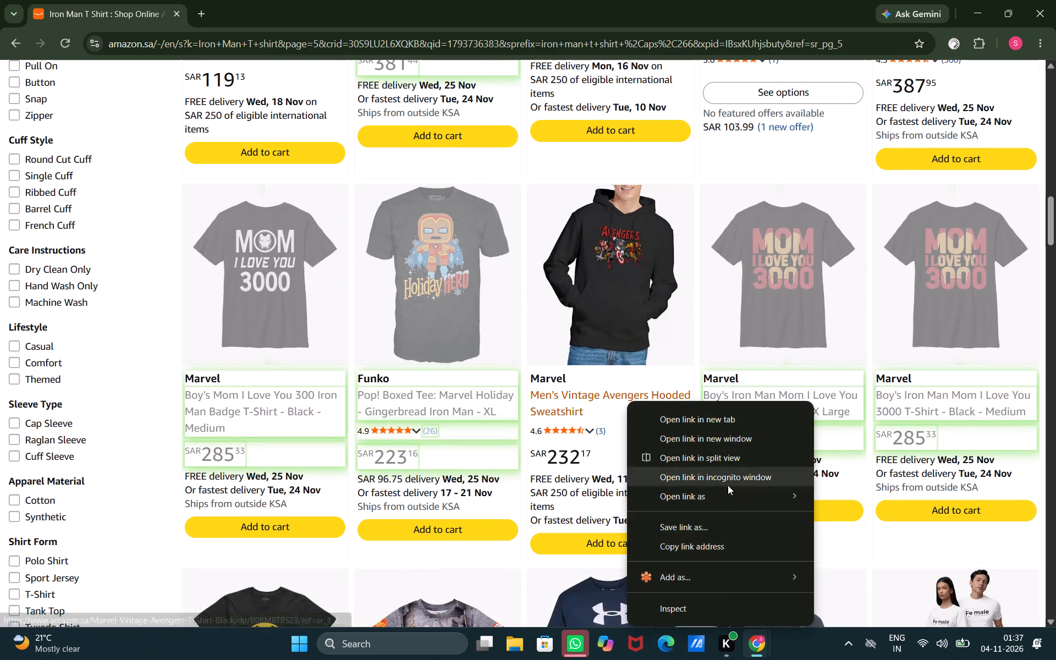
{"action": "left_click", "coordinate": [722, 547]}
{"action": "key", "text": "alt+Tab"}
{"action": "key", "text": "ctrl+v"}
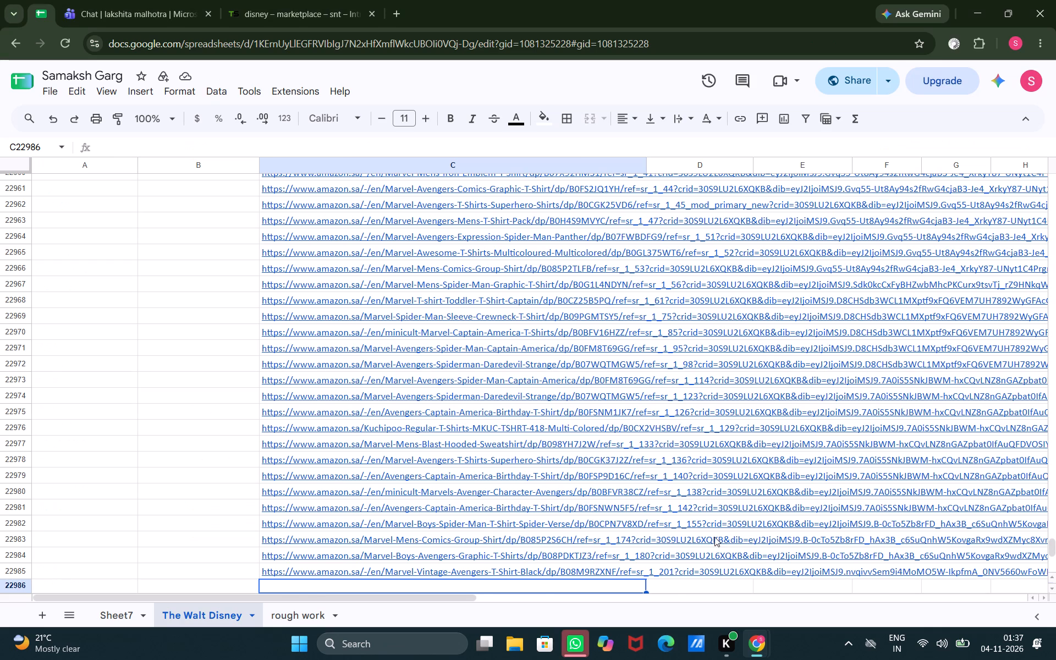
{"action": "key", "text": "Return"}
{"action": "key", "text": "Return"}
{"action": "key", "text": "alt+Tab"}
Copy the product link of the Marvel Matching Family Athletic Mesh Jersey into cell C22987.
{"action": "scroll", "coordinate": [714, 537], "scroll_direction": "down", "scroll_amount": 5}
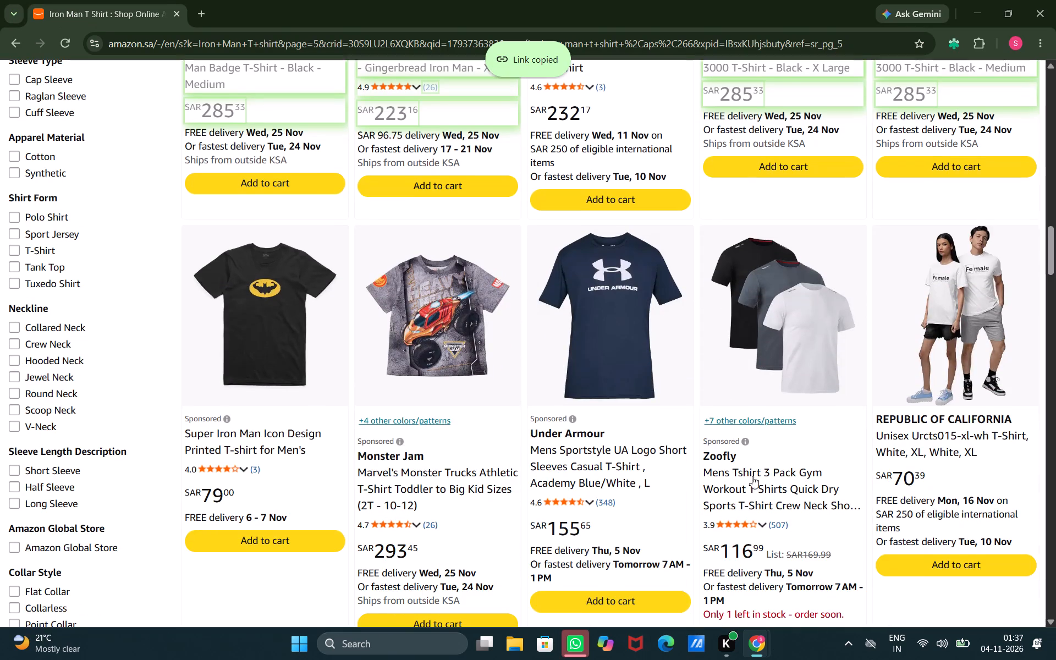
{"action": "scroll", "coordinate": [389, 392], "scroll_direction": "down", "scroll_amount": 5}
{"action": "scroll", "coordinate": [560, 405], "scroll_direction": "down", "scroll_amount": 5}
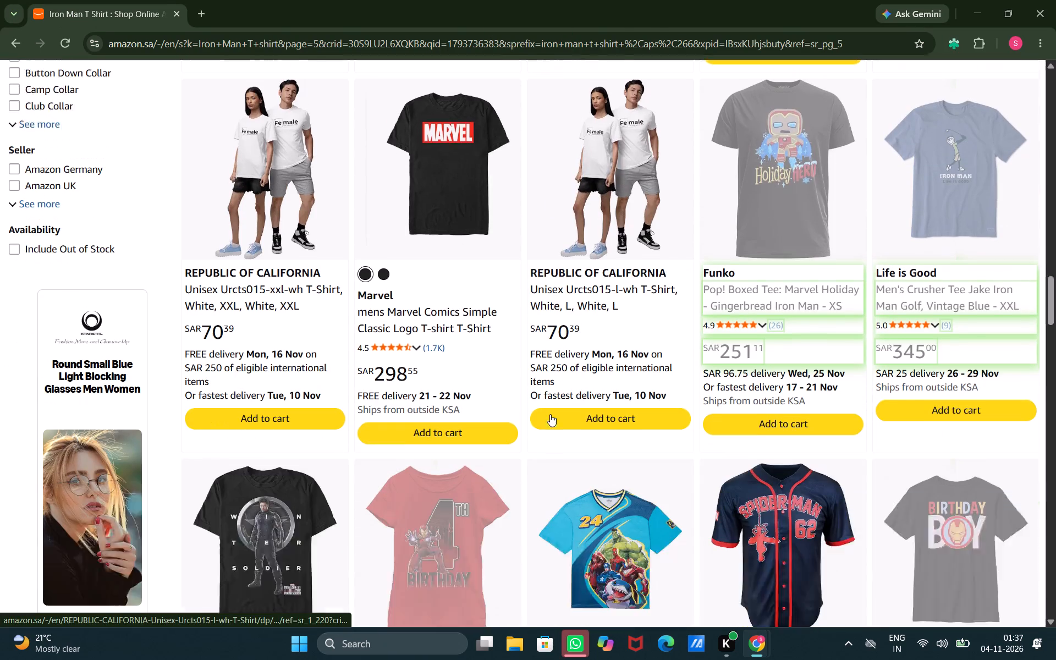
{"action": "scroll", "coordinate": [658, 417], "scroll_direction": "down", "scroll_amount": 1}
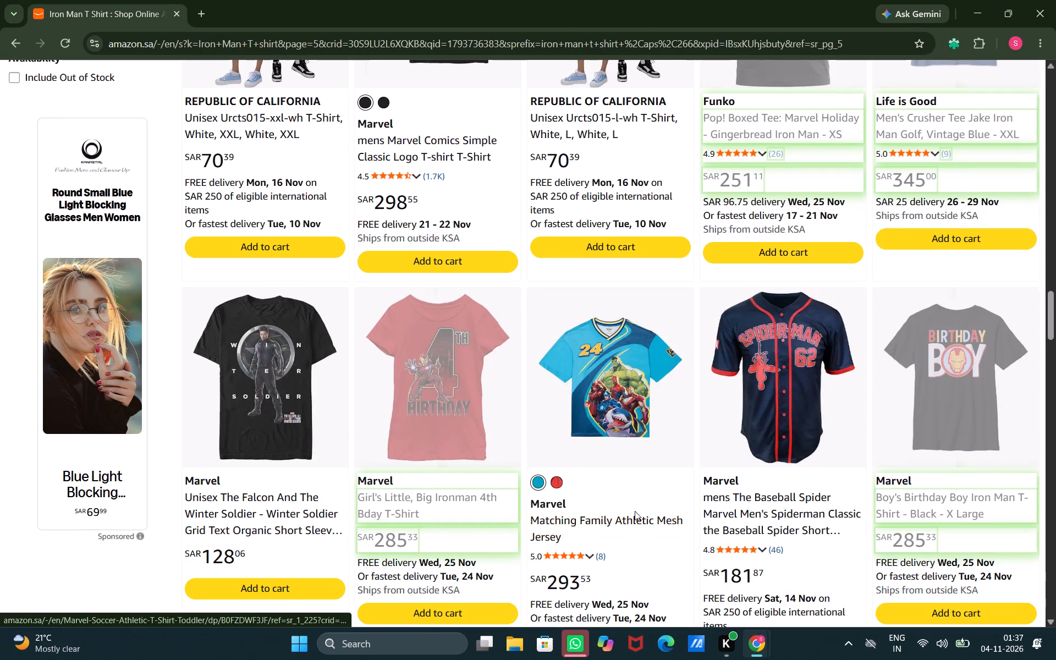
{"action": "right_click", "coordinate": [635, 511]}
{"action": "right_click", "coordinate": [626, 522]}
{"action": "left_click", "coordinate": [688, 437]}
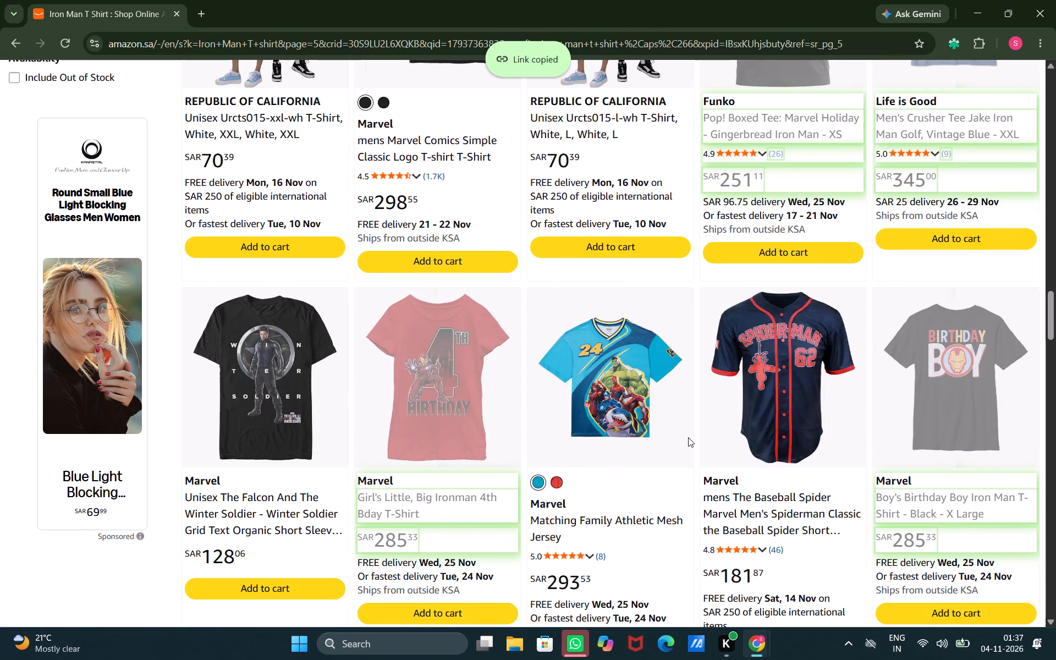
{"action": "key", "text": "alt+Tab"}
{"action": "key", "text": "ctrl+v"}
{"action": "key", "text": "Return"}
{"action": "key", "text": "Return"}
{"action": "key", "text": "alt+Tab"}
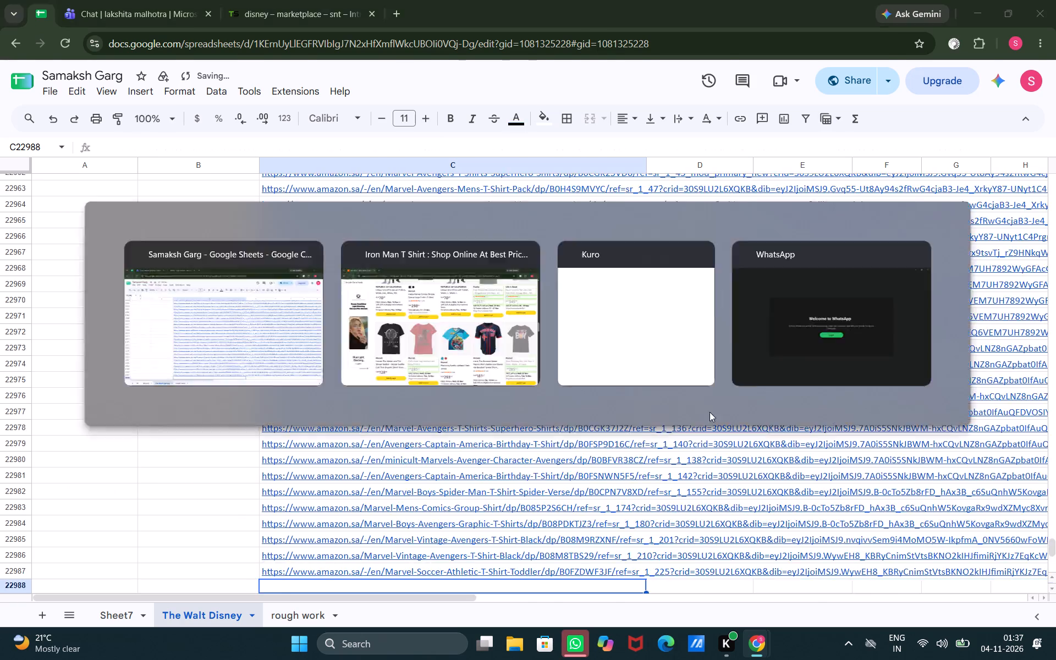
Copy the product link of the Absolute Cult Marvel Boys Avengers Iron Man Invincible Hoodie into cell C22988.
{"action": "scroll", "coordinate": [718, 404], "scroll_direction": "down", "scroll_amount": 5}
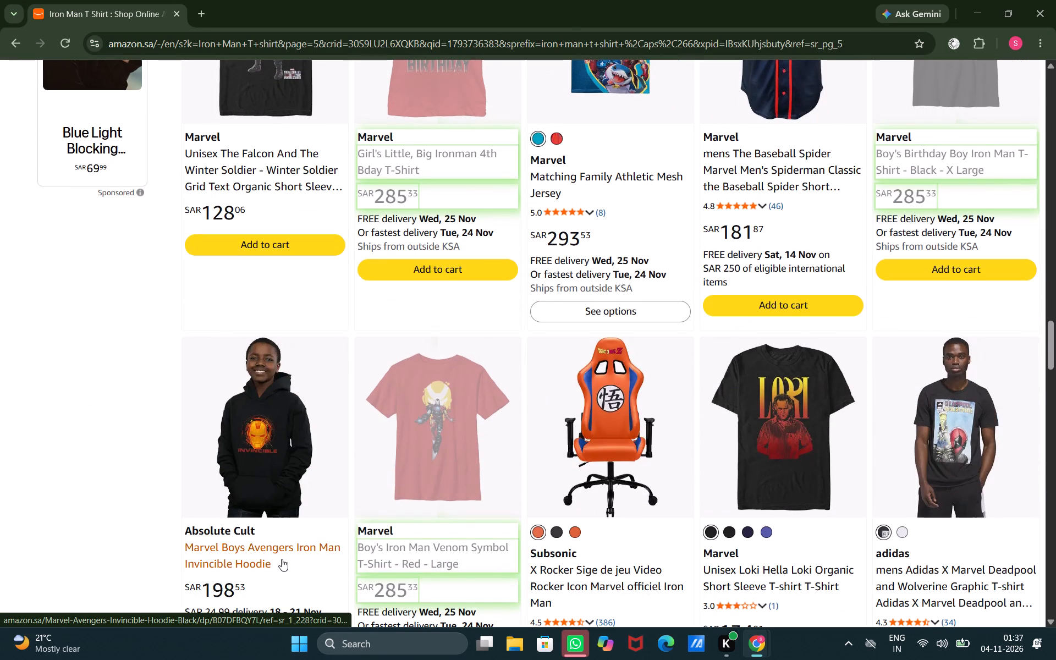
{"action": "right_click", "coordinate": [282, 559]}
{"action": "left_click", "coordinate": [338, 481]}
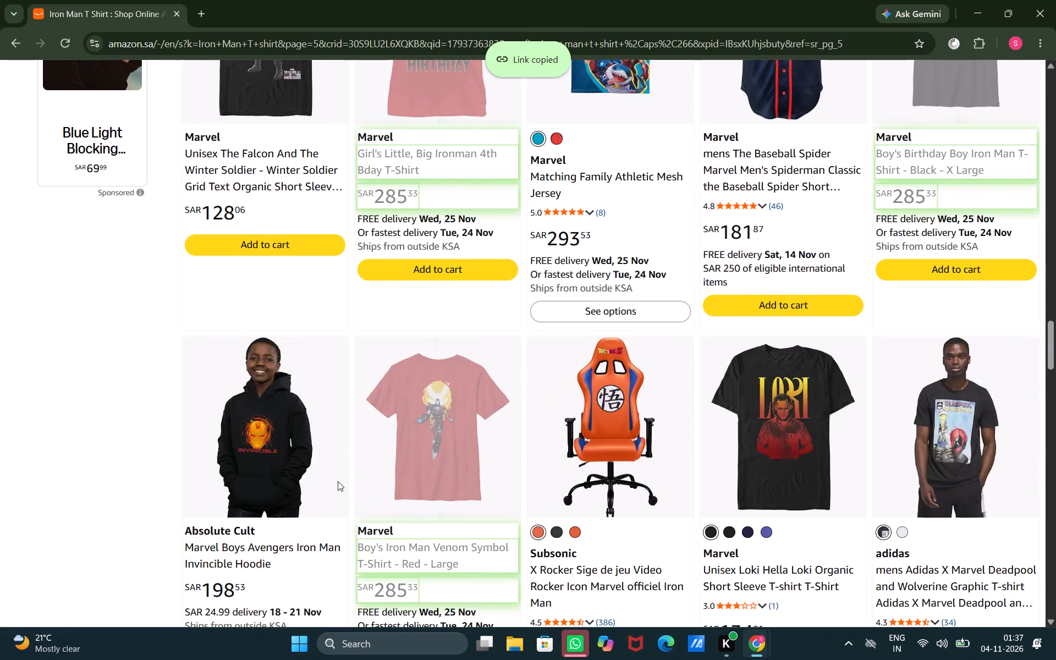
{"action": "key", "text": "alt+Tab"}
{"action": "key", "text": "ctrl+v"}
{"action": "key", "text": "Return"}
{"action": "key", "text": "Return"}
{"action": "key", "text": "alt+Tab"}
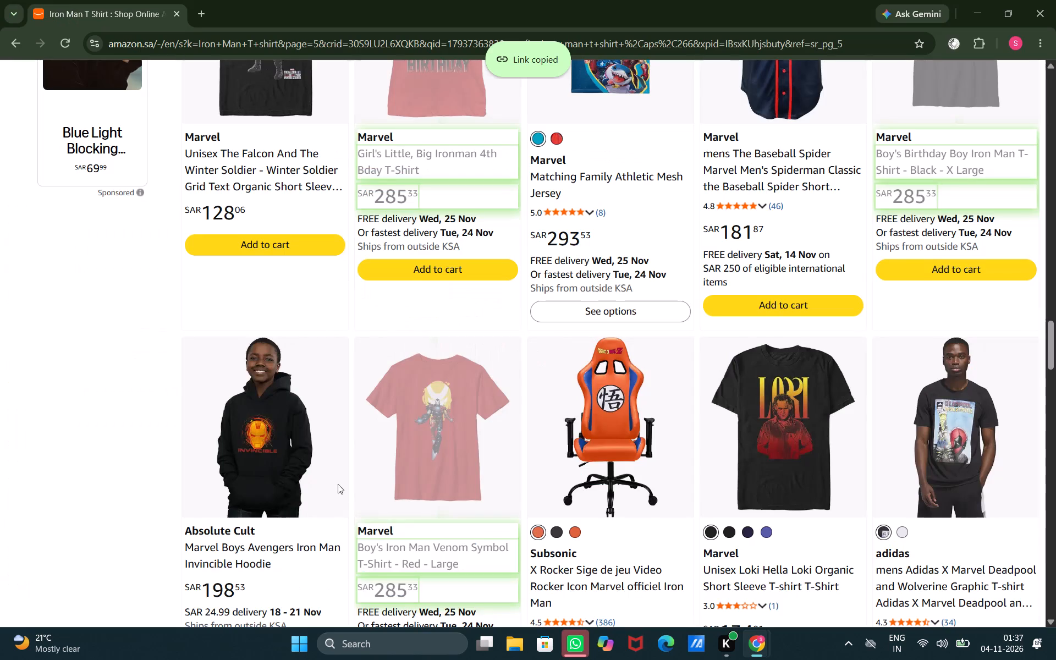
Check the remaining products on results page 5 and open page 6 of the Iron Man T shirt results.
{"action": "scroll", "coordinate": [348, 495], "scroll_direction": "down", "scroll_amount": 6}
{"action": "scroll", "coordinate": [767, 358], "scroll_direction": "down", "scroll_amount": 6}
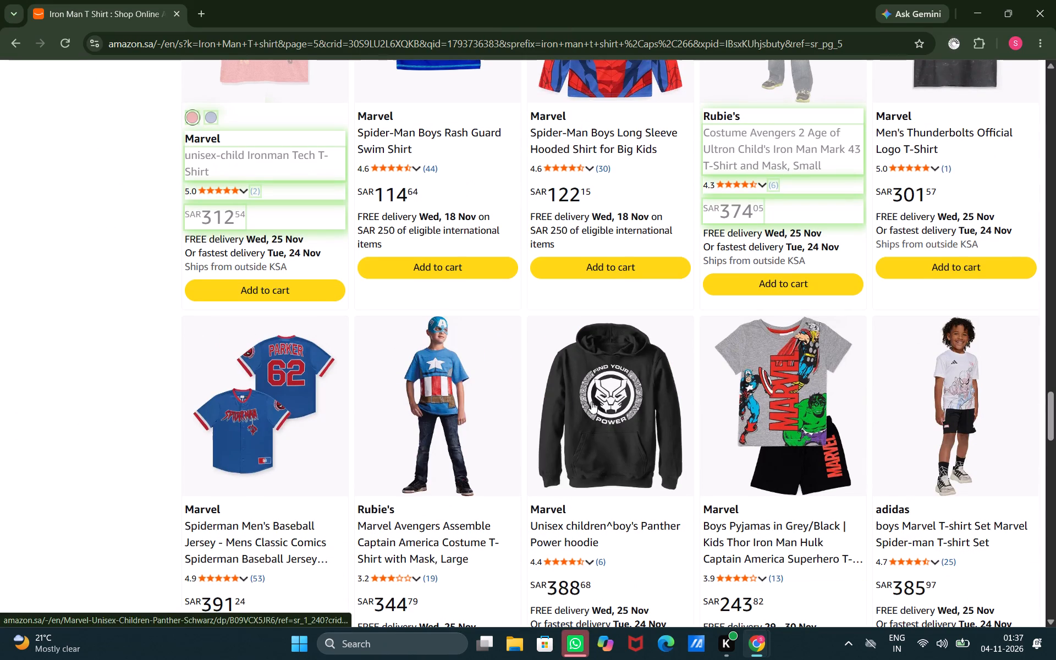
{"action": "scroll", "coordinate": [281, 406], "scroll_direction": "down", "scroll_amount": 6}
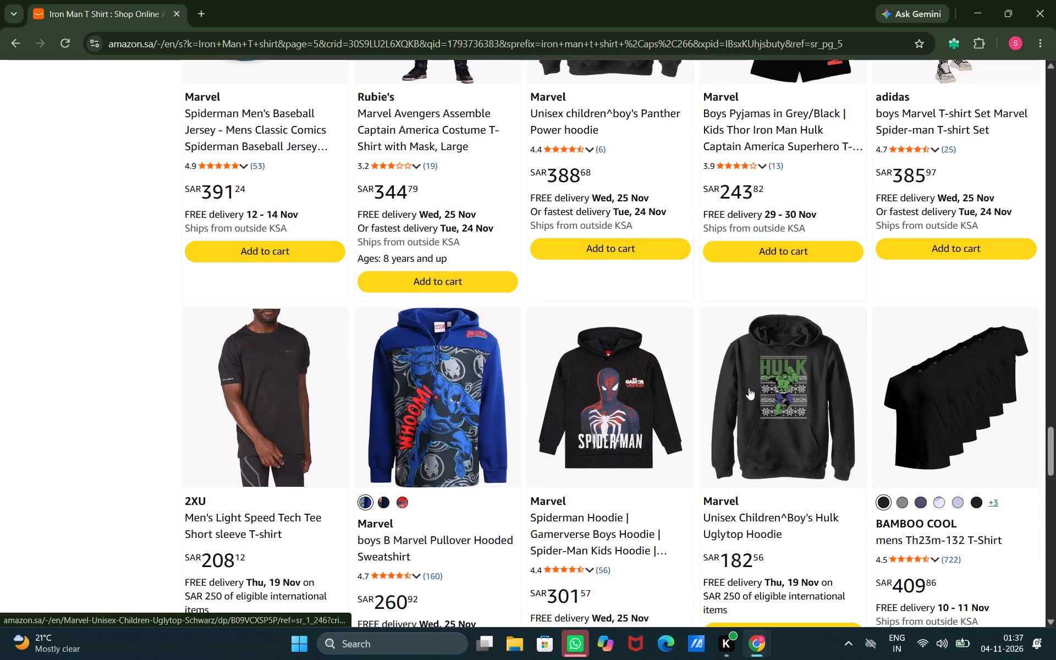
{"action": "scroll", "coordinate": [894, 383], "scroll_direction": "down", "scroll_amount": 6}
{"action": "scroll", "coordinate": [263, 393], "scroll_direction": "down", "scroll_amount": 5}
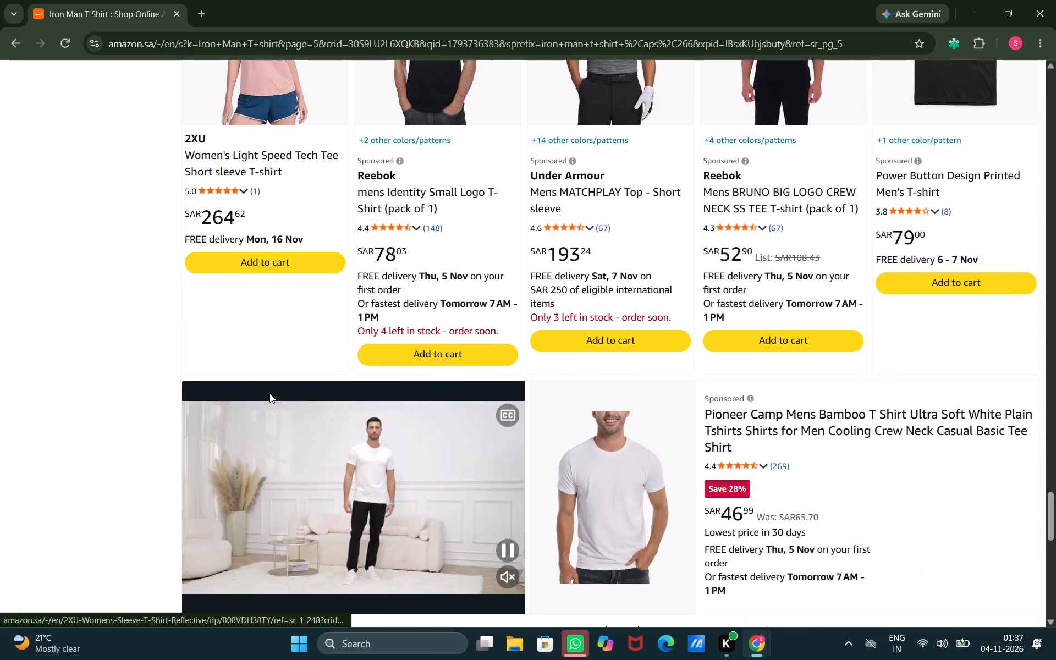
{"action": "scroll", "coordinate": [758, 401], "scroll_direction": "down", "scroll_amount": 5}
{"action": "left_click", "coordinate": [661, 310]}
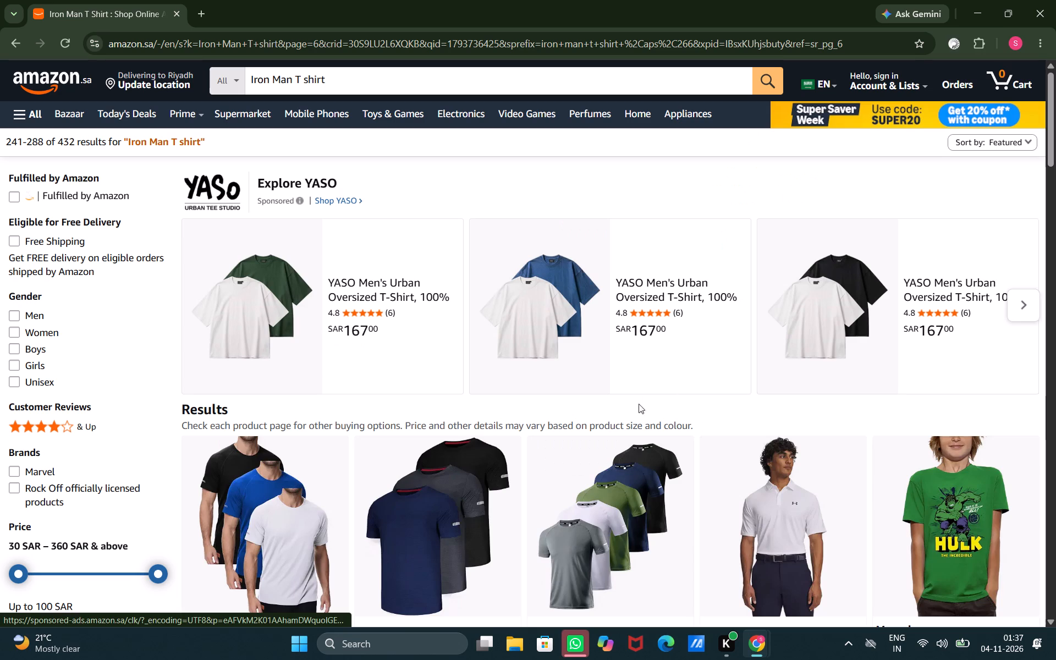
{"action": "key", "text": "alt+Tab"}
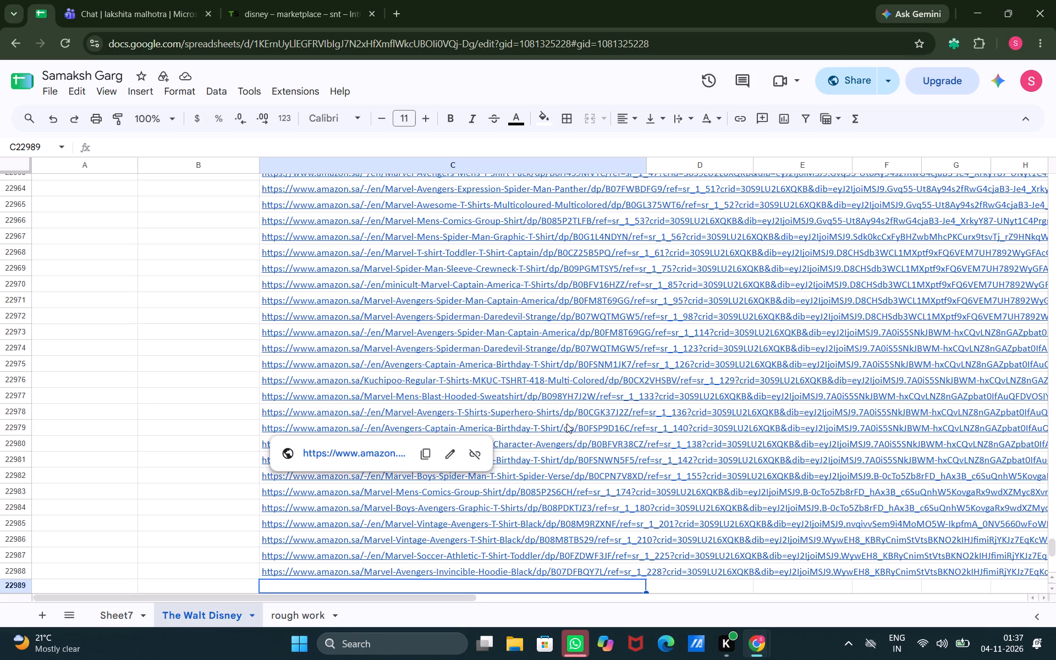
{"action": "key", "text": "alt+Tab"}
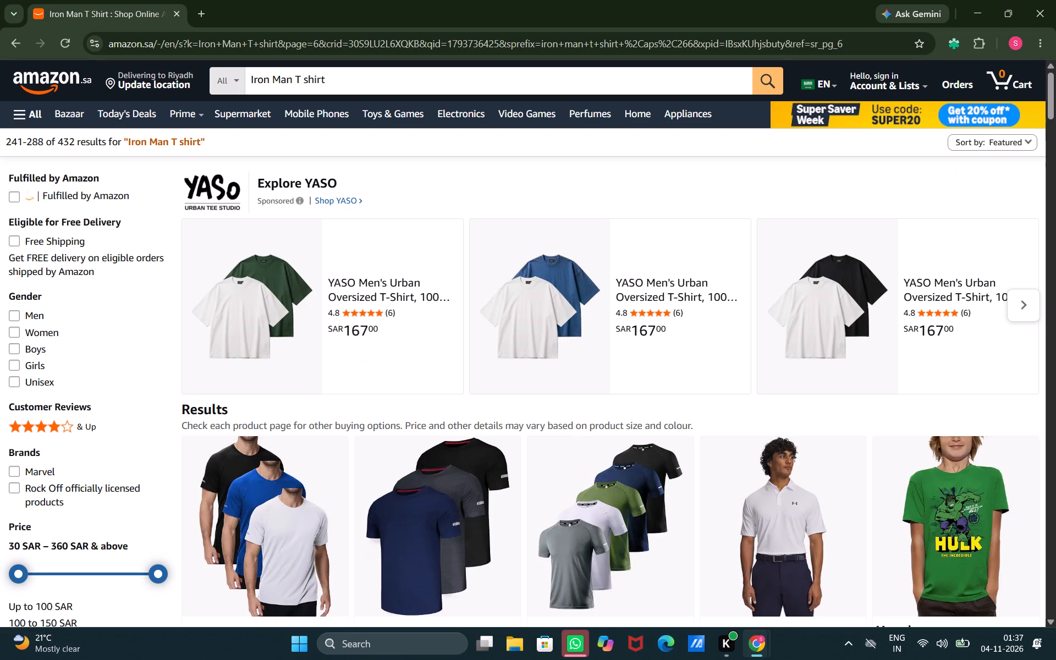
Copy the product link of the red Marvel Boys Bomarcots169 T-Shirt (pack of 1) into cell C22989.
{"action": "scroll", "coordinate": [770, 372], "scroll_direction": "down", "scroll_amount": 2}
{"action": "scroll", "coordinate": [331, 382], "scroll_direction": "down", "scroll_amount": 6}
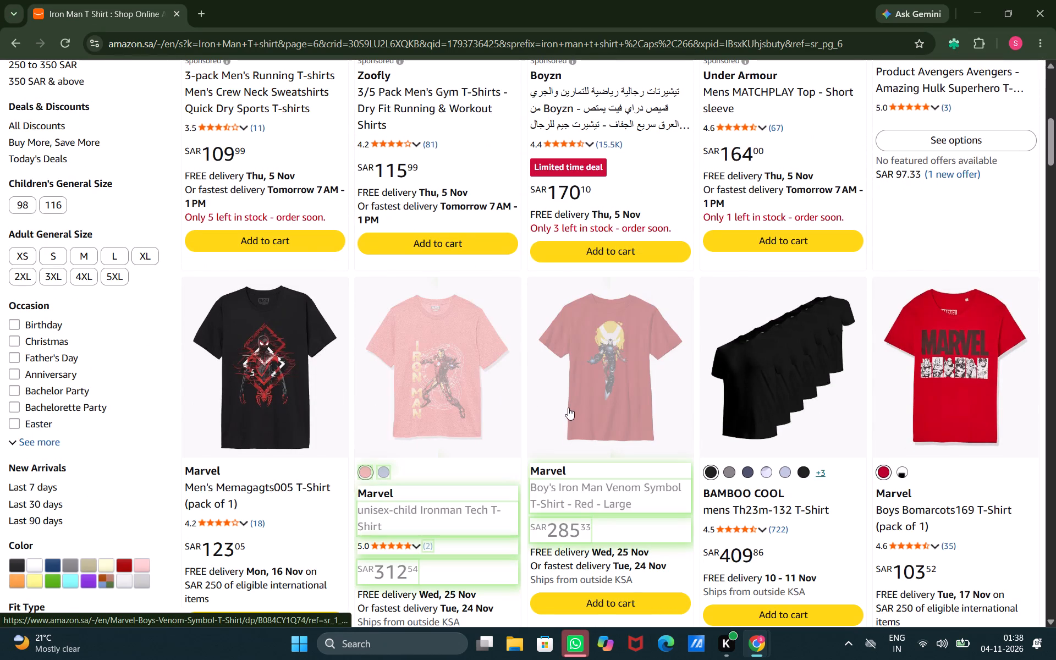
{"action": "right_click", "coordinate": [937, 505]}
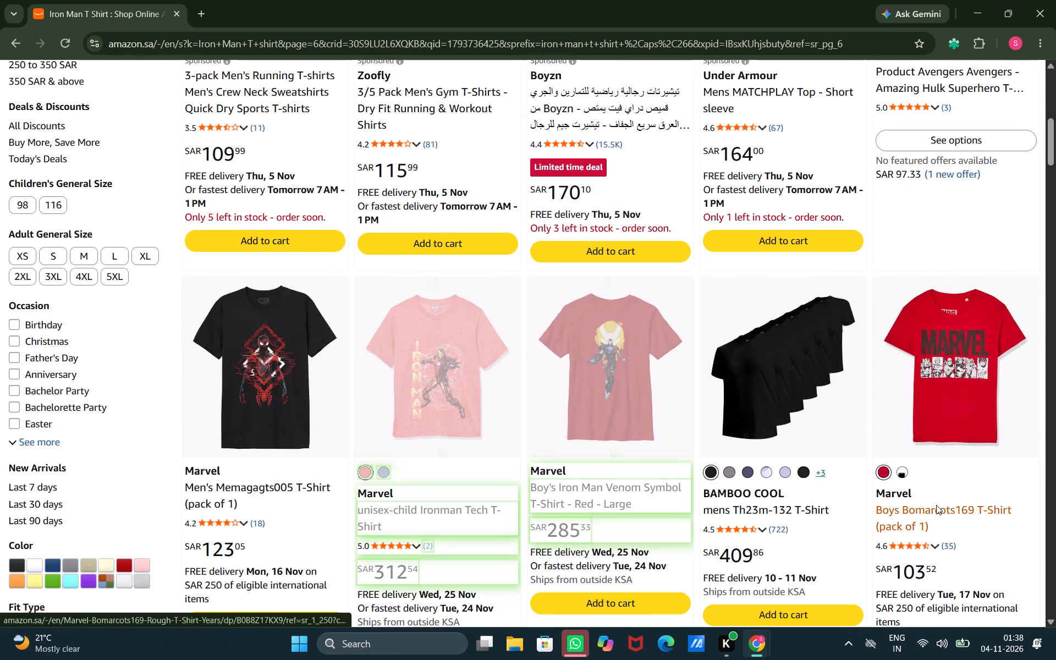
{"action": "left_click", "coordinate": [840, 423]}
{"action": "key", "text": "alt+Tab"}
{"action": "key", "text": "ctrl+v"}
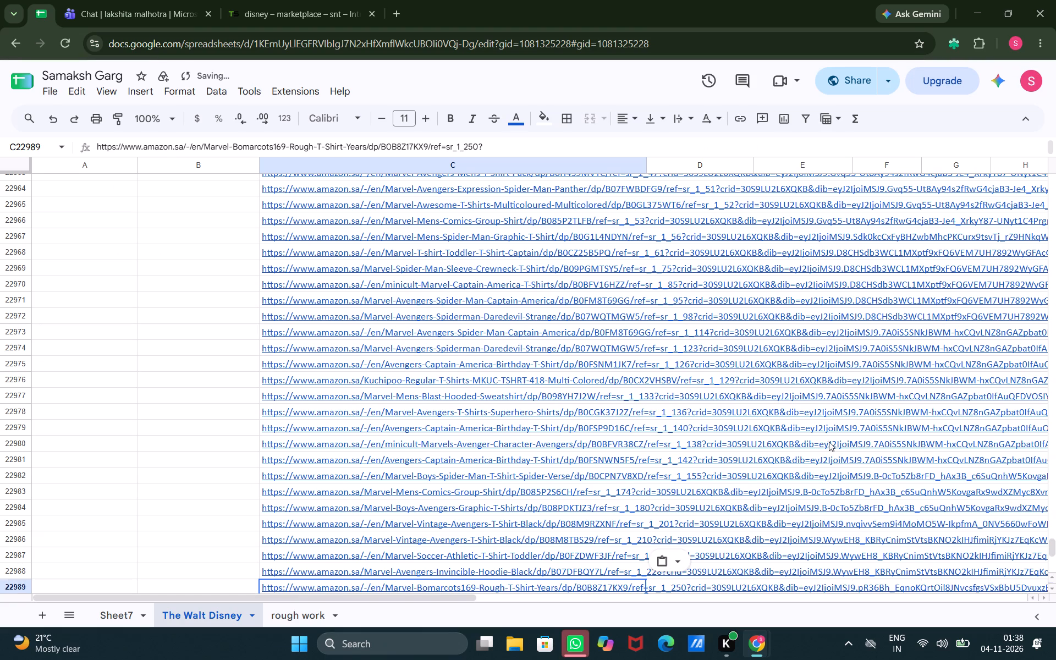
{"action": "key", "text": "Return"}
{"action": "key", "text": "Return"}
{"action": "key", "text": "alt+Tab"}
Copy the product link of the Marvel Press Boys Marvel Avengers Kids Boys Short Sleeves T-Shirt into cell C22990.
{"action": "scroll", "coordinate": [822, 443], "scroll_direction": "down", "scroll_amount": 6}
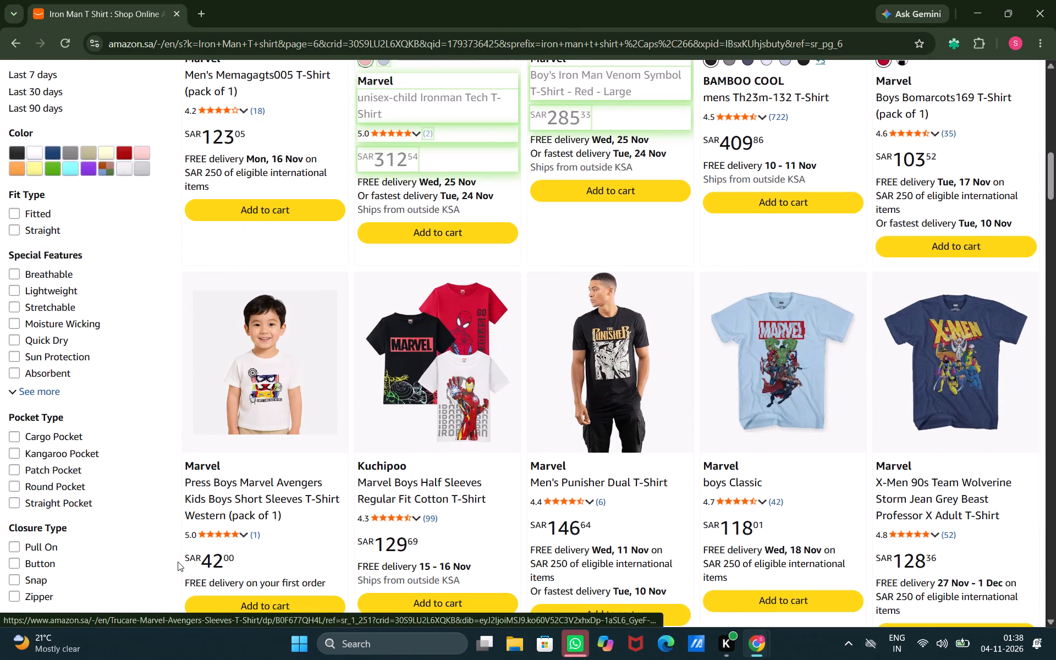
{"action": "right_click", "coordinate": [298, 487]}
{"action": "left_click", "coordinate": [376, 417]}
{"action": "left_click", "coordinate": [379, 408]}
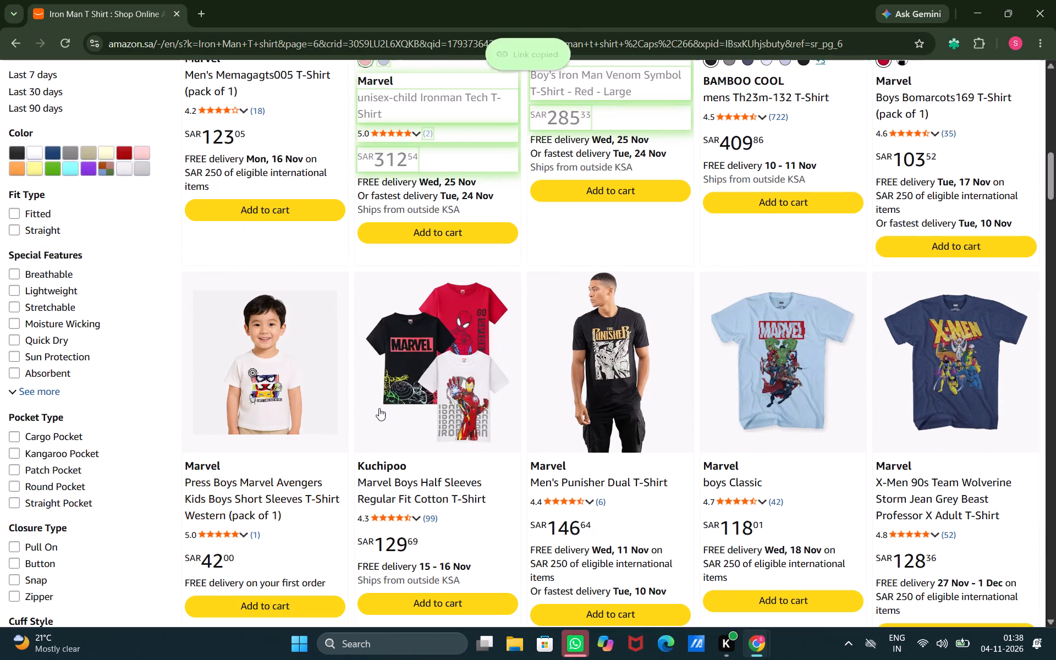
{"action": "key", "text": "alt+Tab"}
{"action": "key", "text": "ctrl+v"}
{"action": "key", "text": "Return"}
{"action": "key", "text": "Return"}
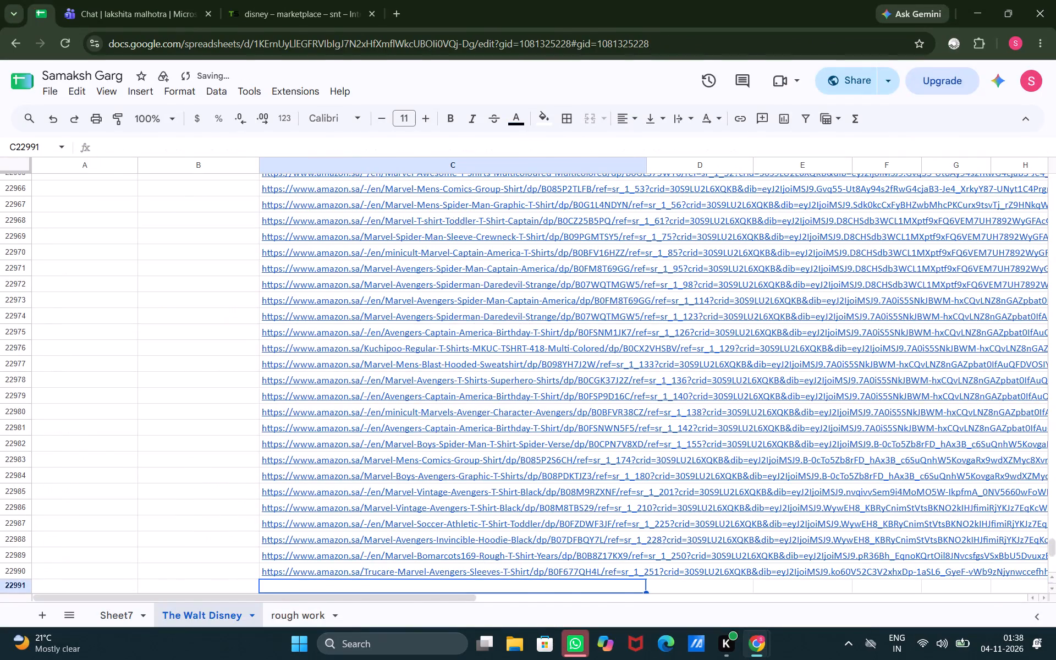
{"action": "key", "text": "alt+Tab"}
Copy the product link of the Kuchipoo Marvel Boys Half Sleeves Regular Fit Cotton T-Shirt into cell C22991.
{"action": "right_click", "coordinate": [434, 501]}
{"action": "left_click", "coordinate": [502, 410]}
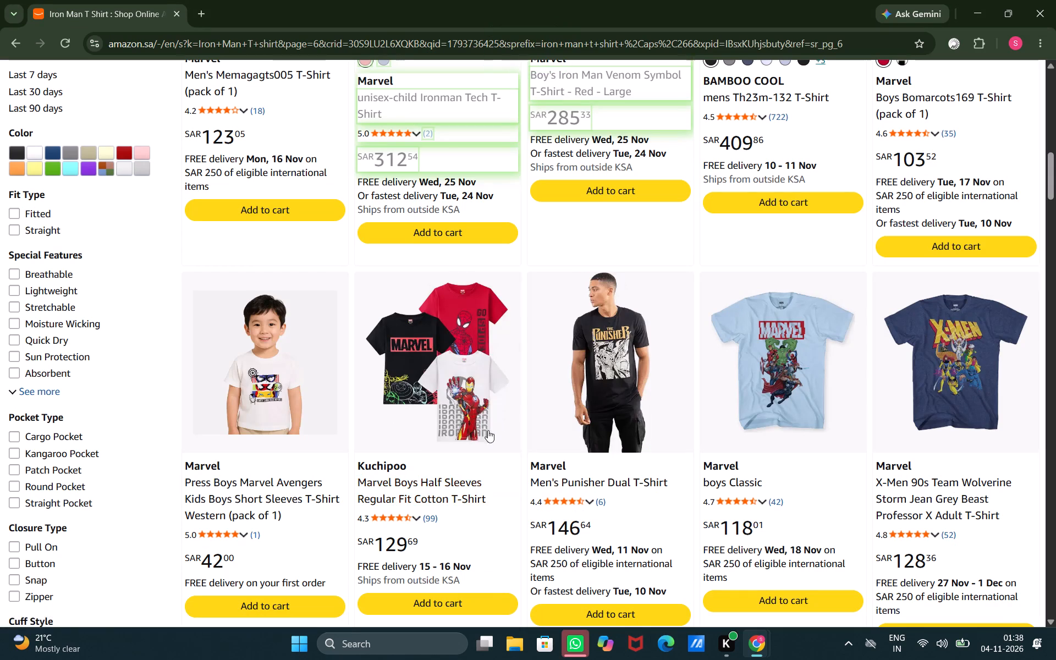
{"action": "left_click", "coordinate": [504, 14]}
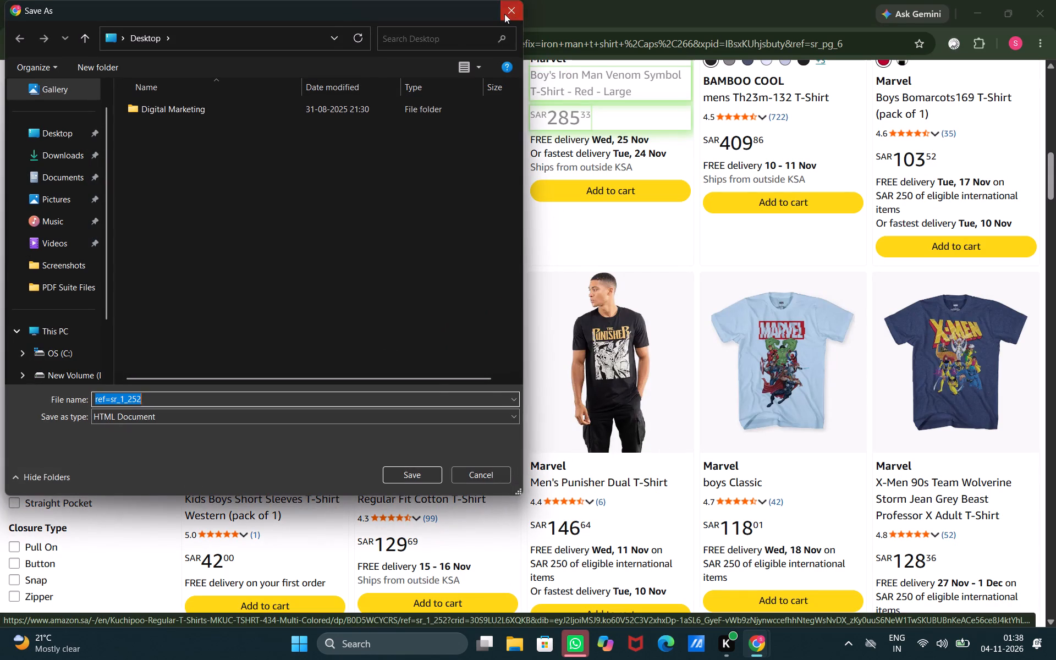
{"action": "right_click", "coordinate": [448, 488]}
{"action": "left_click", "coordinate": [519, 410]}
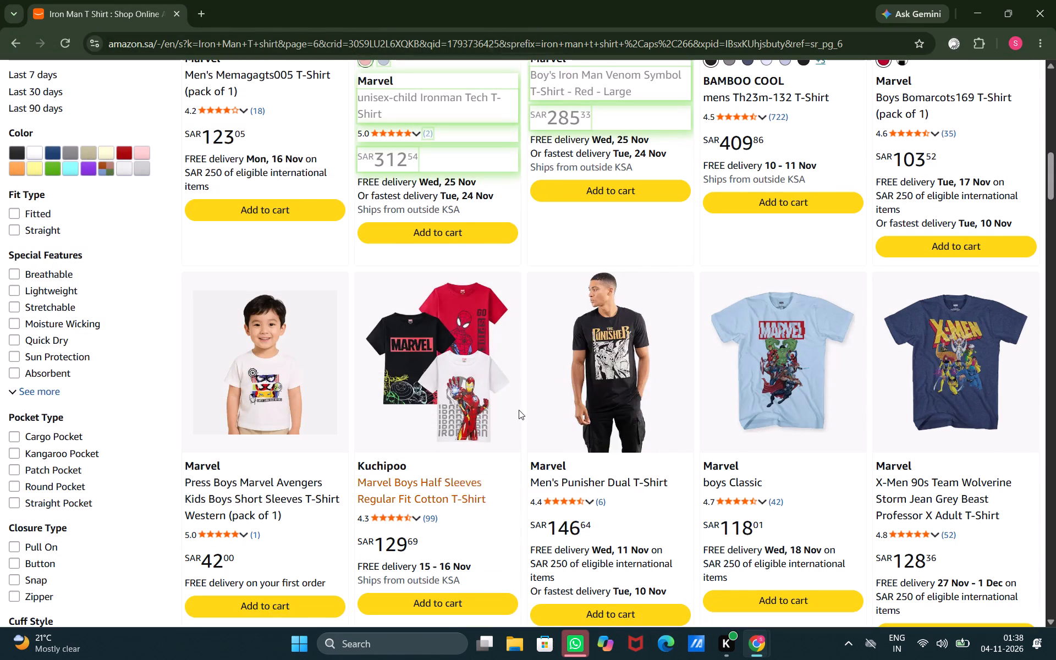
{"action": "key", "text": "alt+Tab"}
{"action": "key", "text": "ctrl+v"}
{"action": "key", "text": "Return"}
{"action": "key", "text": "Return"}
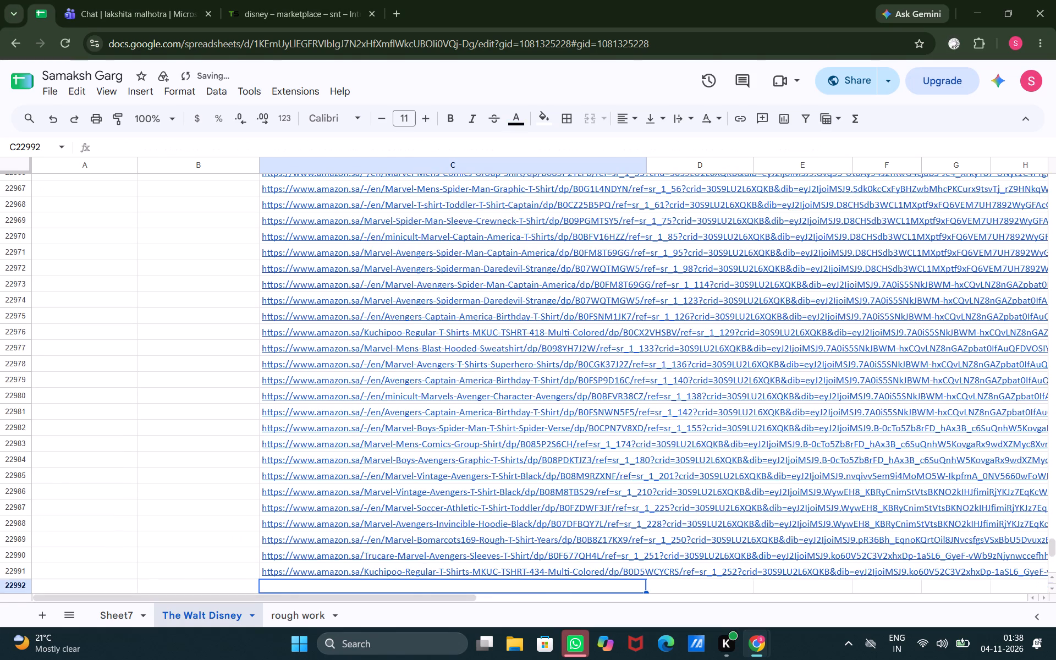
{"action": "key", "text": "alt+Tab"}
View the product page of the Marvel Men's Punisher Dual T-Shirt and return to the search results.
{"action": "left_click", "coordinate": [596, 358]}
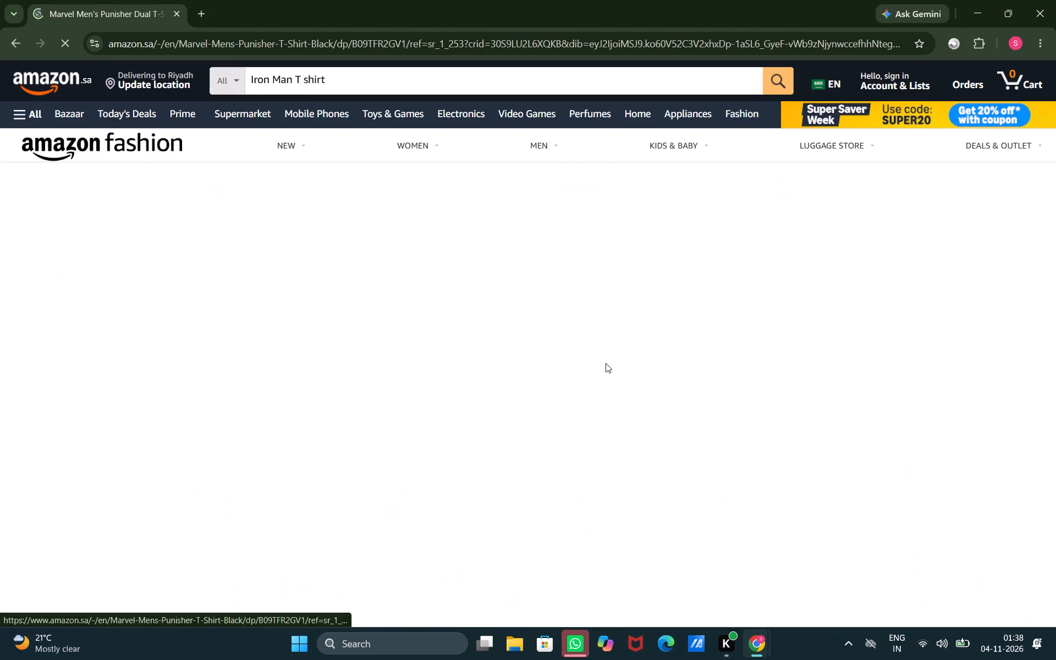
{"action": "left_click", "coordinate": [233, 365]}
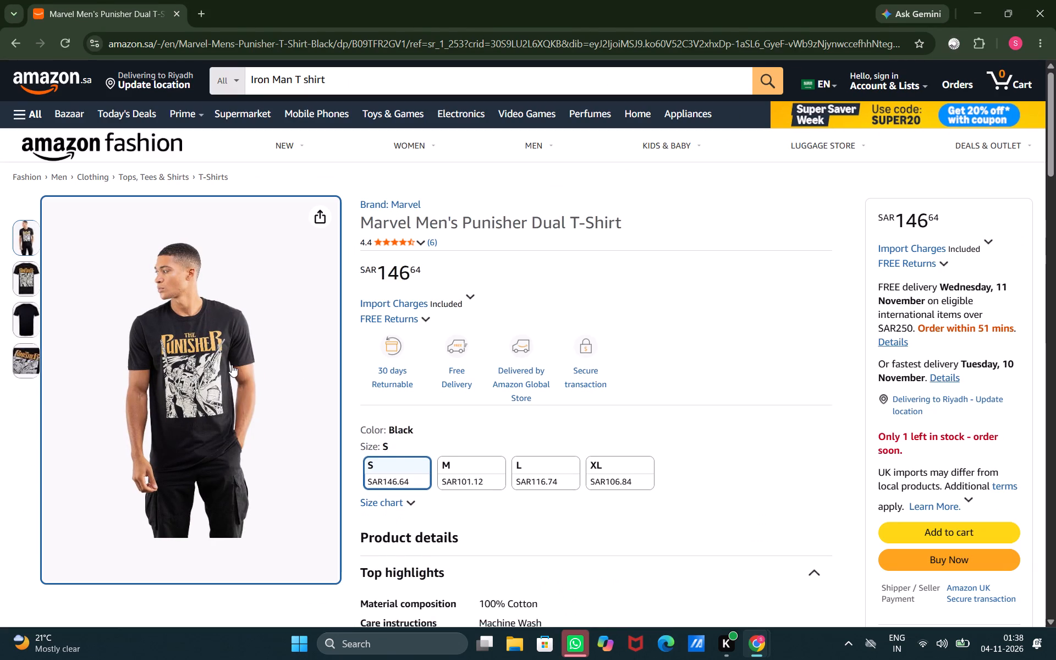
{"action": "left_click", "coordinate": [177, 380]}
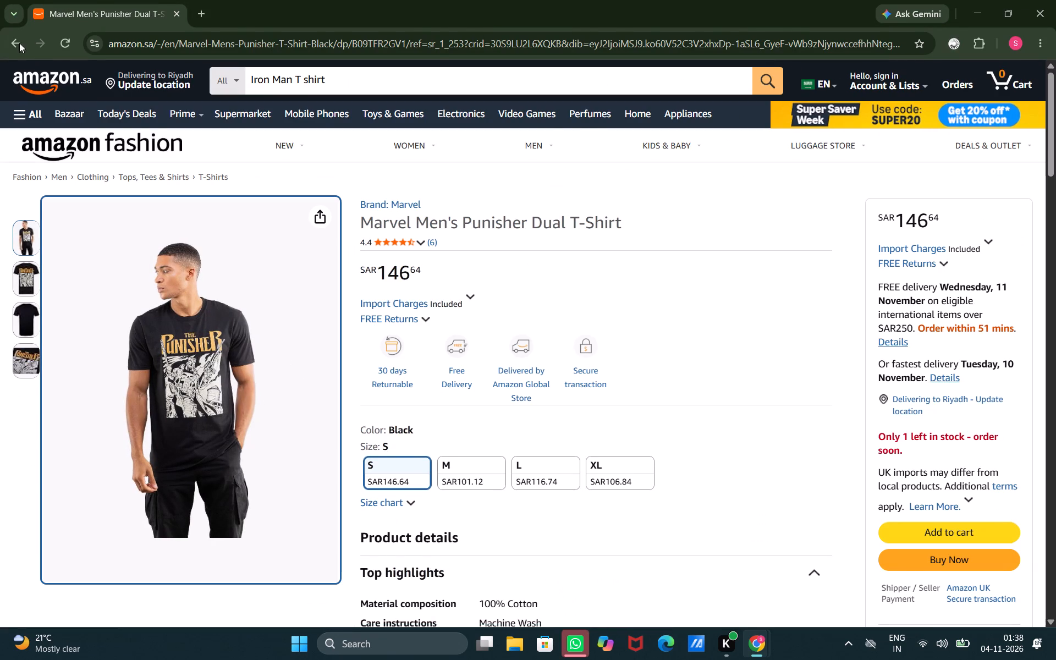
{"action": "left_click", "coordinate": [19, 40]}
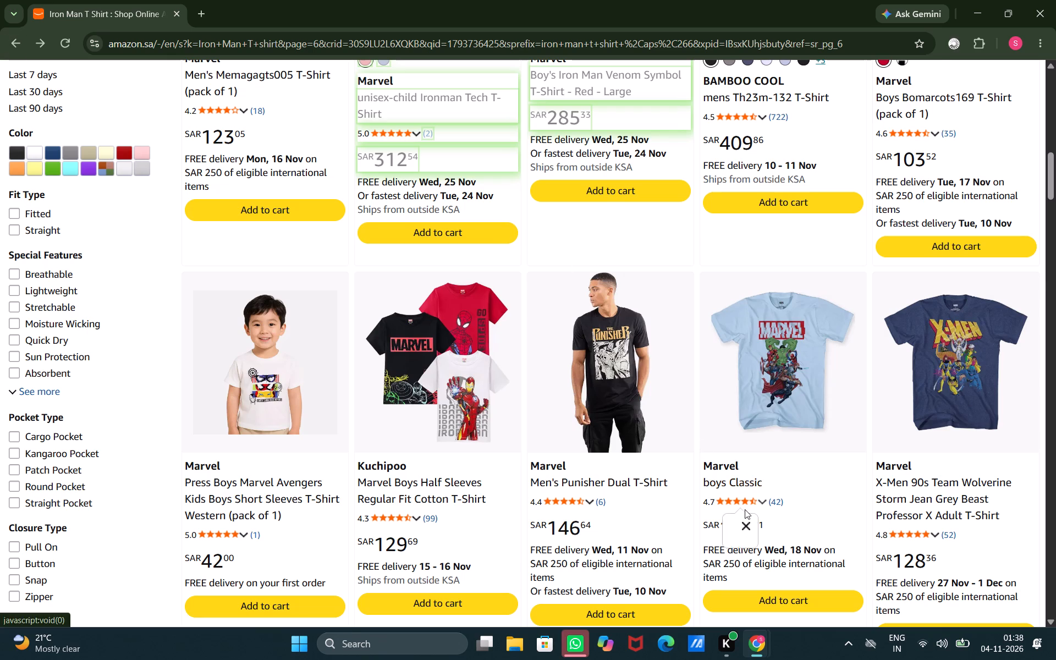
Copy the product link of the light blue Marvel boys Classic T-shirt into cell C22992.
{"action": "right_click", "coordinate": [743, 484]}
{"action": "left_click", "coordinate": [827, 398]}
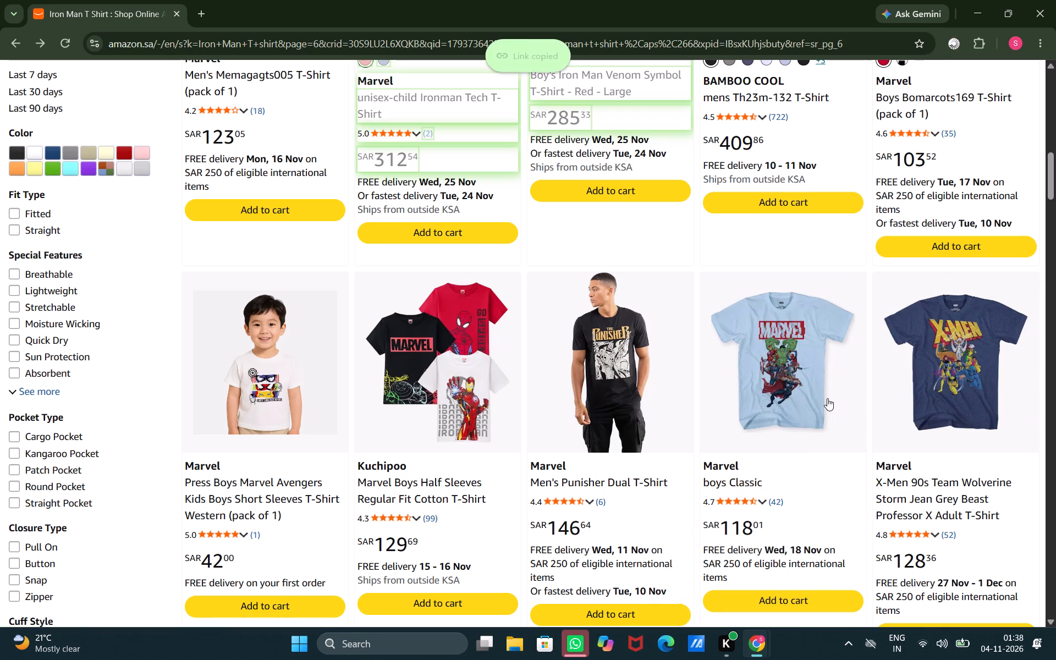
{"action": "key", "text": "alt+Tab"}
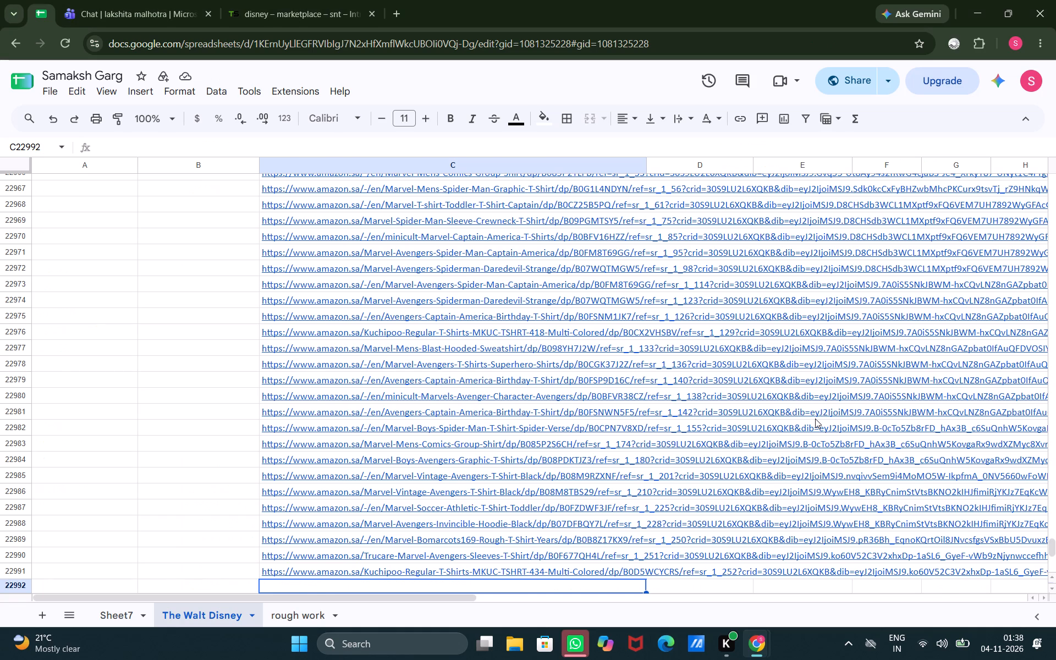
{"action": "key", "text": "ctrl+v"}
{"action": "key", "text": "Return"}
{"action": "key", "text": "Return"}
{"action": "key", "text": "alt+Tab"}
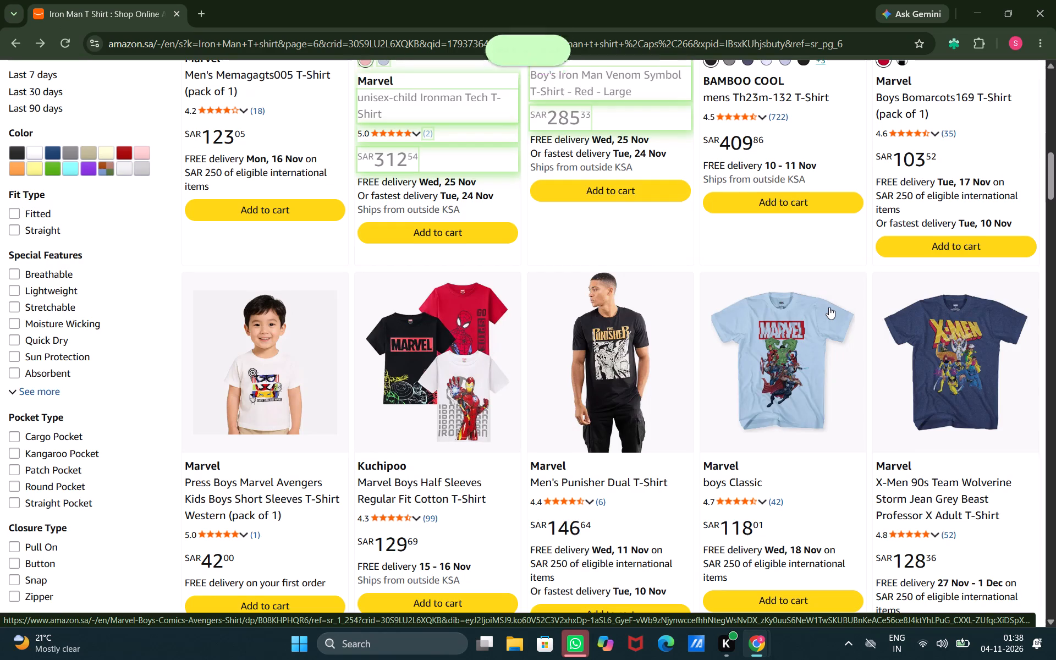
Copy the product link of the Marvel mens Dazzler Light Power Short Sleeve T-shirt into cell C22993.
{"action": "scroll", "coordinate": [829, 307], "scroll_direction": "down", "scroll_amount": 7}
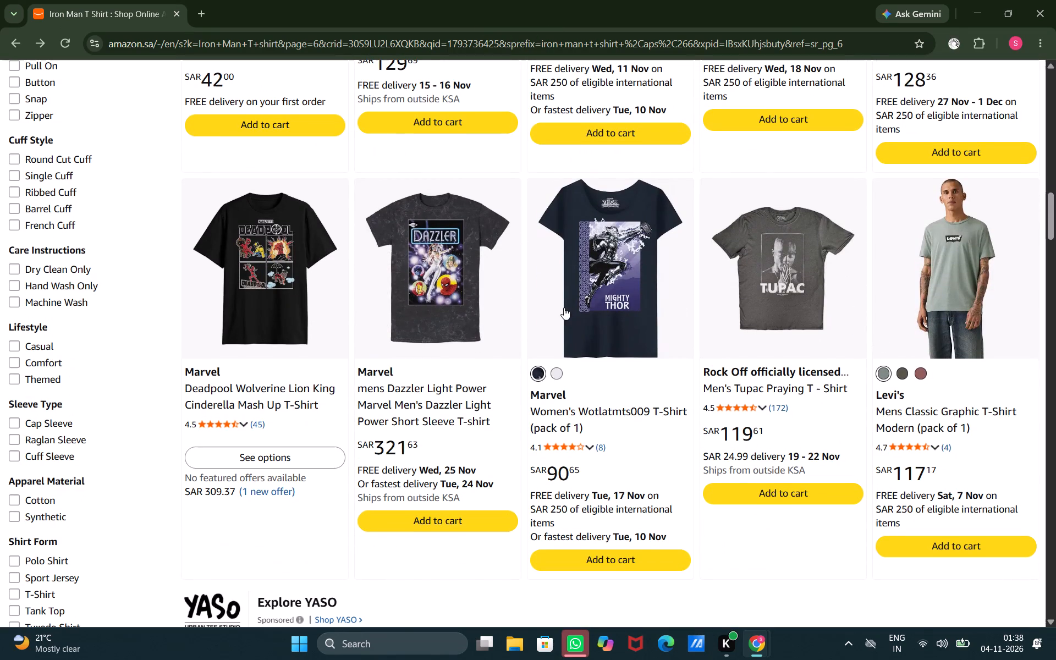
{"action": "right_click", "coordinate": [444, 400]}
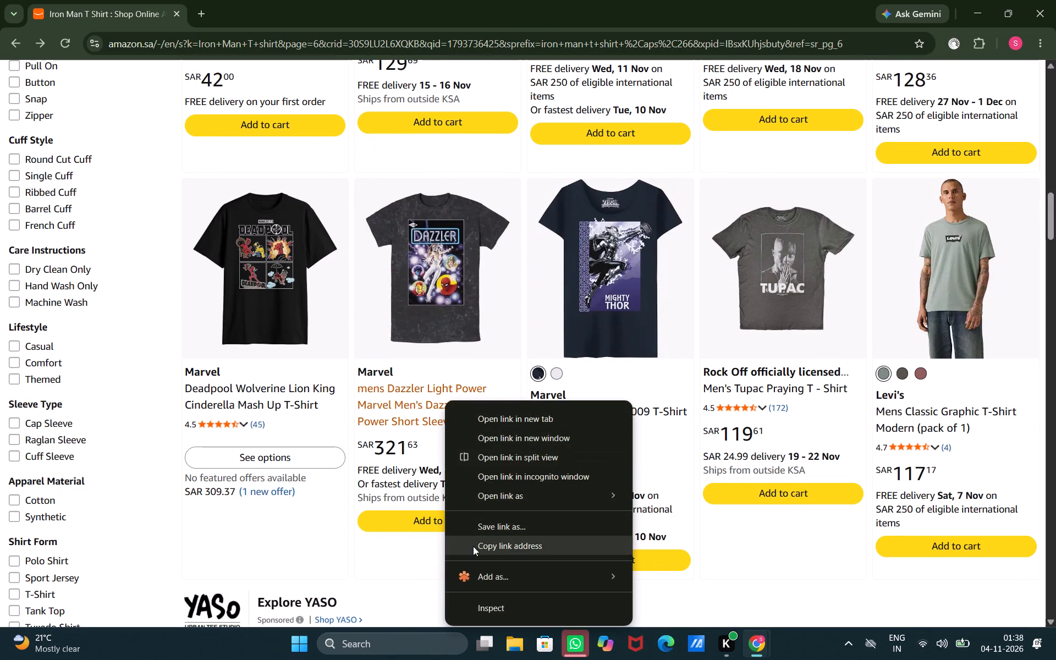
{"action": "left_click", "coordinate": [473, 546]}
{"action": "key", "text": "alt+Tab"}
{"action": "key", "text": "ctrl+v"}
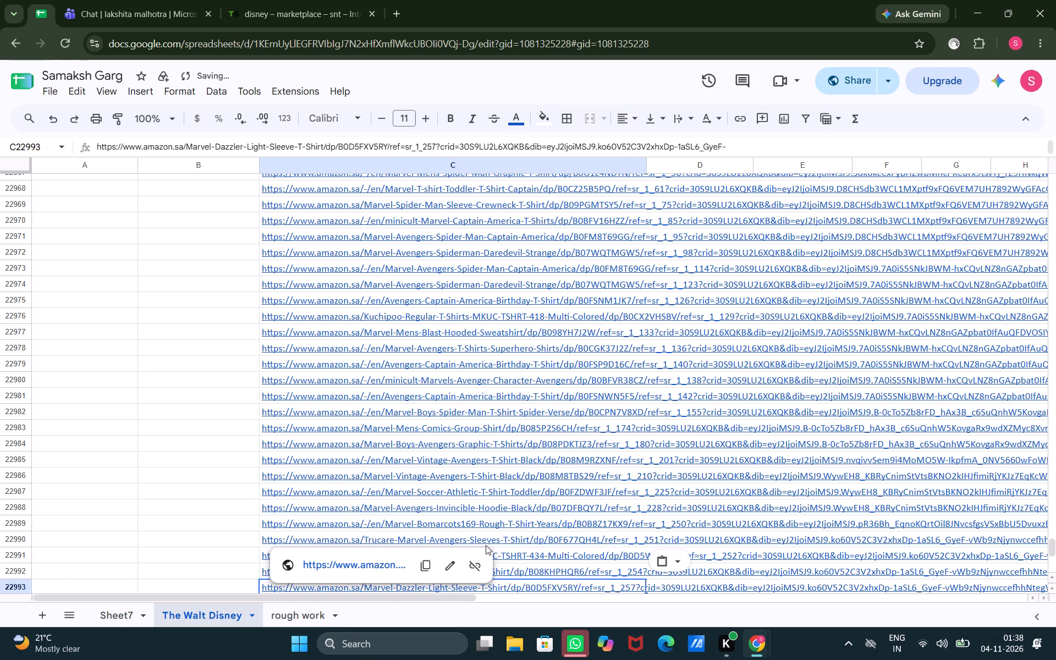
{"action": "key", "text": "Return"}
{"action": "key", "text": "Return"}
{"action": "key", "text": "alt+Tab"}
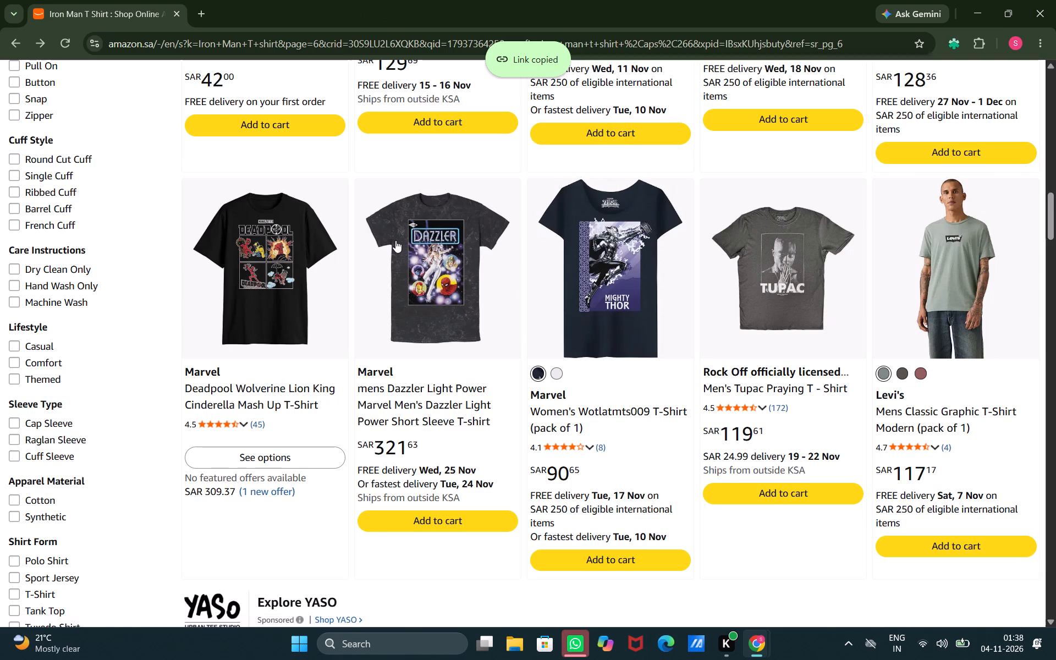
Copy the product link of the Marvel Avengers Birthday Boys Short Sleeve T-Shirt for Toddler and Big Kids into cell C22994.
{"action": "scroll", "coordinate": [395, 240], "scroll_direction": "down", "scroll_amount": 10}
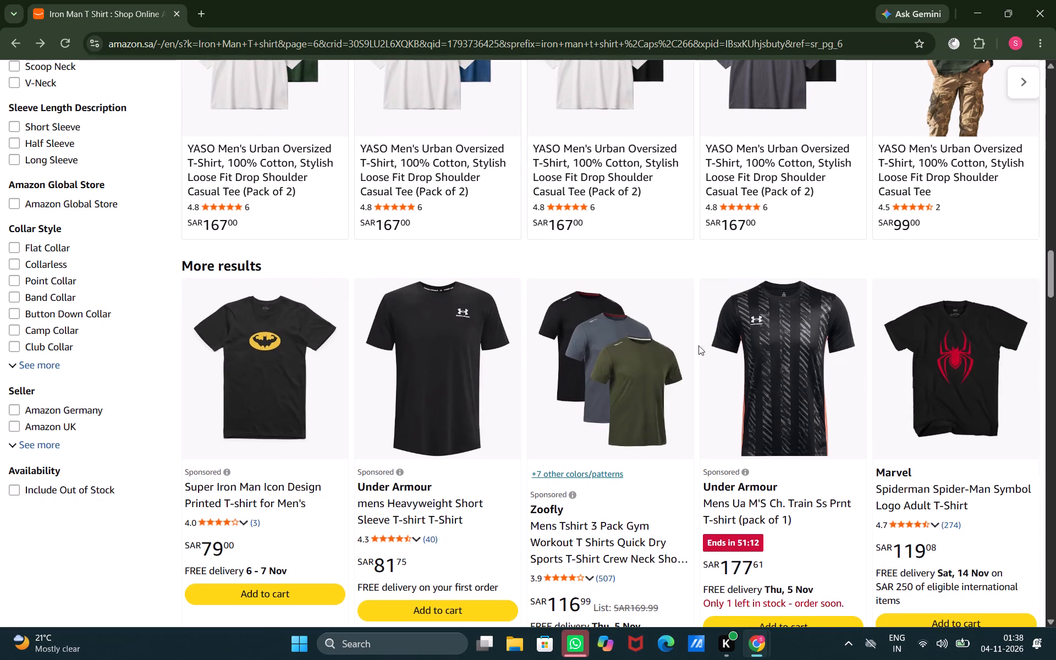
{"action": "scroll", "coordinate": [737, 356], "scroll_direction": "down", "scroll_amount": 5}
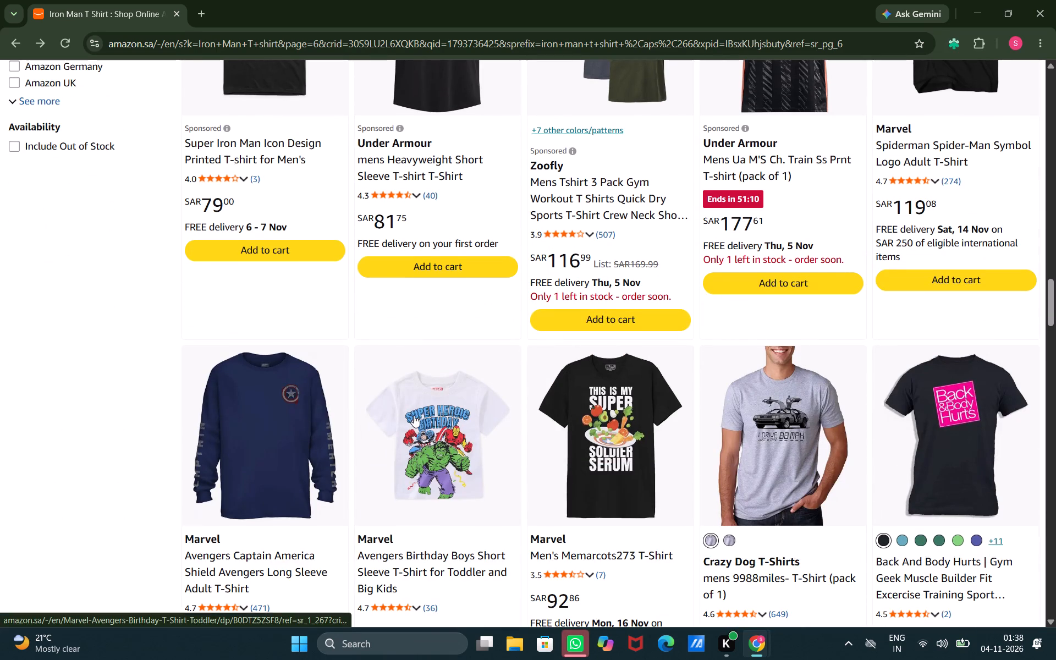
{"action": "scroll", "coordinate": [414, 415], "scroll_direction": "down", "scroll_amount": 1}
{"action": "right_click", "coordinate": [420, 503]}
{"action": "left_click", "coordinate": [487, 425]}
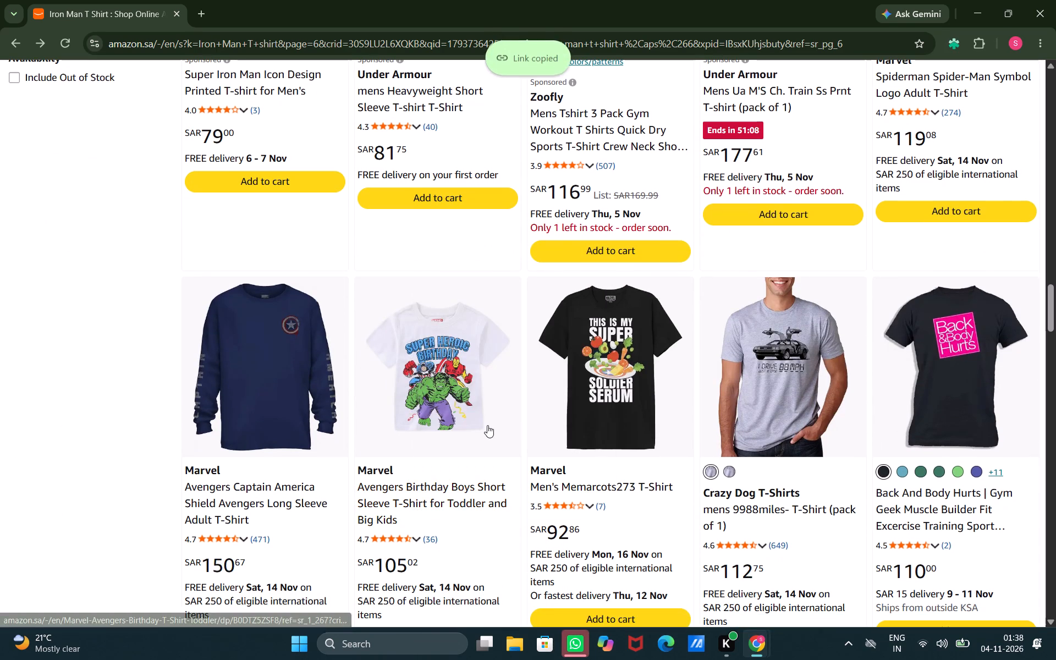
{"action": "key", "text": "alt+Tab"}
{"action": "key", "text": "ctrl+v"}
{"action": "key", "text": "Return"}
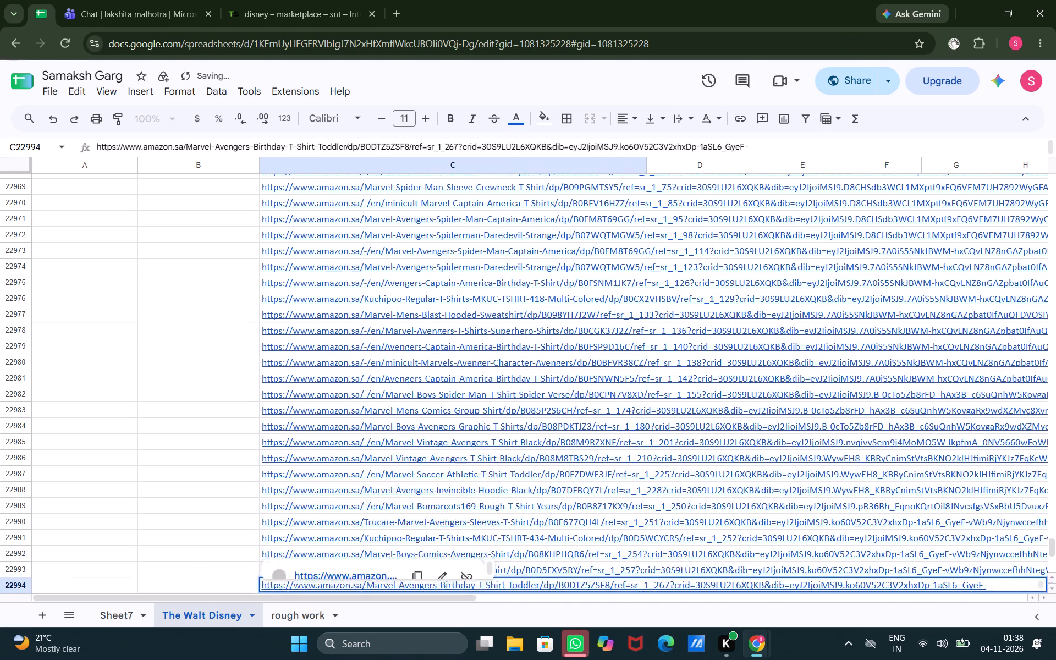
{"action": "key", "text": "Return"}
{"action": "key", "text": "alt+Tab"}
Examine the remaining T-shirts on results page 6 for Iron Man designs and open results page 7.
{"action": "scroll", "coordinate": [481, 421], "scroll_direction": "down", "scroll_amount": 5}
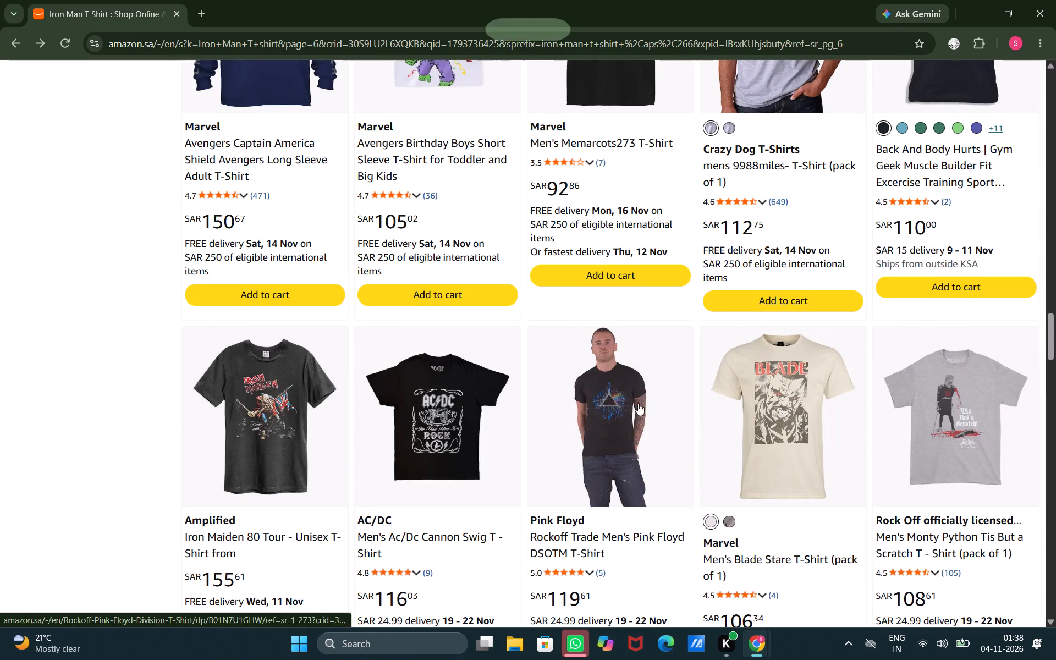
{"action": "scroll", "coordinate": [926, 427], "scroll_direction": "down", "scroll_amount": 6}
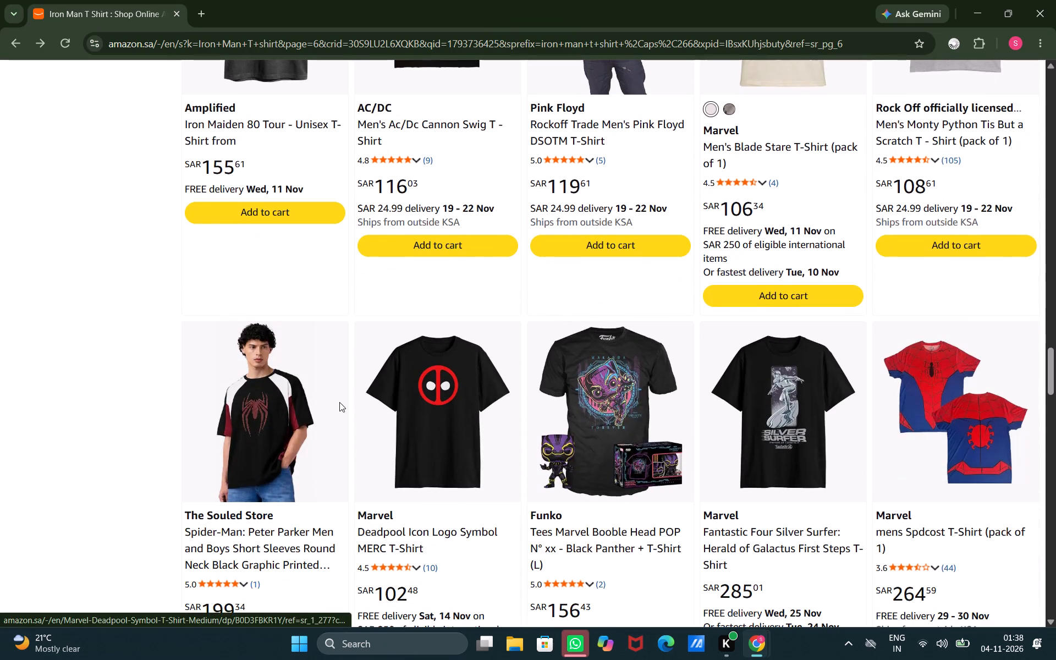
{"action": "scroll", "coordinate": [332, 403], "scroll_direction": "down", "scroll_amount": 6}
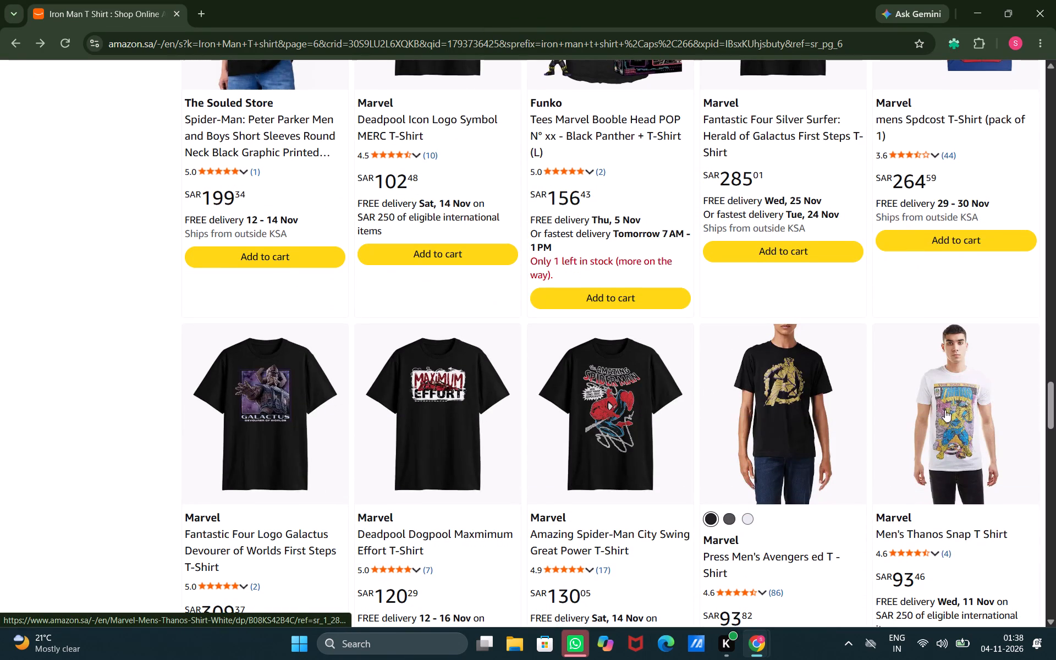
{"action": "scroll", "coordinate": [946, 410], "scroll_direction": "down", "scroll_amount": 6}
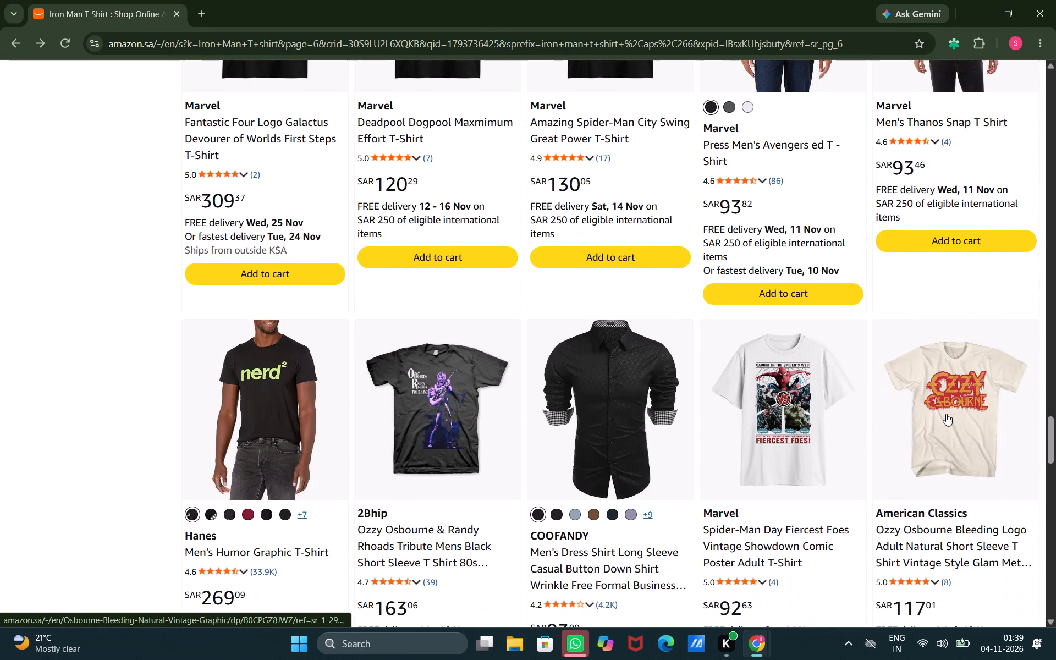
{"action": "scroll", "coordinate": [285, 380], "scroll_direction": "down", "scroll_amount": 6}
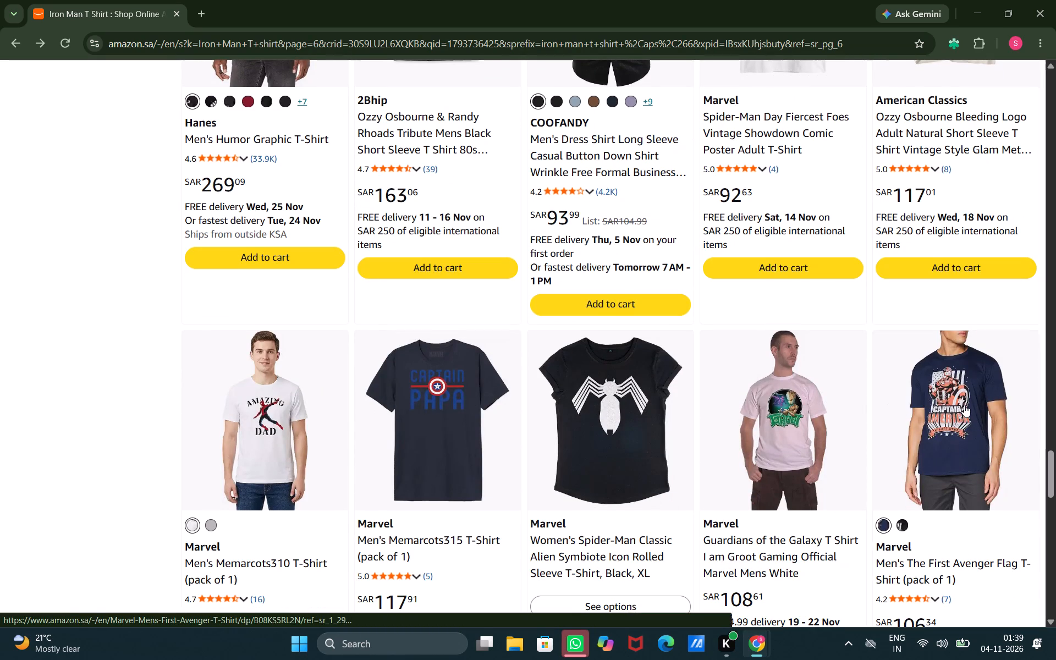
{"action": "scroll", "coordinate": [964, 405], "scroll_direction": "down", "scroll_amount": 5}
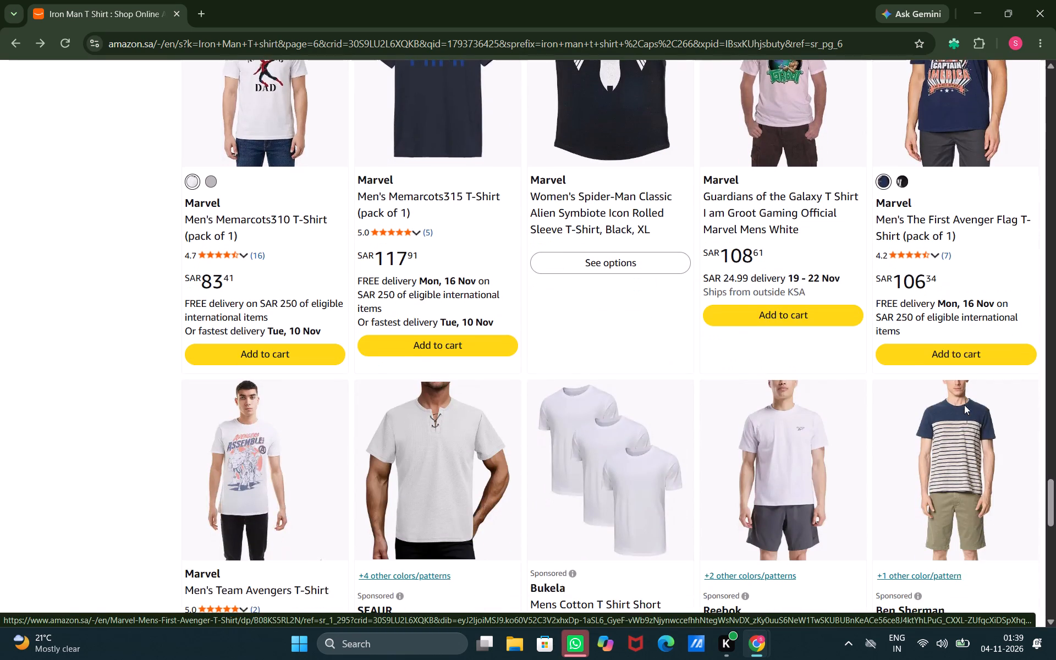
{"action": "scroll", "coordinate": [964, 405], "scroll_direction": "down", "scroll_amount": 1}
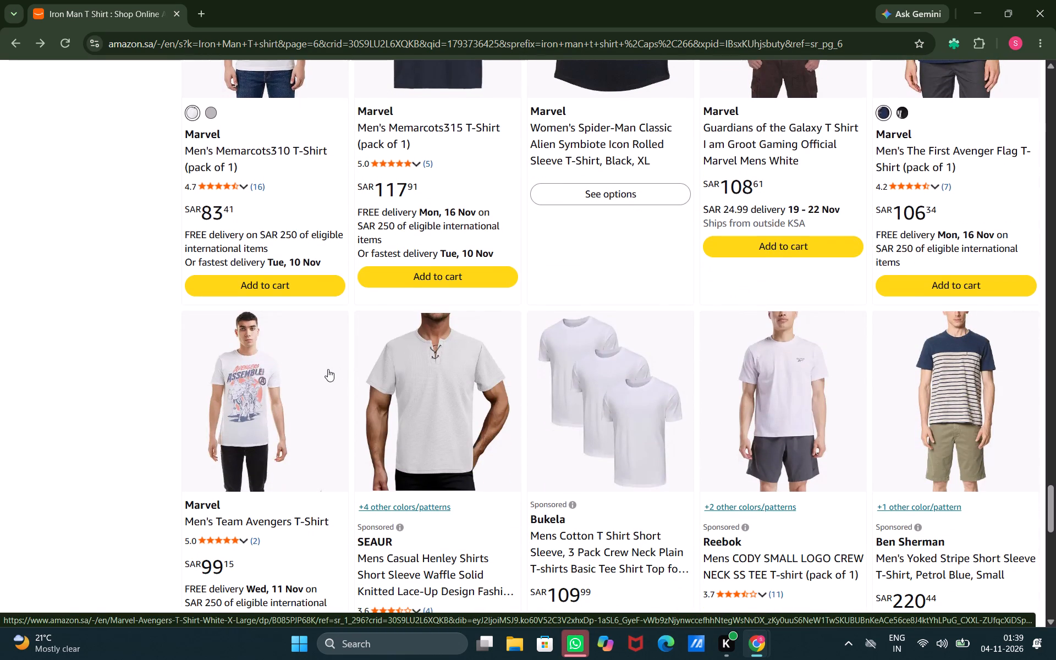
{"action": "scroll", "coordinate": [321, 376], "scroll_direction": "down", "scroll_amount": 4}
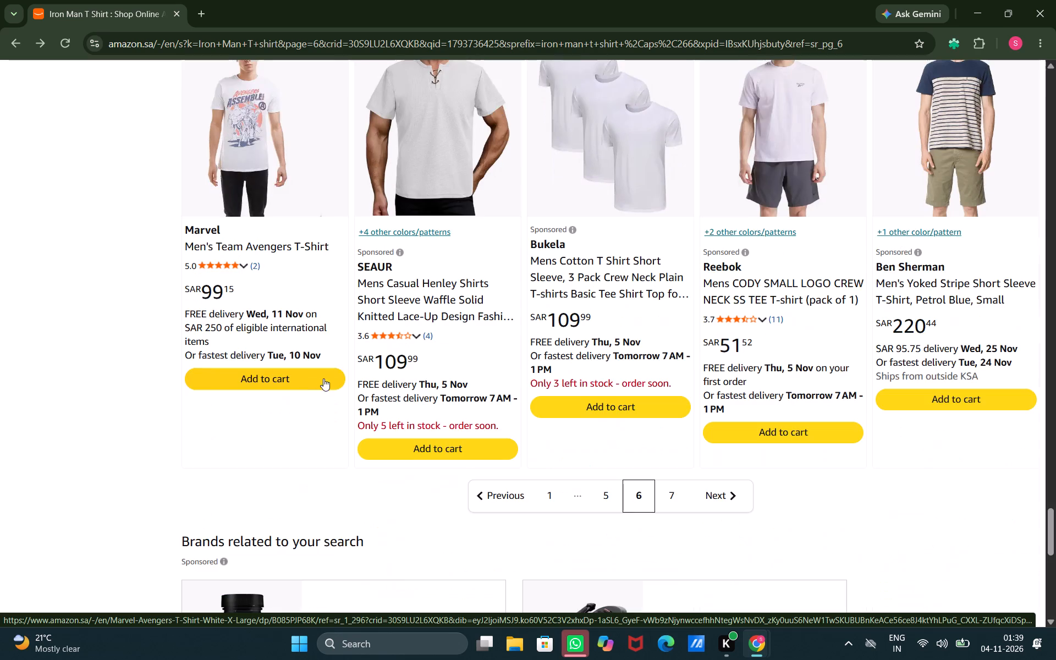
{"action": "scroll", "coordinate": [361, 381], "scroll_direction": "down", "scroll_amount": 2}
{"action": "left_click", "coordinate": [682, 365]}
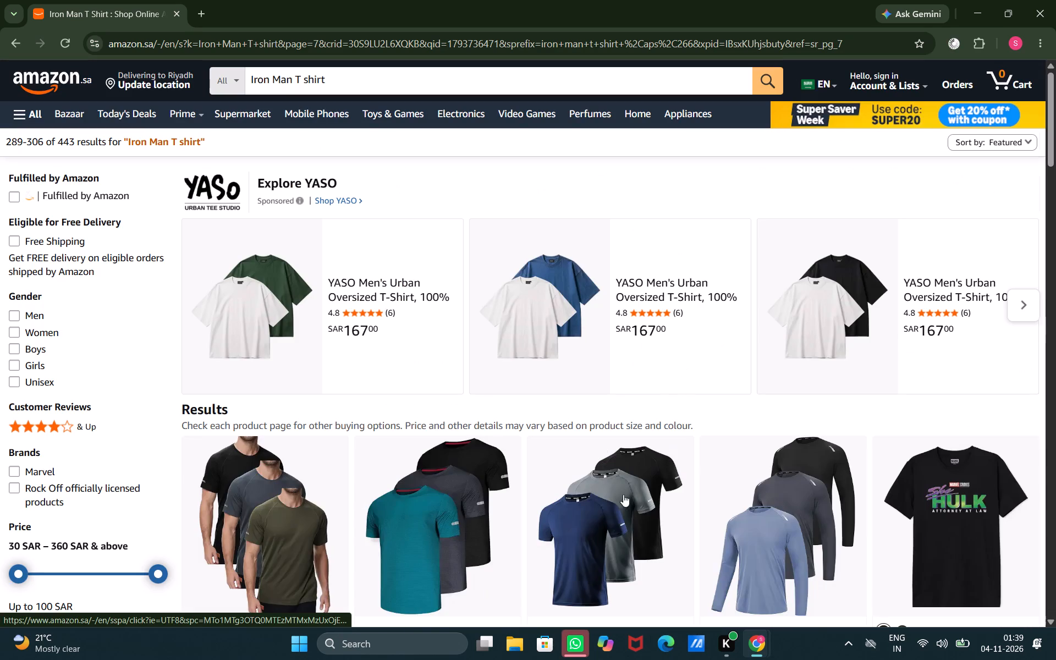
Copy the product link of the Men's Marvel Collective T-shirt from results page 7 into cell C22995.
{"action": "scroll", "coordinate": [608, 473], "scroll_direction": "down", "scroll_amount": 2}
{"action": "scroll", "coordinate": [309, 474], "scroll_direction": "down", "scroll_amount": 4}
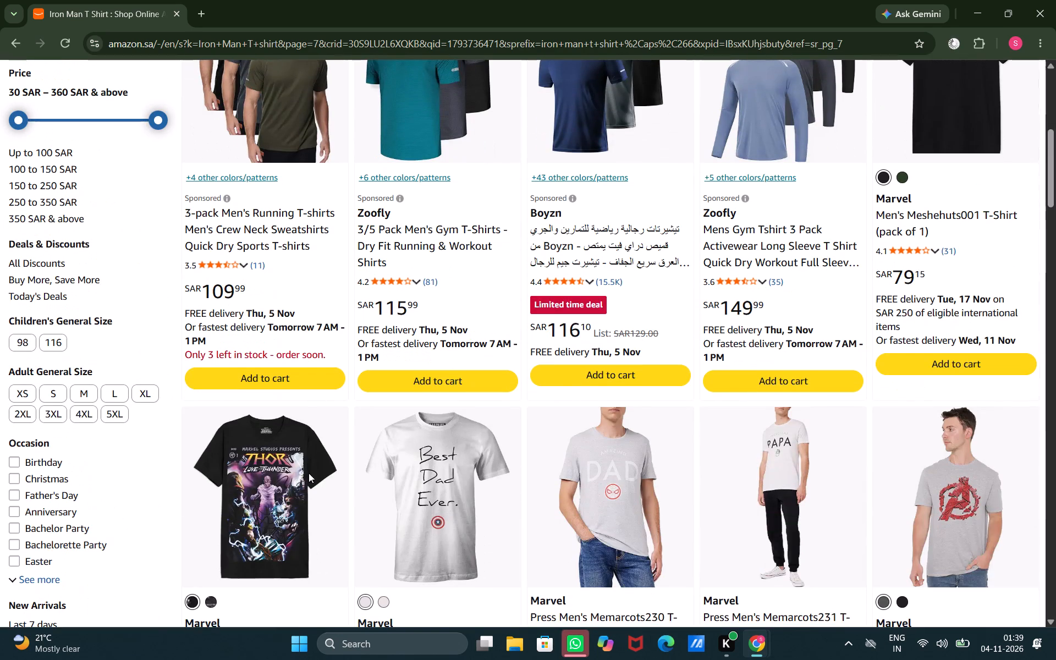
{"action": "scroll", "coordinate": [329, 474], "scroll_direction": "down", "scroll_amount": 1}
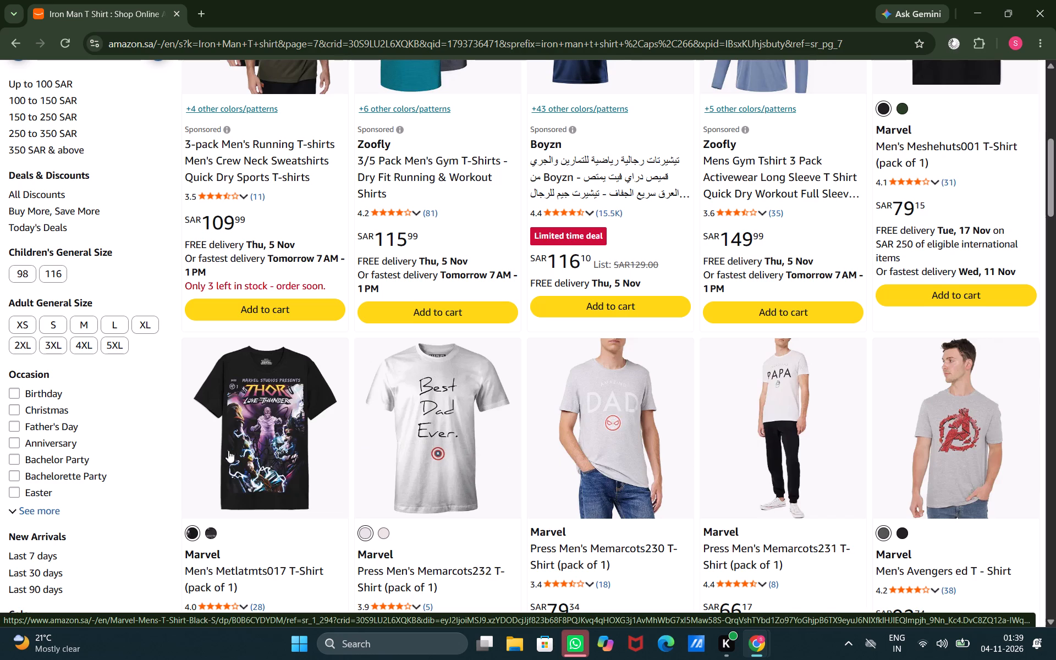
{"action": "scroll", "coordinate": [278, 441], "scroll_direction": "down", "scroll_amount": 7}
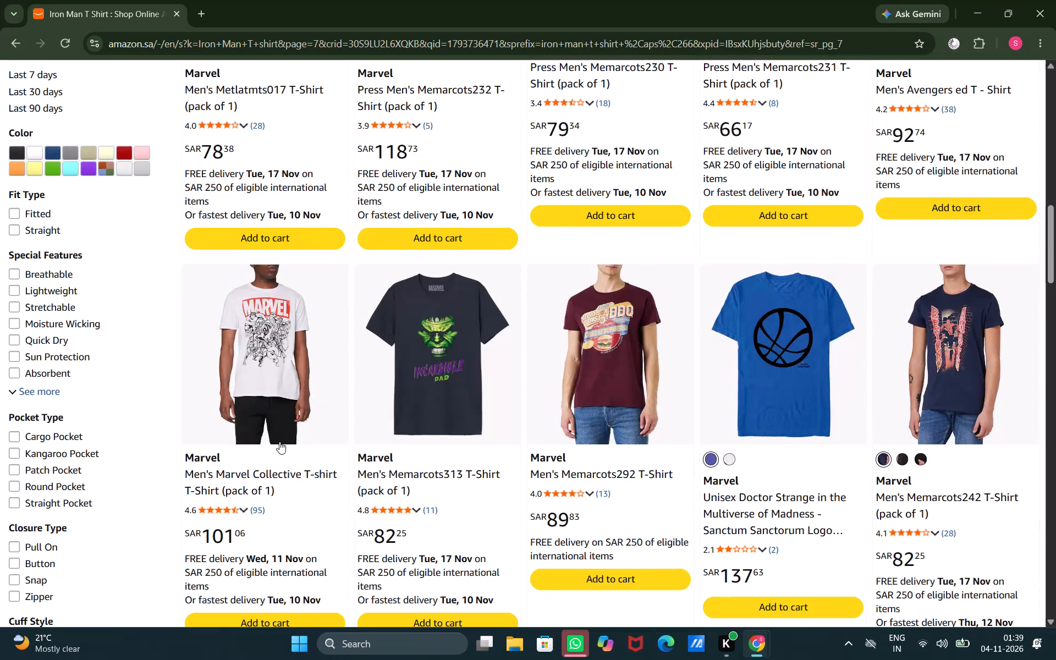
{"action": "right_click", "coordinate": [266, 471]}
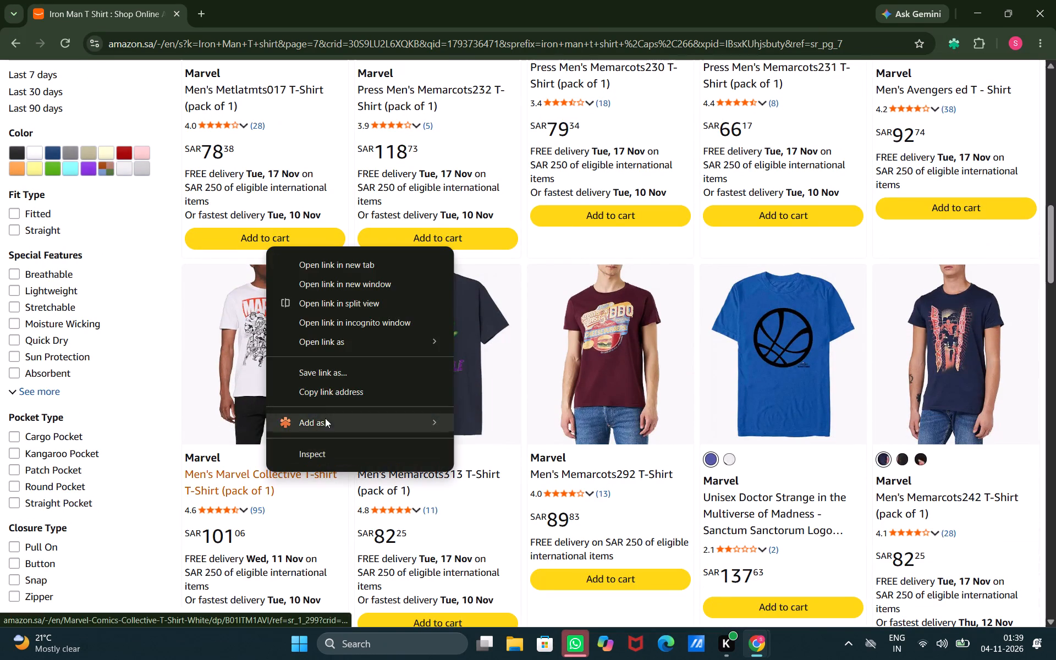
{"action": "left_click", "coordinate": [335, 387]}
{"action": "key", "text": "alt+Tab"}
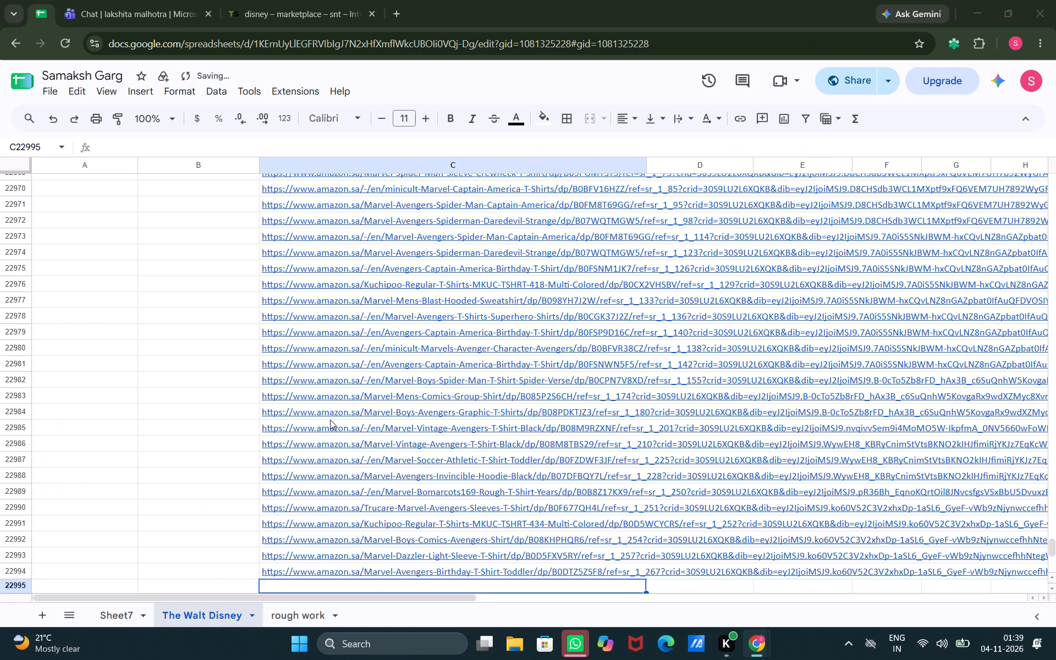
{"action": "key", "text": "ctrl+v"}
{"action": "key", "text": "Return"}
{"action": "key", "text": "Return"}
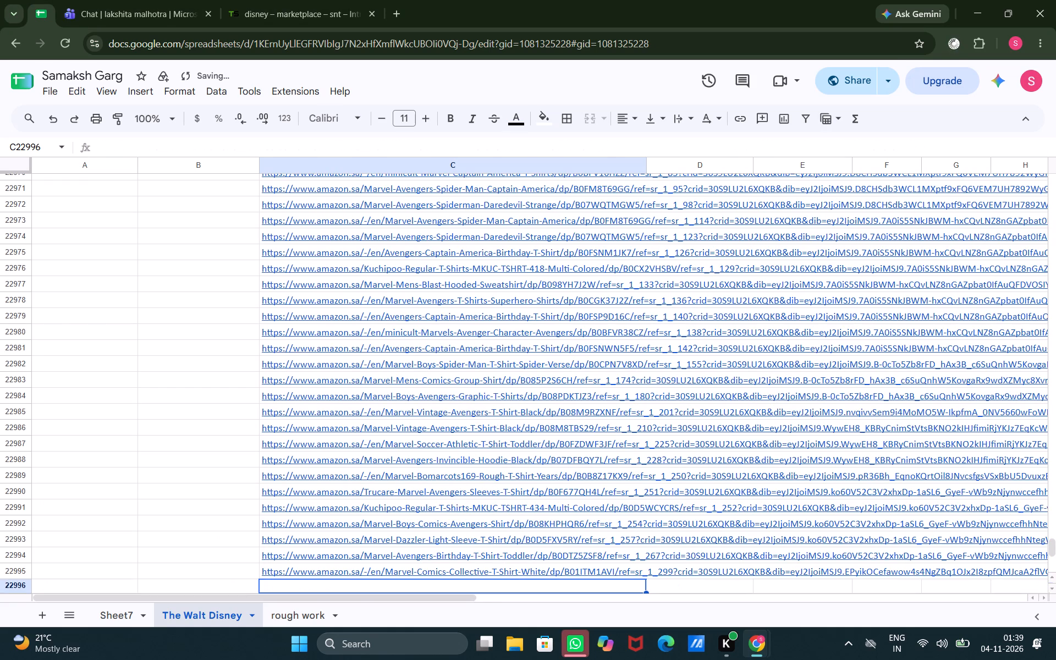
{"action": "key", "text": "alt+Tab"}
Examine the remaining T-shirts through the end of results page 7 for further Iron Man designs.
{"action": "scroll", "coordinate": [328, 410], "scroll_direction": "down", "scroll_amount": 5}
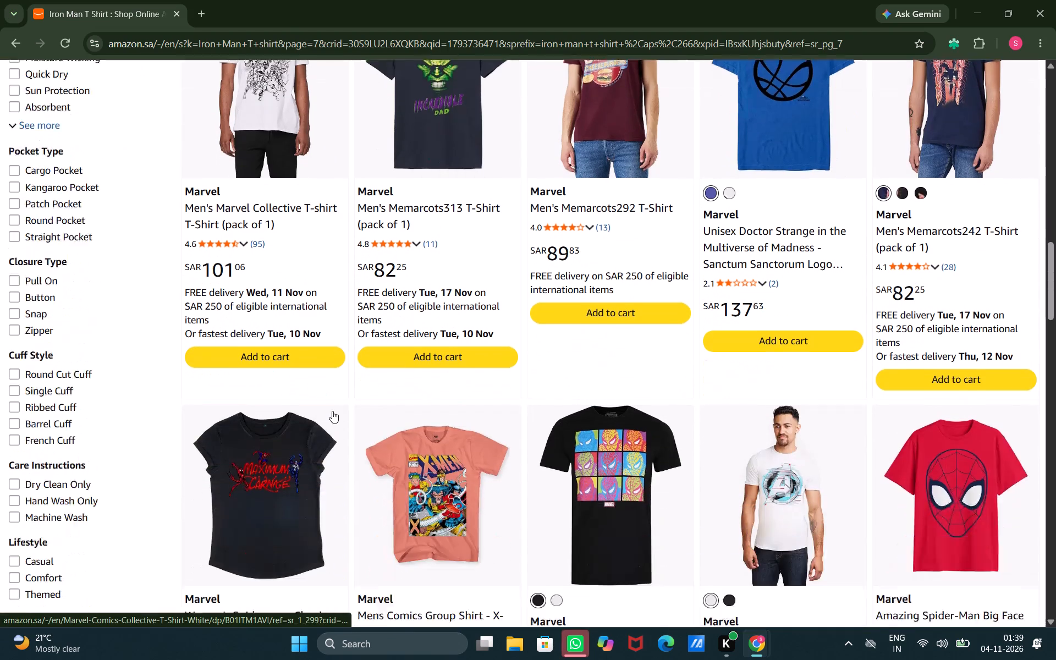
{"action": "scroll", "coordinate": [951, 391], "scroll_direction": "down", "scroll_amount": 6}
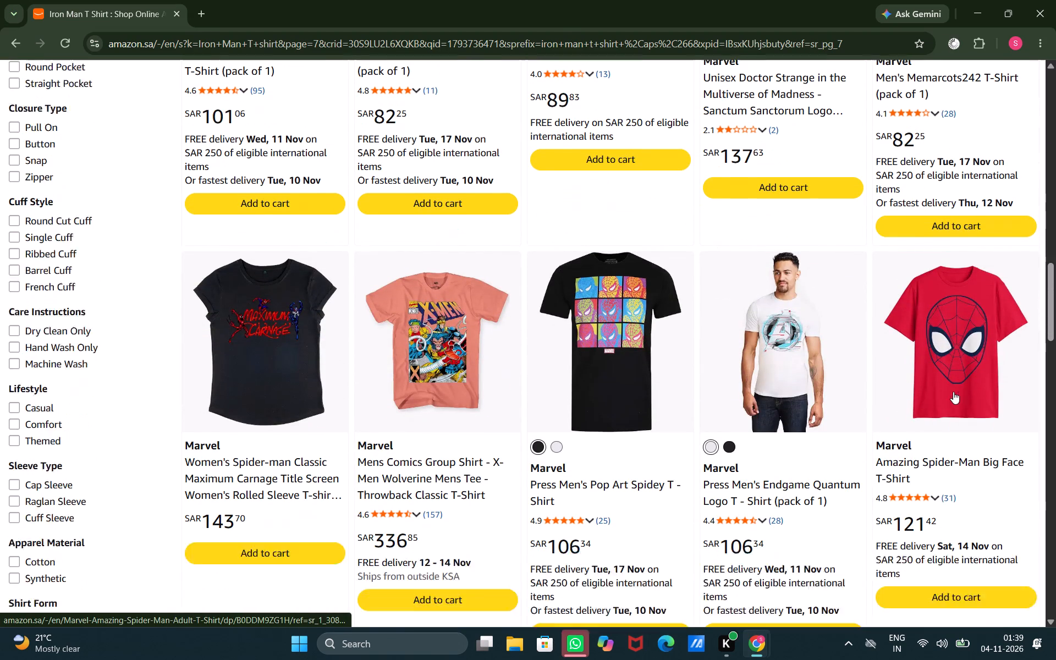
{"action": "scroll", "coordinate": [323, 404], "scroll_direction": "down", "scroll_amount": 7}
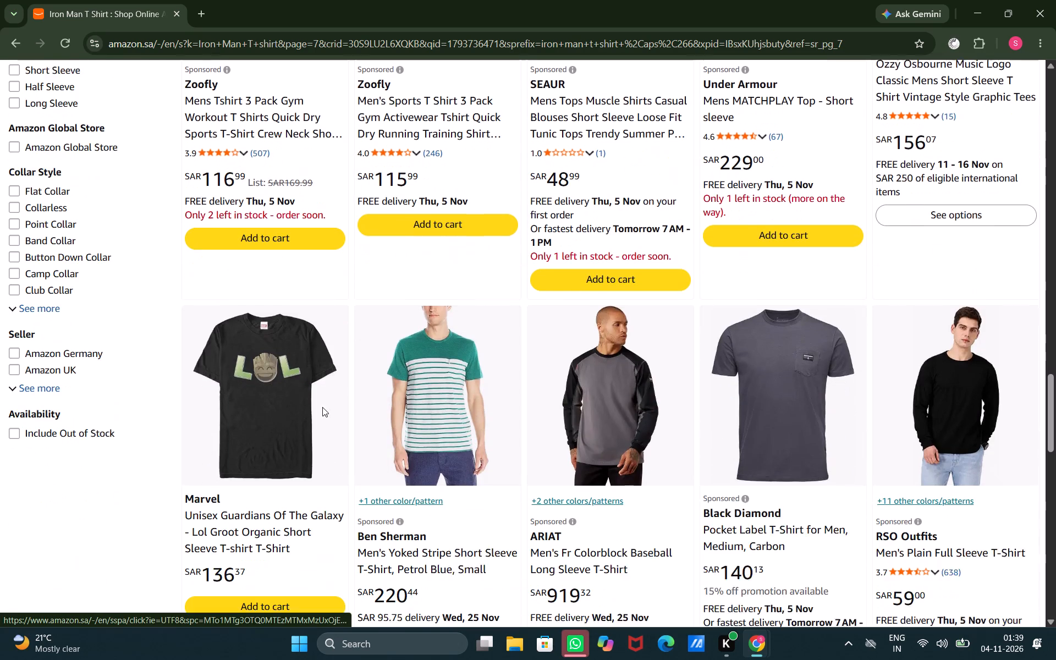
{"action": "scroll", "coordinate": [977, 386], "scroll_direction": "down", "scroll_amount": 5}
{"action": "scroll", "coordinate": [763, 397], "scroll_direction": "down", "scroll_amount": 4}
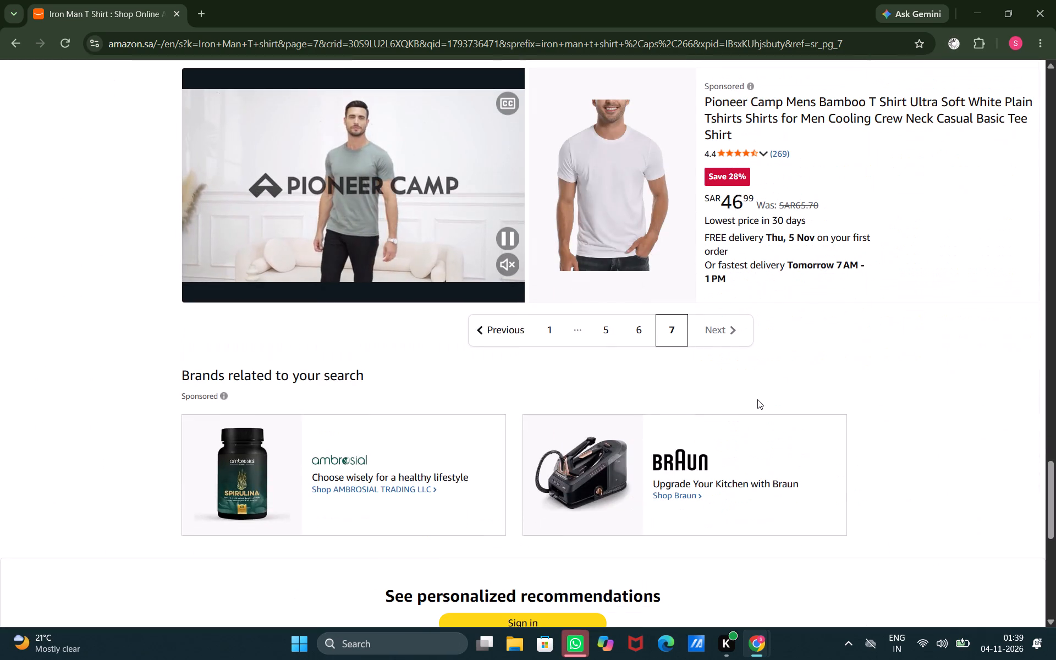
Switch to The Walt Disney sheet and select the column C links from C22995 up to C22296 to check their count.
{"action": "key", "text": "alt+Tab"}
{"action": "scroll", "coordinate": [752, 420], "scroll_direction": "down", "scroll_amount": 10}
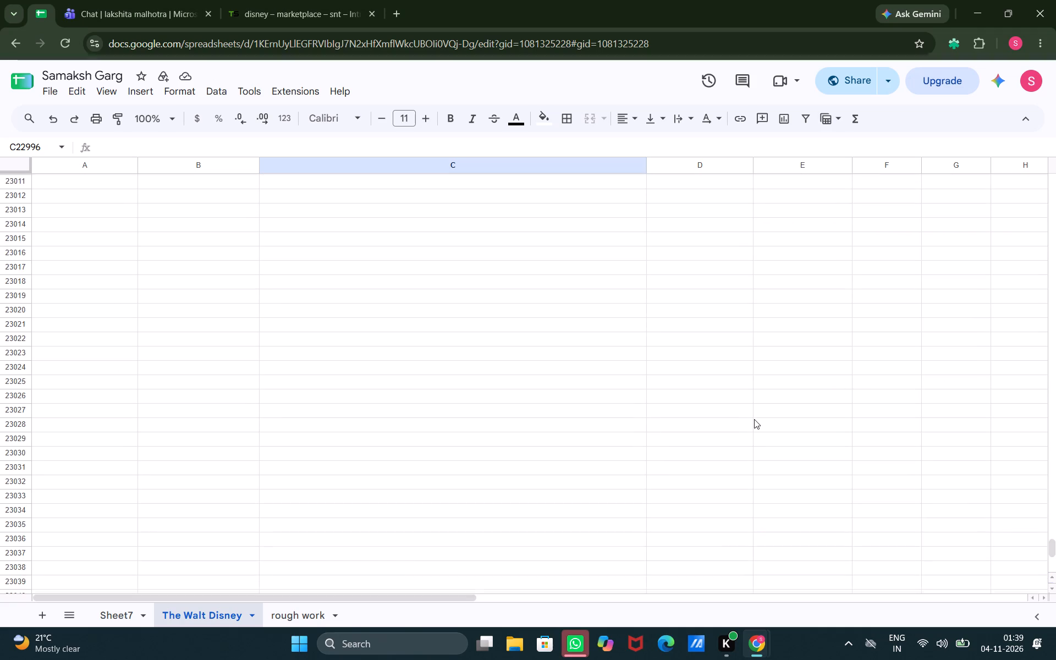
{"action": "scroll", "coordinate": [754, 419], "scroll_direction": "up", "scroll_amount": 6}
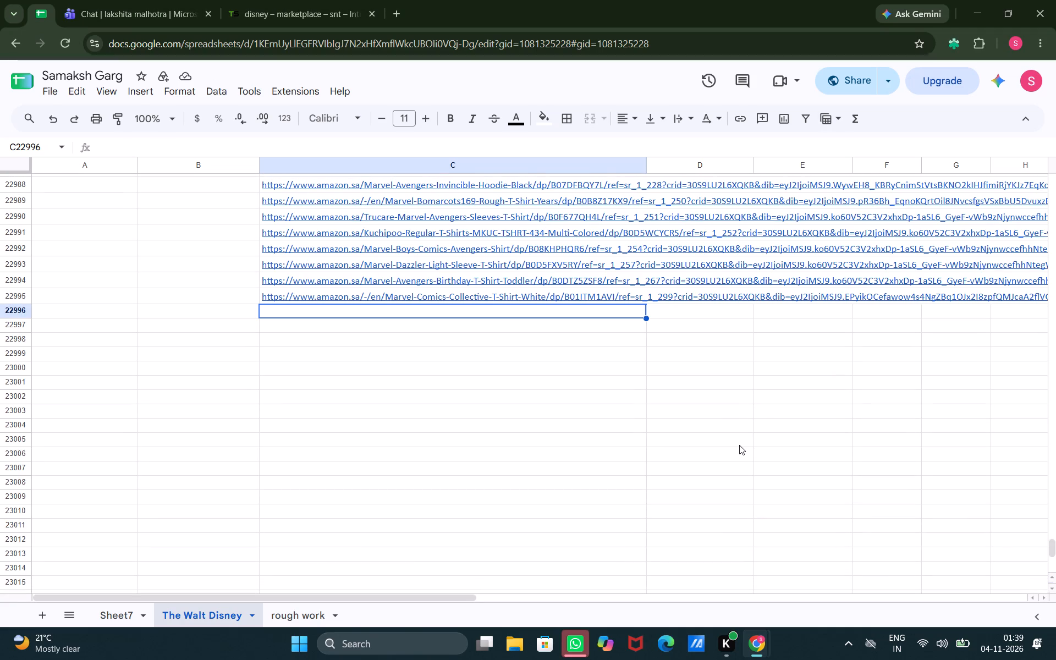
{"action": "key", "text": "Up"}
{"action": "key", "text": "ctrl+shift+Up"}
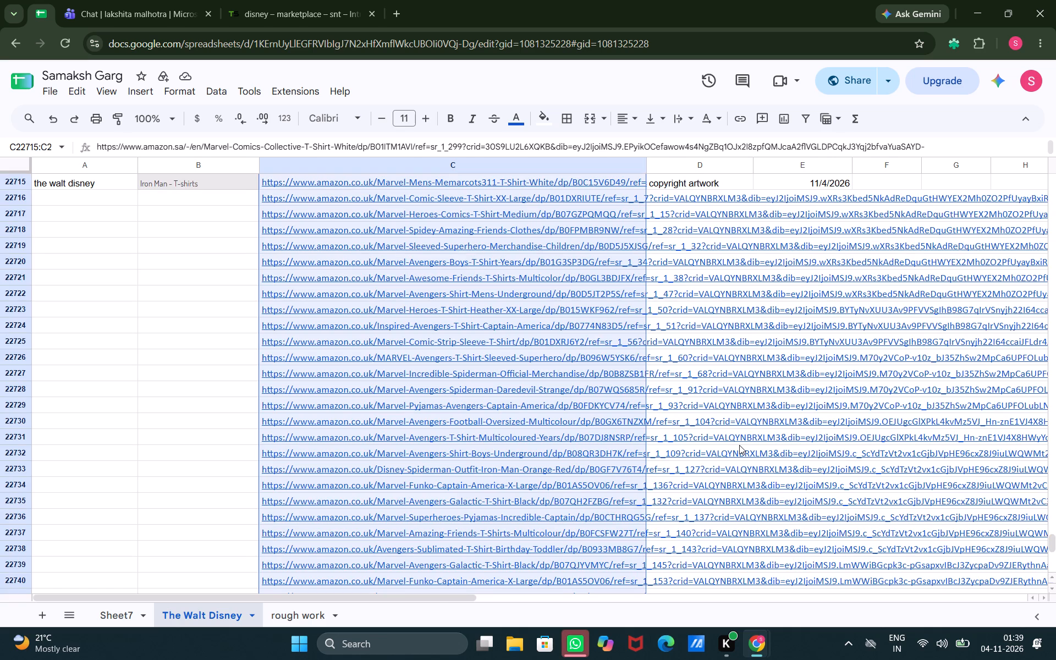
{"action": "key", "text": "ctrl+shift+Up"}
{"action": "key", "text": "ctrl+shift+Up"}
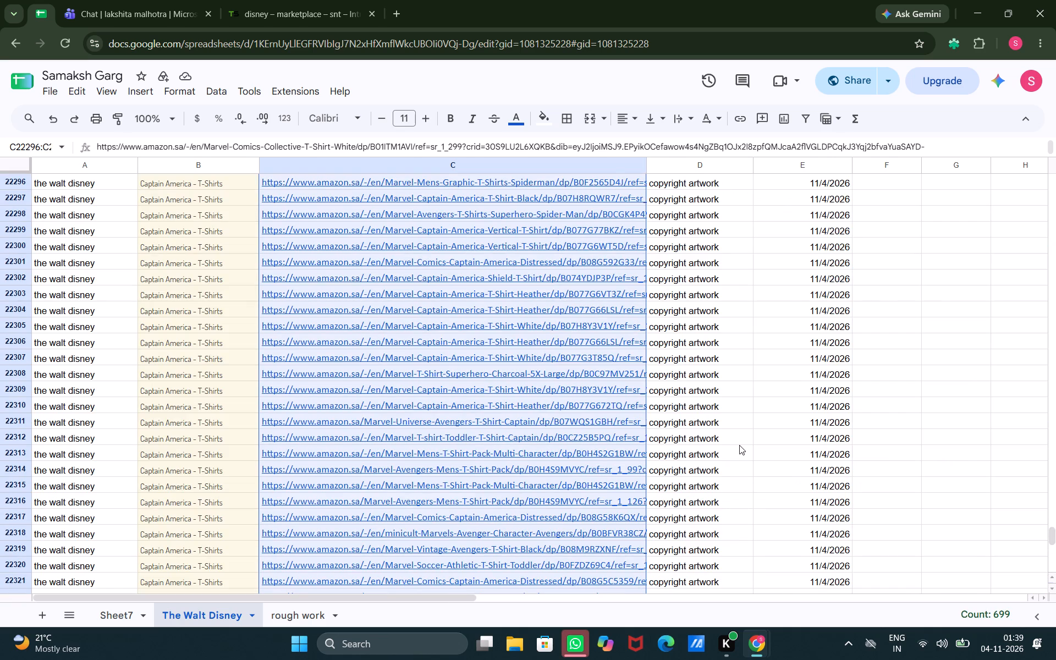
{"action": "key", "text": "shift+Up"}
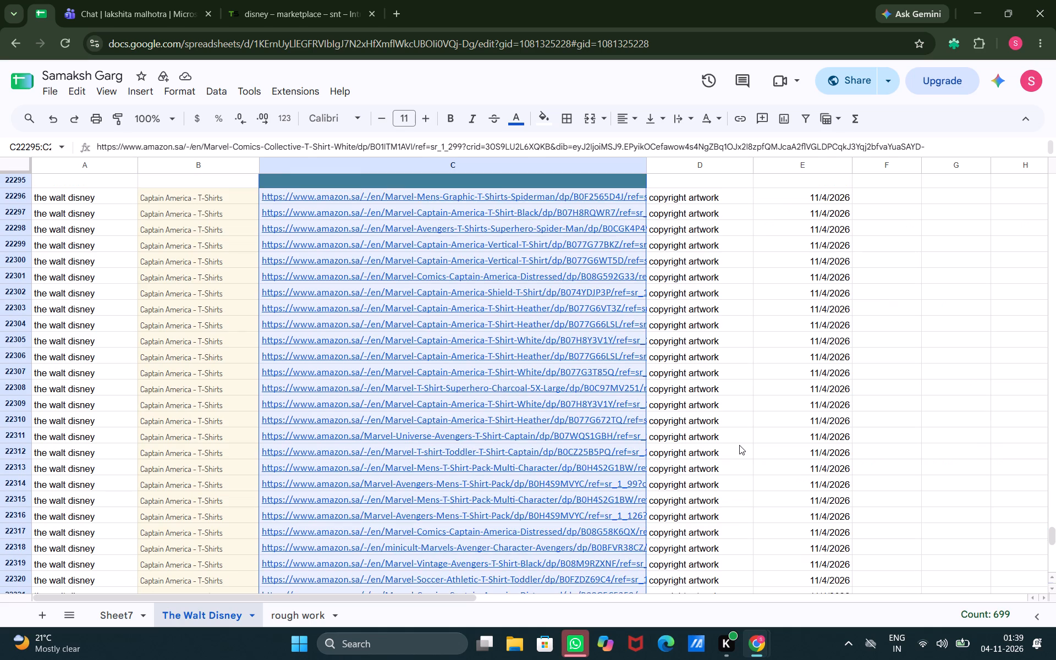
{"action": "key", "text": "shift+Up"}
{"action": "key", "text": "shift+Down"}
{"action": "key", "text": "shift+Down"}
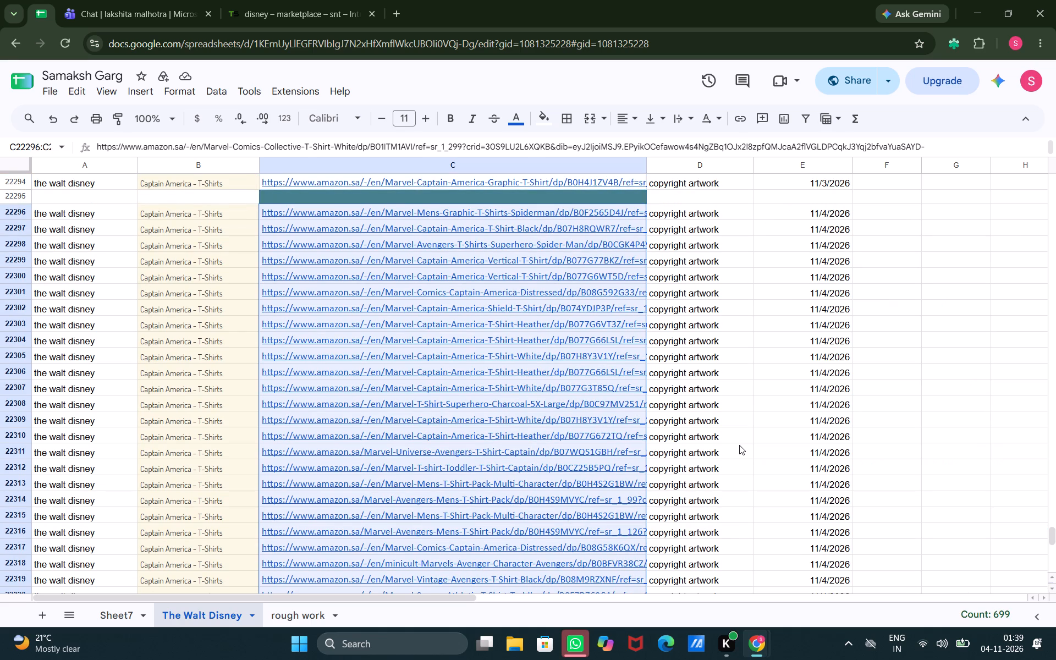
{"action": "key", "text": "Down"}
{"action": "key", "text": "Up"}
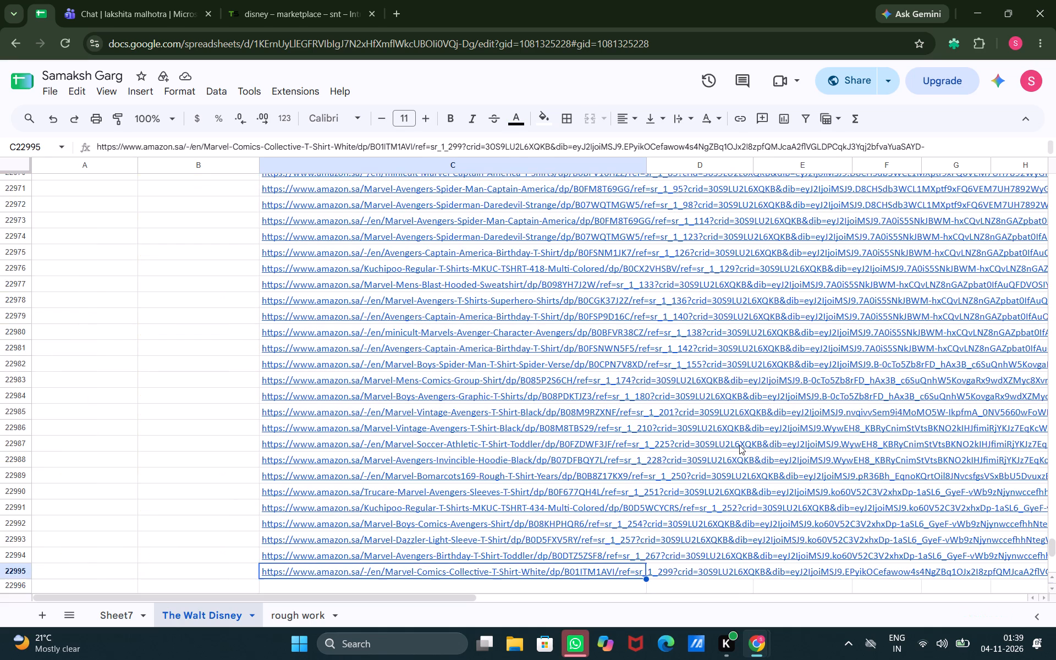
Copy the "Iron Man - T-shirts" label from B22715 into cells B22716 through B22995.
{"action": "key", "text": "ctrl+Up"}
{"action": "key", "text": "Left"}
{"action": "key", "text": "ctrl+c"}
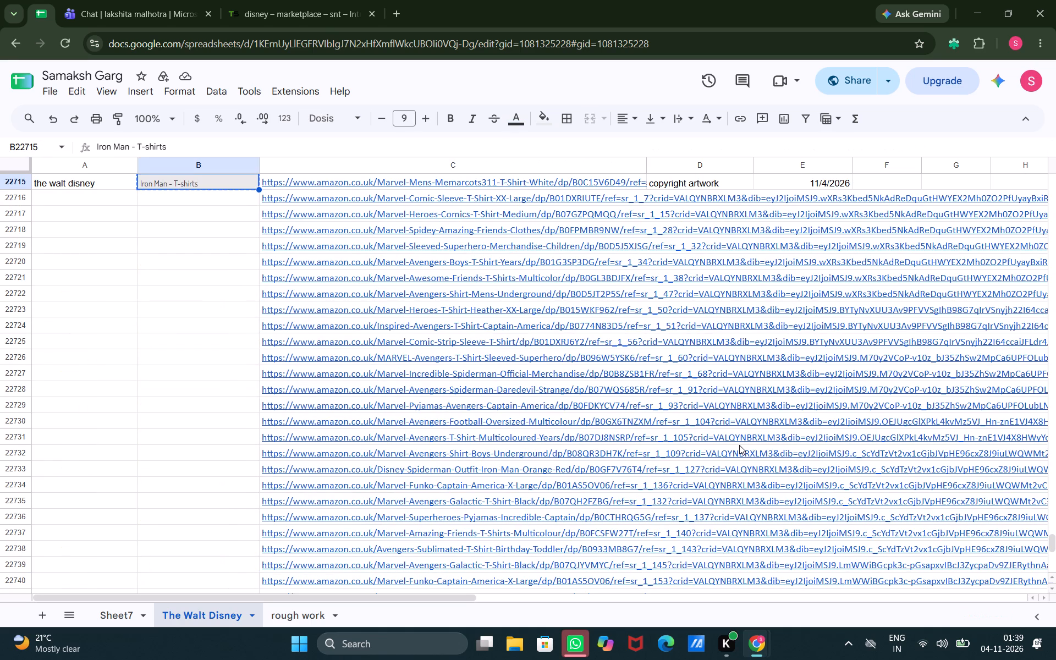
{"action": "key", "text": "Down"}
{"action": "key", "text": "shift+Down"}
{"action": "key", "text": "shift+Down"}
{"action": "key", "text": "shift+Down"}
{"action": "key", "text": "shift+Down"}
{"action": "key", "text": "shift+Down"}
{"action": "key", "text": "shift+Down"}
{"action": "key", "text": "shift+Down"}
{"action": "key", "text": "shift+Down"}
{"action": "key", "text": "shift+Down"}
{"action": "key", "text": "shift+Down"}
{"action": "key", "text": "shift+Down"}
{"action": "key", "text": "shift+Down"}
{"action": "key", "text": "shift+Down"}
{"action": "key", "text": "shift+Down"}
{"action": "key", "text": "shift+Down"}
{"action": "key", "text": "shift+Down"}
{"action": "key", "text": "shift+Down"}
{"action": "key", "text": "shift+Down"}
{"action": "key", "text": "shift+Down"}
{"action": "key", "text": "shift+Down"}
{"action": "key", "text": "shift+Down"}
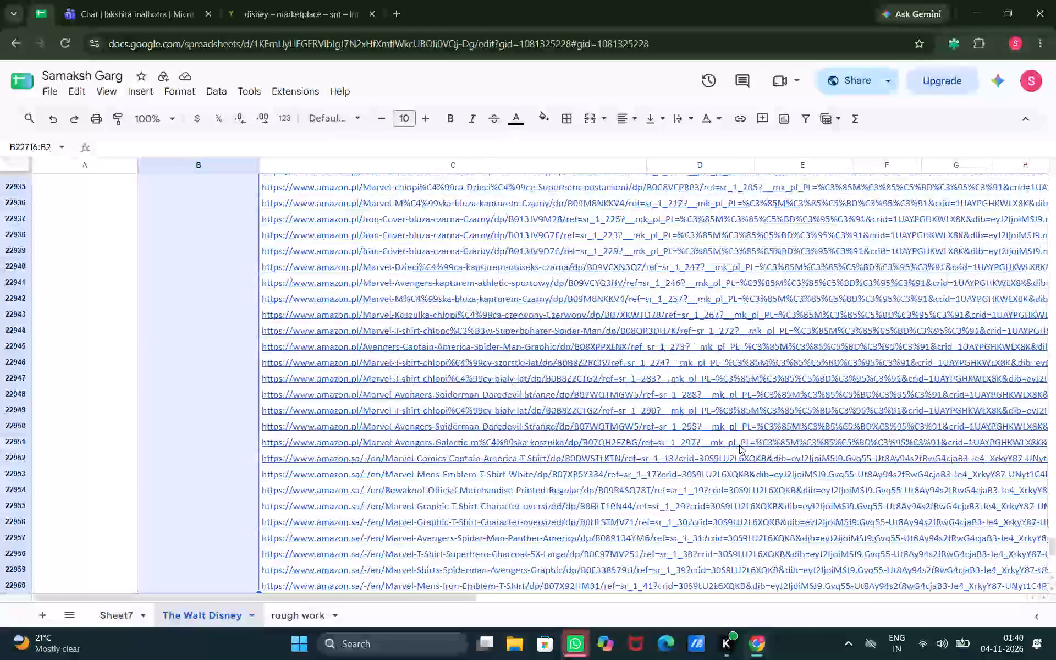
{"action": "key", "text": "shift+Up"}
{"action": "key", "text": "shift+Up"}
{"action": "key", "text": "shift+Up"}
{"action": "key", "text": "shift+Up"}
{"action": "key", "text": "shift+Up"}
{"action": "key", "text": "shift+Up"}
{"action": "key", "text": "shift+Up"}
{"action": "key", "text": "shift+Up"}
{"action": "key", "text": "shift+Up"}
{"action": "key", "text": "shift+Up"}
{"action": "key", "text": "shift+Up"}
{"action": "key", "text": "shift+Up"}
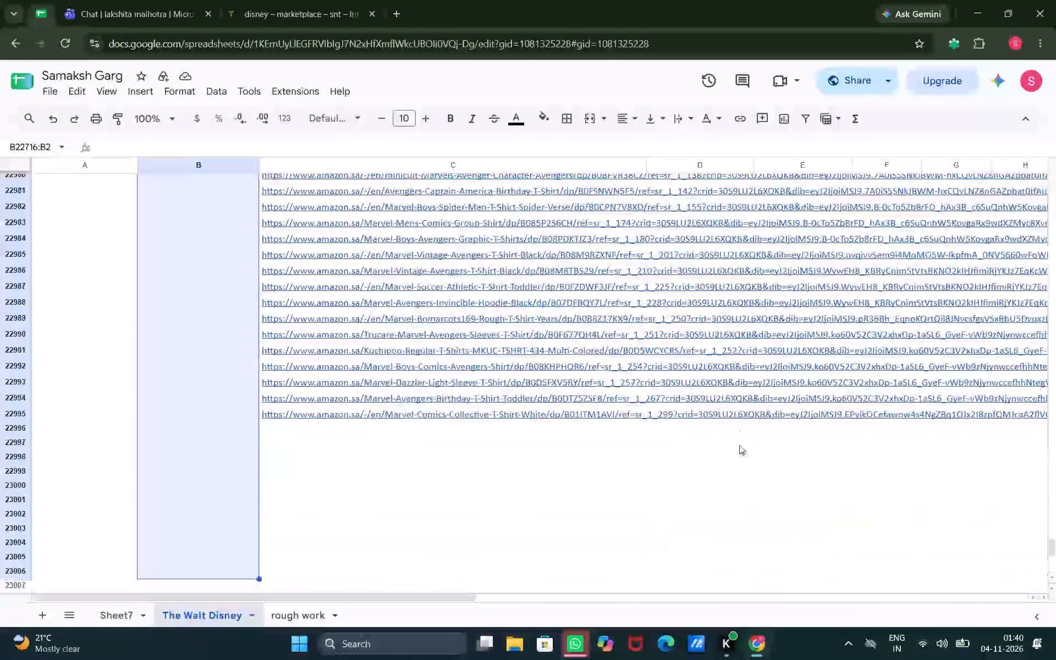
{"action": "key", "text": "ctrl+v"}
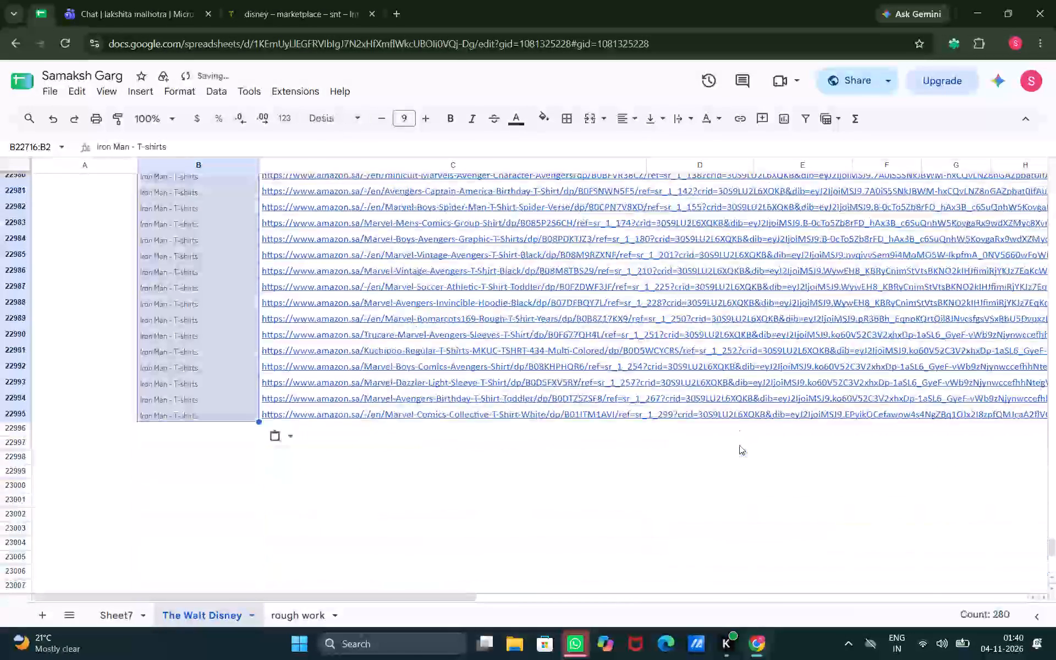
Copy "the walt disney" from A22715 into cells A22716 through A22995.
{"action": "key", "text": "Up"}
{"action": "key", "text": "Left"}
{"action": "key", "text": "ctrl+c"}
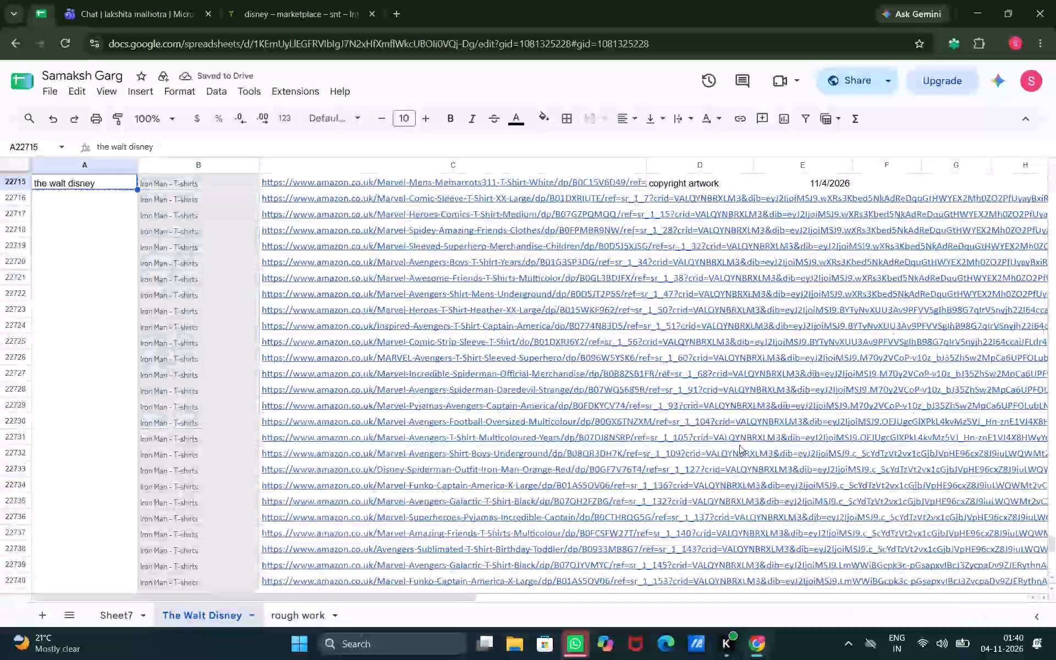
{"action": "key", "text": "Down"}
{"action": "key", "text": "shift+Down"}
{"action": "key", "text": "shift+Down"}
{"action": "key", "text": "shift+Down"}
{"action": "key", "text": "shift+Down"}
{"action": "key", "text": "shift+Down"}
{"action": "key", "text": "shift+Down"}
{"action": "key", "text": "shift+Down"}
{"action": "key", "text": "shift+Down"}
{"action": "key", "text": "shift+Down"}
{"action": "key", "text": "shift+Down"}
{"action": "key", "text": "shift+Down"}
{"action": "key", "text": "shift+Down"}
{"action": "key", "text": "shift+Down"}
{"action": "key", "text": "shift+Down"}
{"action": "key", "text": "shift+Down"}
{"action": "key", "text": "shift+Down"}
{"action": "key", "text": "shift+Down"}
{"action": "key", "text": "shift+Down"}
{"action": "key", "text": "shift+Down"}
{"action": "key", "text": "shift+Down"}
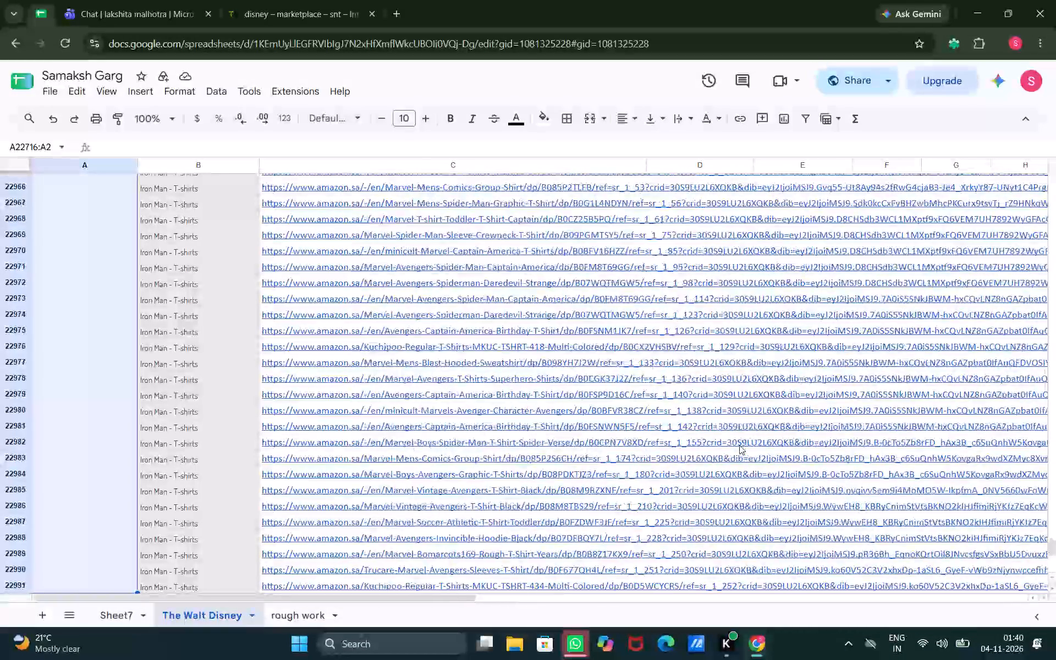
{"action": "key", "text": "shift+Up"}
{"action": "key", "text": "shift+Up"}
{"action": "key", "text": "shift+Up"}
{"action": "key", "text": "shift+Up"}
{"action": "key", "text": "shift+Up"}
{"action": "key", "text": "shift+Up"}
{"action": "key", "text": "shift+Up"}
{"action": "key", "text": "shift+Up"}
{"action": "key", "text": "shift+Up"}
{"action": "key", "text": "shift+Up"}
{"action": "key", "text": "shift+Up"}
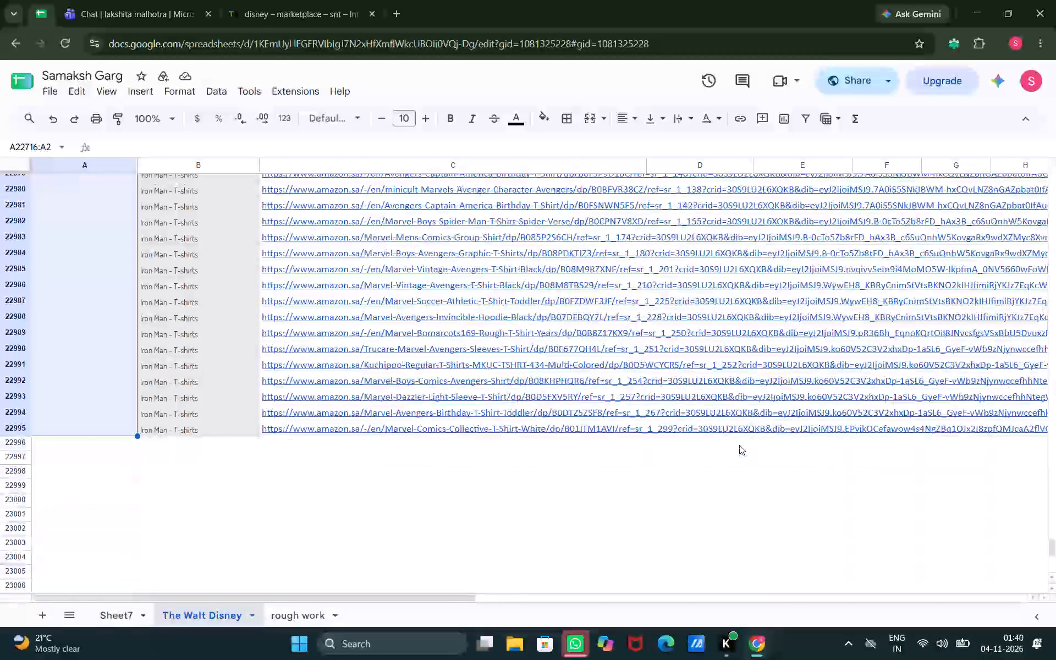
{"action": "key", "text": "ctrl+v"}
Copy "copyright artwork" from D22715 into cells D22716 through D22995.
{"action": "key", "text": "Right"}
{"action": "key", "text": "Right"}
{"action": "key", "text": "Right"}
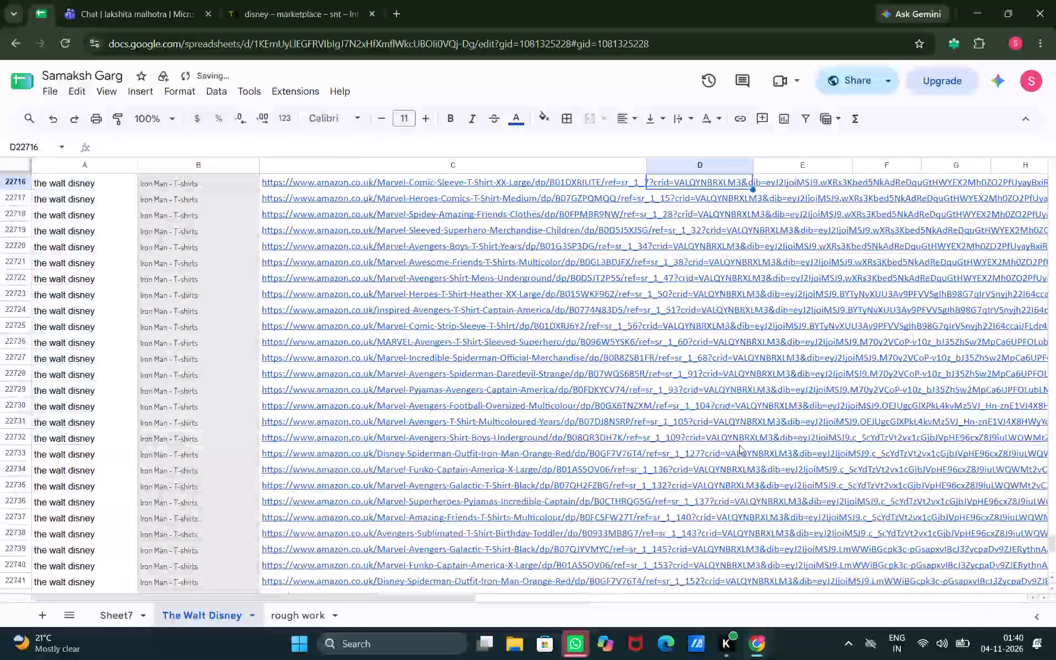
{"action": "key", "text": "Up"}
{"action": "key", "text": "ctrl+c"}
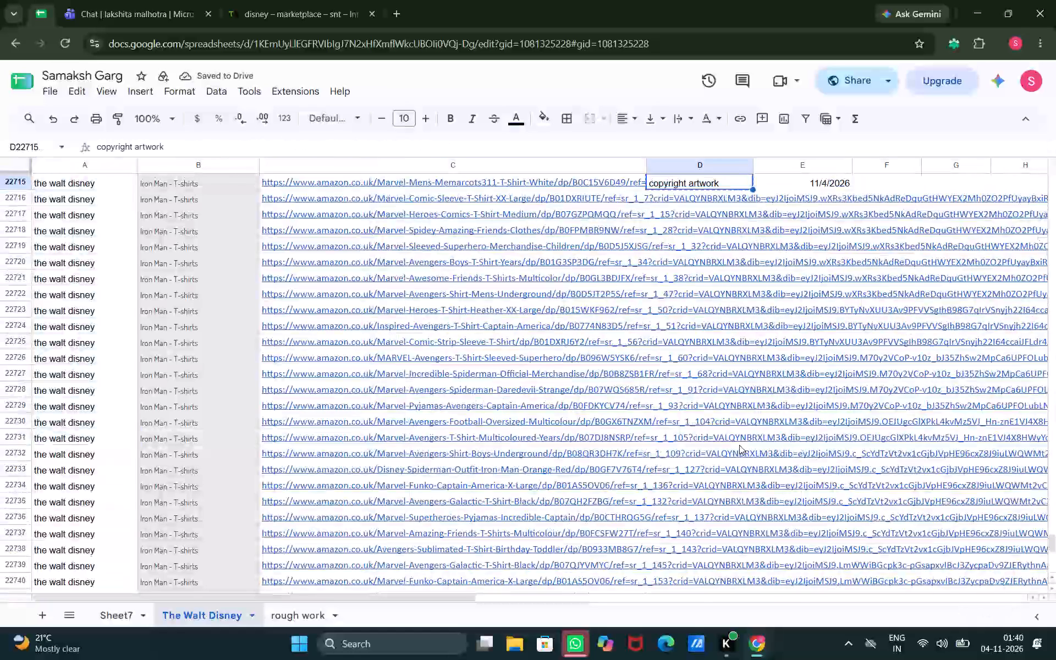
{"action": "key", "text": "Down"}
{"action": "key", "text": "shift+Down"}
{"action": "key", "text": "shift+Down"}
{"action": "key", "text": "shift+Down"}
{"action": "key", "text": "shift+Down"}
{"action": "key", "text": "shift+Down"}
{"action": "key", "text": "shift+Down"}
{"action": "key", "text": "shift+Down"}
{"action": "key", "text": "shift+Down"}
{"action": "key", "text": "shift+Down"}
{"action": "key", "text": "shift+Down"}
{"action": "key", "text": "shift+Down"}
{"action": "key", "text": "shift+Down"}
{"action": "key", "text": "shift+Down"}
{"action": "key", "text": "shift+Down"}
{"action": "key", "text": "shift+Down"}
{"action": "key", "text": "shift+Down"}
{"action": "key", "text": "shift+Down"}
{"action": "key", "text": "shift+Down"}
{"action": "key", "text": "shift+Down"}
{"action": "key", "text": "shift+Down"}
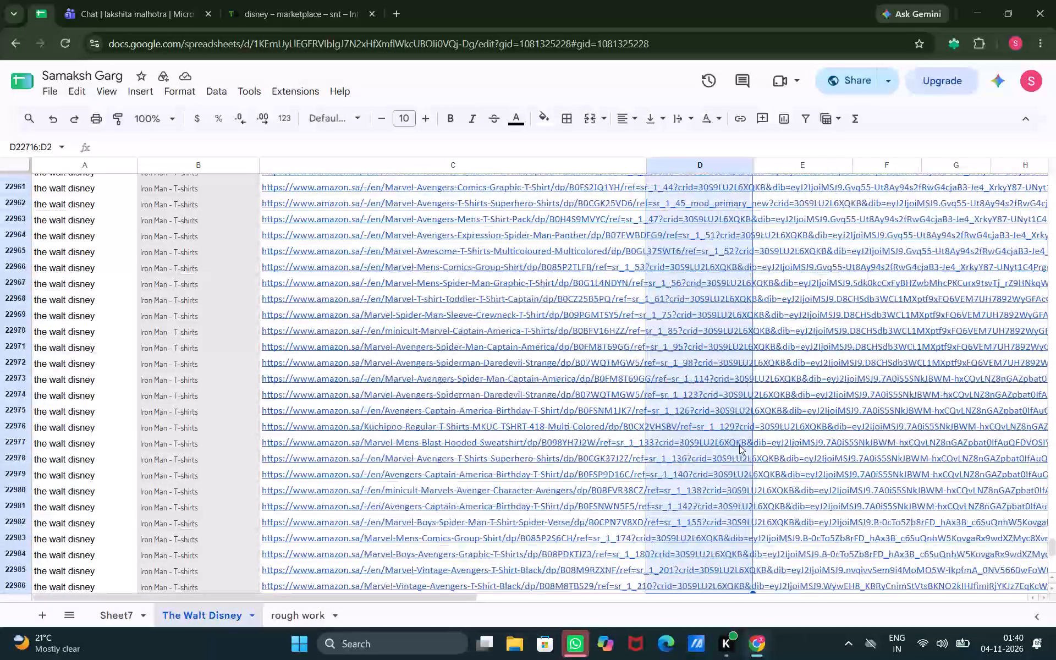
{"action": "key", "text": "shift+Up"}
{"action": "key", "text": "shift+Up"}
{"action": "key", "text": "shift+Up"}
{"action": "key", "text": "shift+Up"}
{"action": "key", "text": "shift+Up"}
{"action": "key", "text": "shift+Up"}
{"action": "key", "text": "shift+Up"}
{"action": "key", "text": "shift+Up"}
{"action": "key", "text": "shift+Up"}
{"action": "key", "text": "shift+Up"}
{"action": "key", "text": "shift+Up"}
{"action": "key", "text": "shift+Up"}
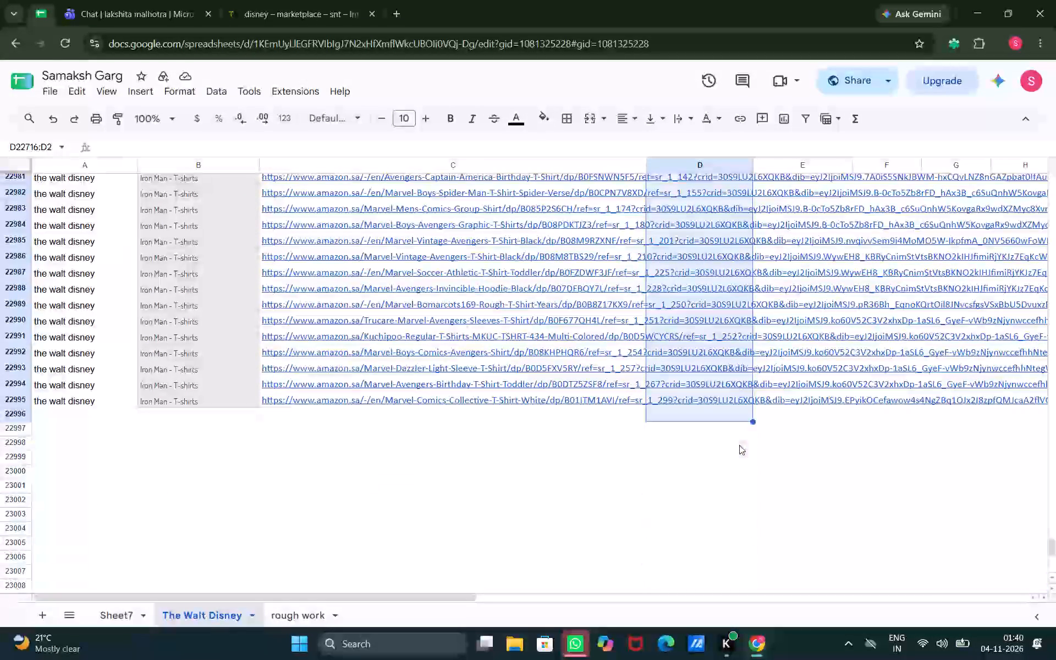
{"action": "key", "text": "shift+Up"}
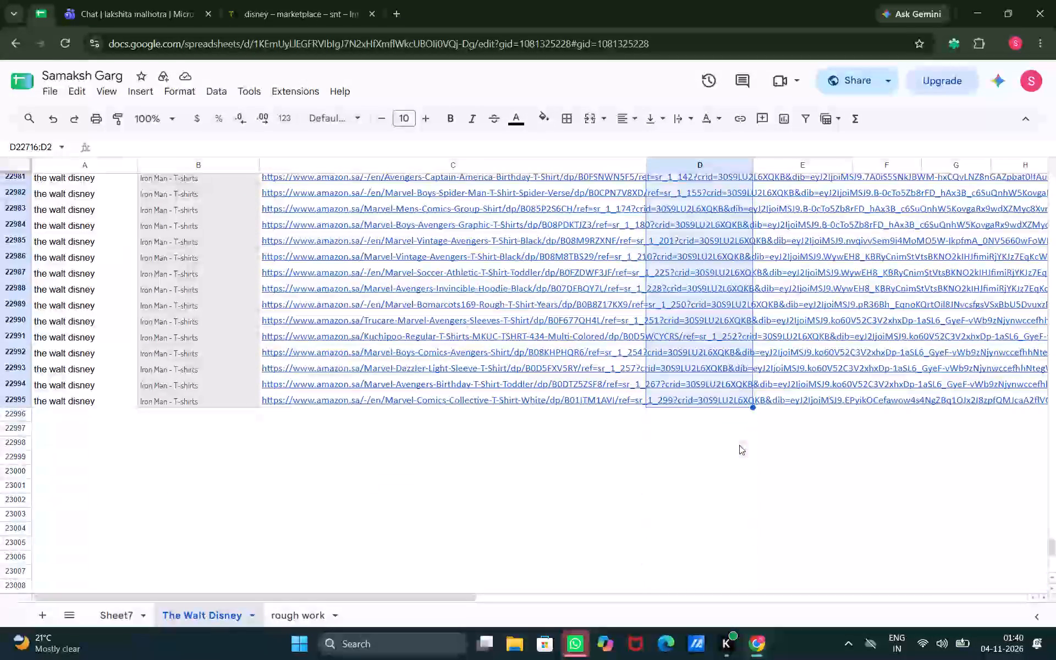
{"action": "key", "text": "ctrl+v"}
Copy the date 11/4/2026 from cell E22715.
{"action": "key", "text": "Right"}
{"action": "key", "text": "Up"}
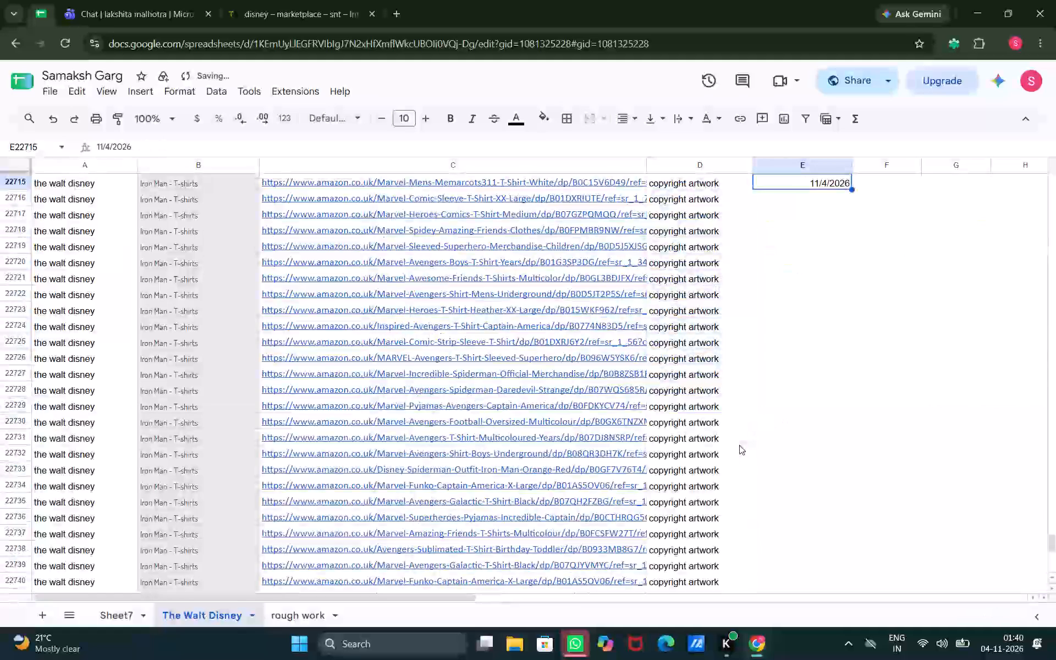
{"action": "key", "text": "ctrl+c"}
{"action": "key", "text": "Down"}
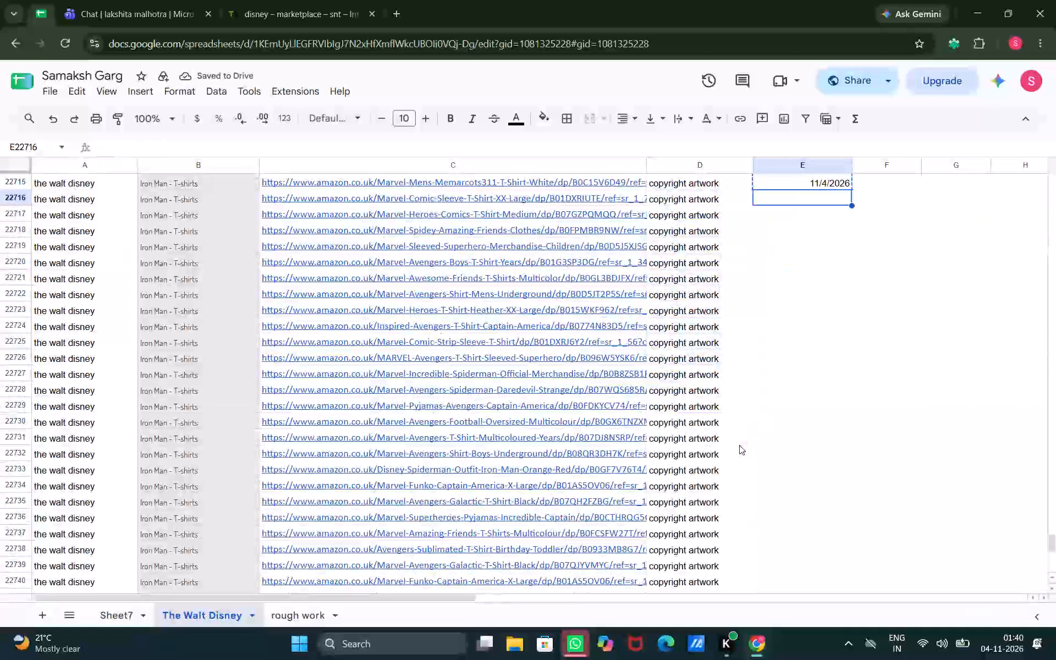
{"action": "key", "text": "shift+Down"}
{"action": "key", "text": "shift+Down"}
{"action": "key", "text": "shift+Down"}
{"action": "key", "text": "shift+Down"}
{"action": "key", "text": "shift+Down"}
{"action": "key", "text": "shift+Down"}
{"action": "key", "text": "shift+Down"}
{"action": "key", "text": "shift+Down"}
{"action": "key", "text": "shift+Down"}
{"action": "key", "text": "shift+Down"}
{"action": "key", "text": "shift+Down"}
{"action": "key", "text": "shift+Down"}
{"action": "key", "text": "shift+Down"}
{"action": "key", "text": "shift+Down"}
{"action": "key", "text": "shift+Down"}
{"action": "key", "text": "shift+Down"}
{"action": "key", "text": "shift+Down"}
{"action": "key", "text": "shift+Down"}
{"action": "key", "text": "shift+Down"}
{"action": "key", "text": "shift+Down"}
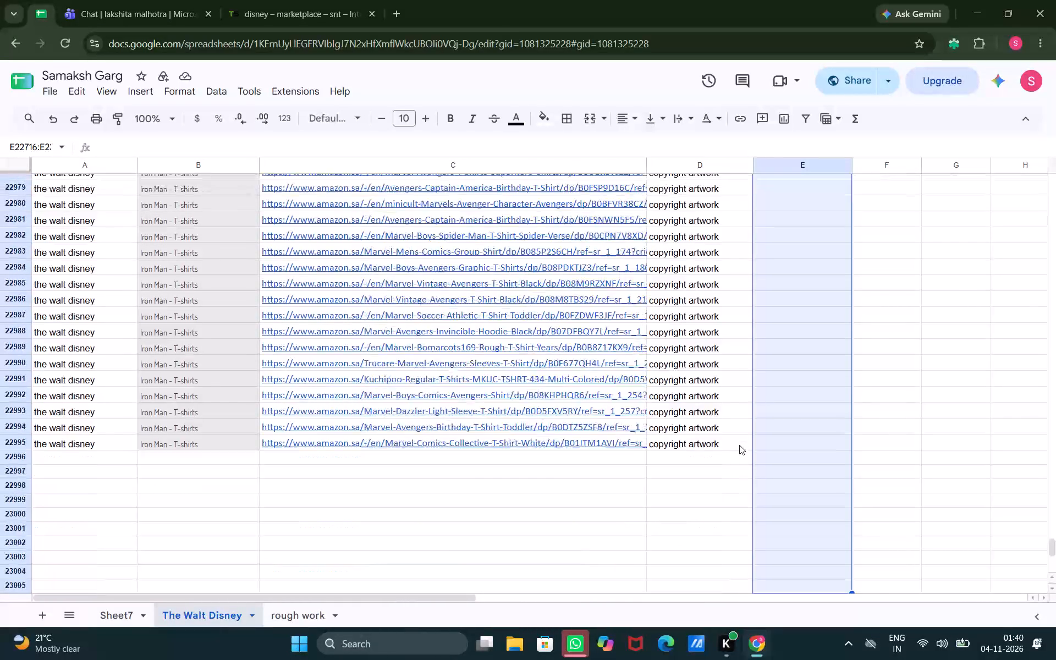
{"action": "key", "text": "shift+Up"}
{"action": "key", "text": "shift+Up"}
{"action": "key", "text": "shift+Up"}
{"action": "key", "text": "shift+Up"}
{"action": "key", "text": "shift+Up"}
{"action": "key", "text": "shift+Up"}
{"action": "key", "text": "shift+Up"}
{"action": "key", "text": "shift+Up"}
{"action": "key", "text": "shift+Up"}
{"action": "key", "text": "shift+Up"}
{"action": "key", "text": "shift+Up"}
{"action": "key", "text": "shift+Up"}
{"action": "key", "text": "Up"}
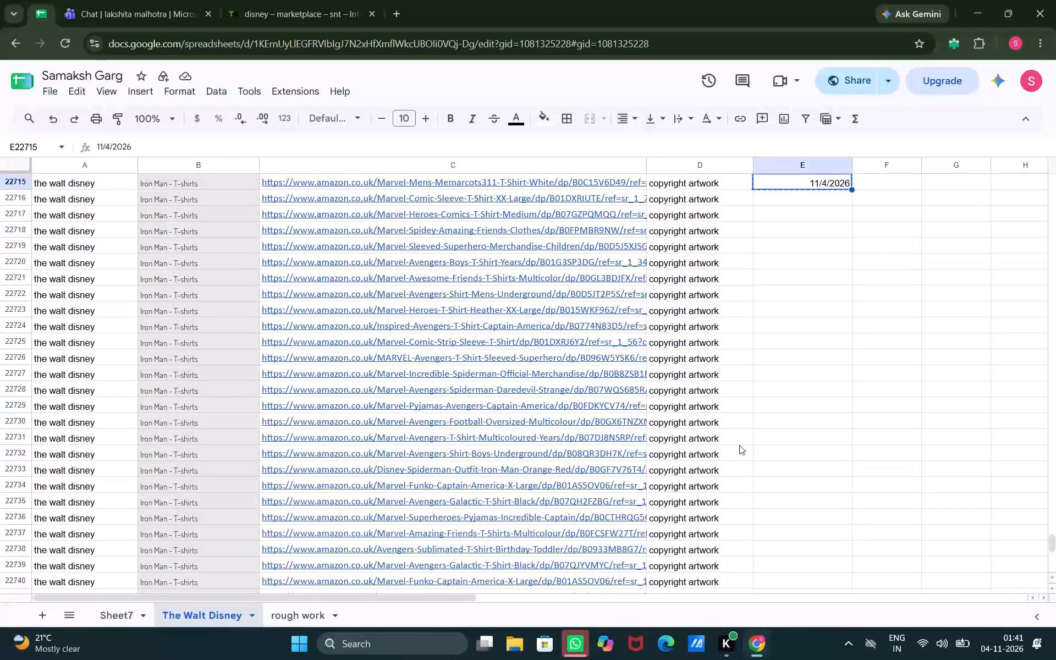
Paste the copied date 11/4/2026 into column E from E22715 down through E22995.
{"action": "key", "text": "shift+Down"}
{"action": "key", "text": "shift+Down"}
{"action": "key", "text": "shift+Down"}
{"action": "key", "text": "shift+Down"}
{"action": "key", "text": "shift+Down"}
{"action": "key", "text": "shift+Down"}
{"action": "key", "text": "shift+Down"}
{"action": "key", "text": "shift+Down"}
{"action": "key", "text": "shift+Down"}
{"action": "key", "text": "shift+Down"}
{"action": "key", "text": "shift+Down"}
{"action": "key", "text": "shift+Down"}
{"action": "key", "text": "shift+Down"}
{"action": "key", "text": "shift+Down"}
{"action": "key", "text": "shift+Down"}
{"action": "key", "text": "shift+Down"}
{"action": "key", "text": "shift+Down"}
{"action": "key", "text": "shift+Down"}
{"action": "key", "text": "shift+Down"}
{"action": "key", "text": "shift+Down"}
{"action": "key", "text": "shift+Down"}
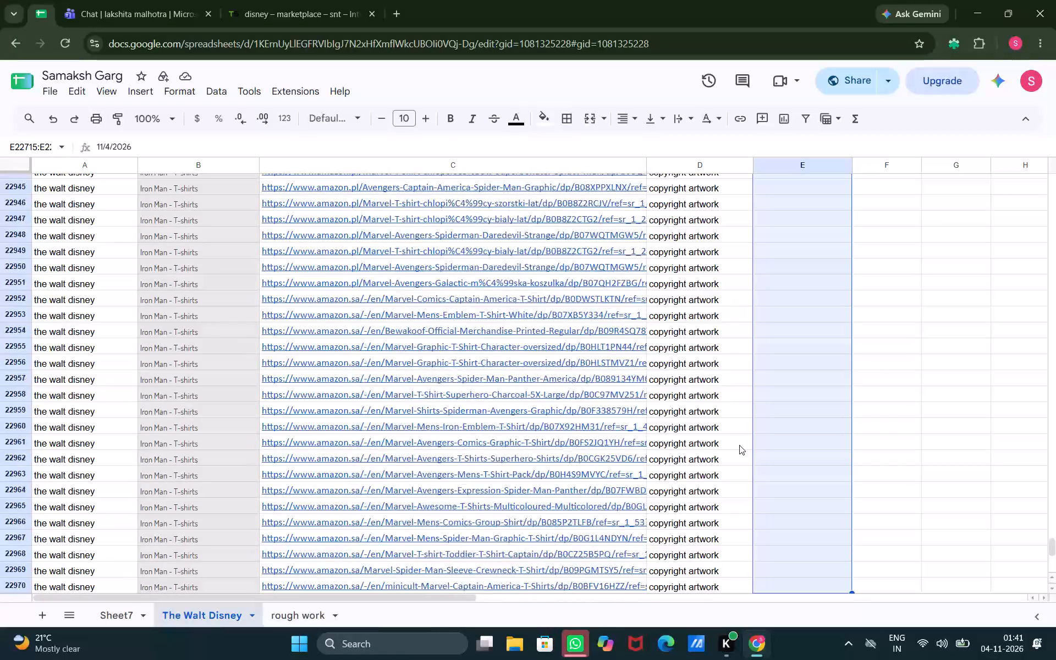
{"action": "key", "text": "shift+Up"}
{"action": "key", "text": "shift+Up"}
{"action": "key", "text": "shift+Up"}
{"action": "key", "text": "shift+Up"}
{"action": "key", "text": "shift+Up"}
{"action": "key", "text": "shift+Up"}
{"action": "key", "text": "shift+Up"}
{"action": "key", "text": "shift+Up"}
{"action": "key", "text": "shift+Up"}
{"action": "key", "text": "shift+Up"}
{"action": "key", "text": "shift+Up"}
{"action": "key", "text": "shift+Up"}
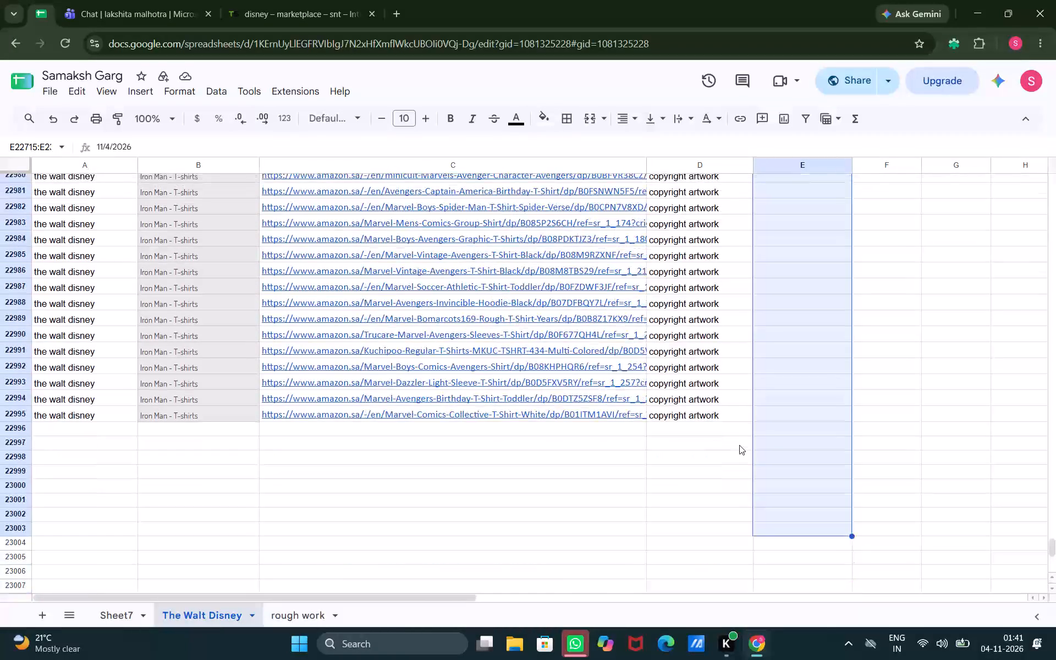
{"action": "key", "text": "ctrl+v"}
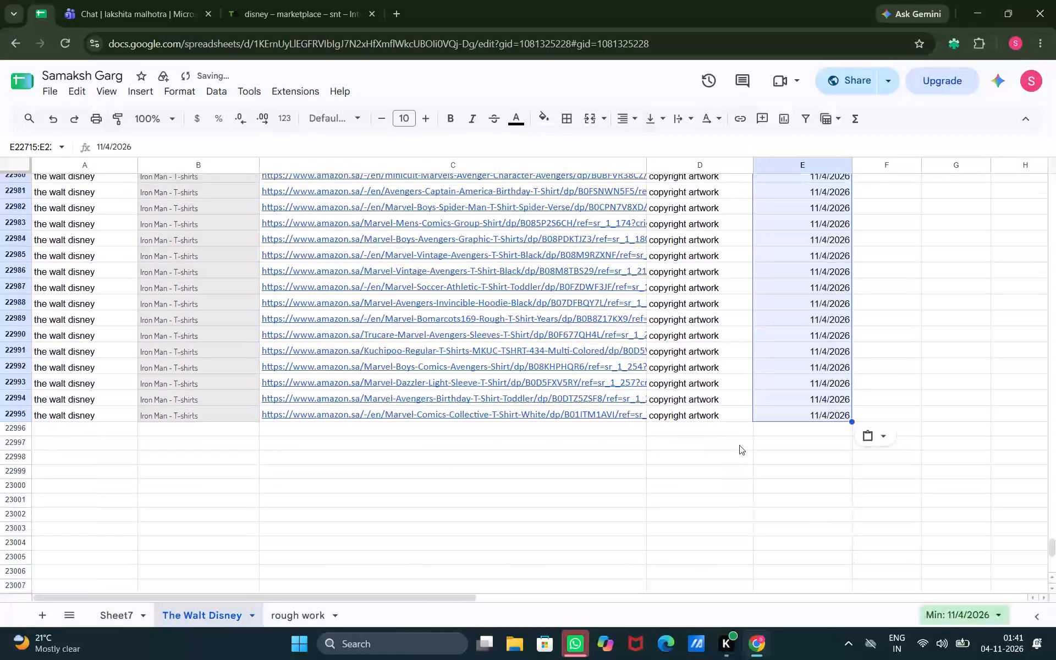
{"action": "key", "text": "Down"}
{"action": "key", "text": "Down"}
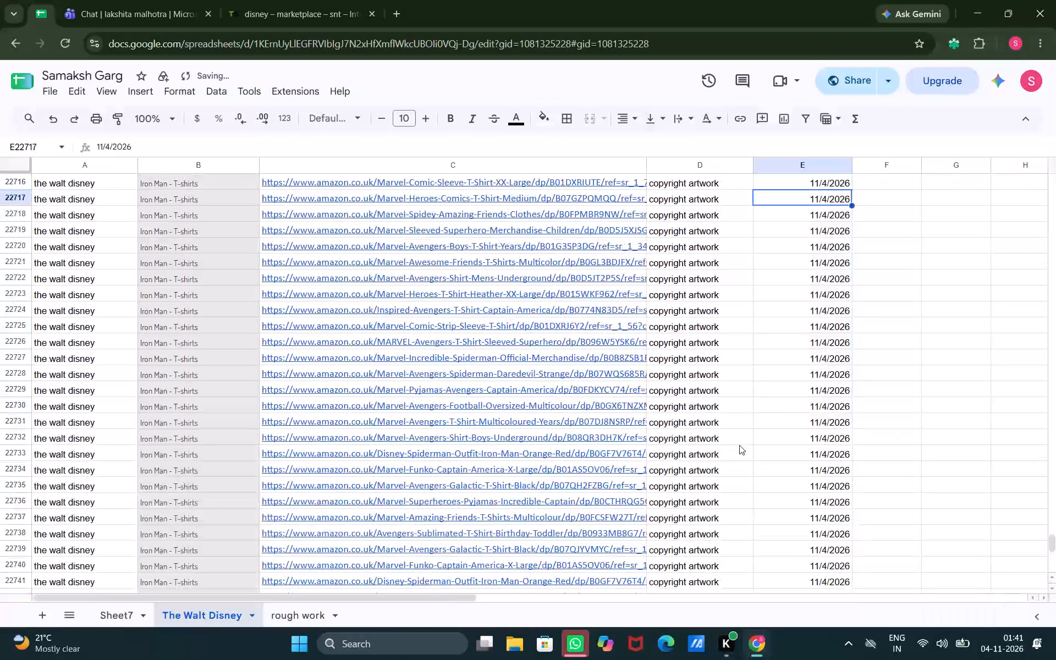
{"action": "key", "text": "Down"}
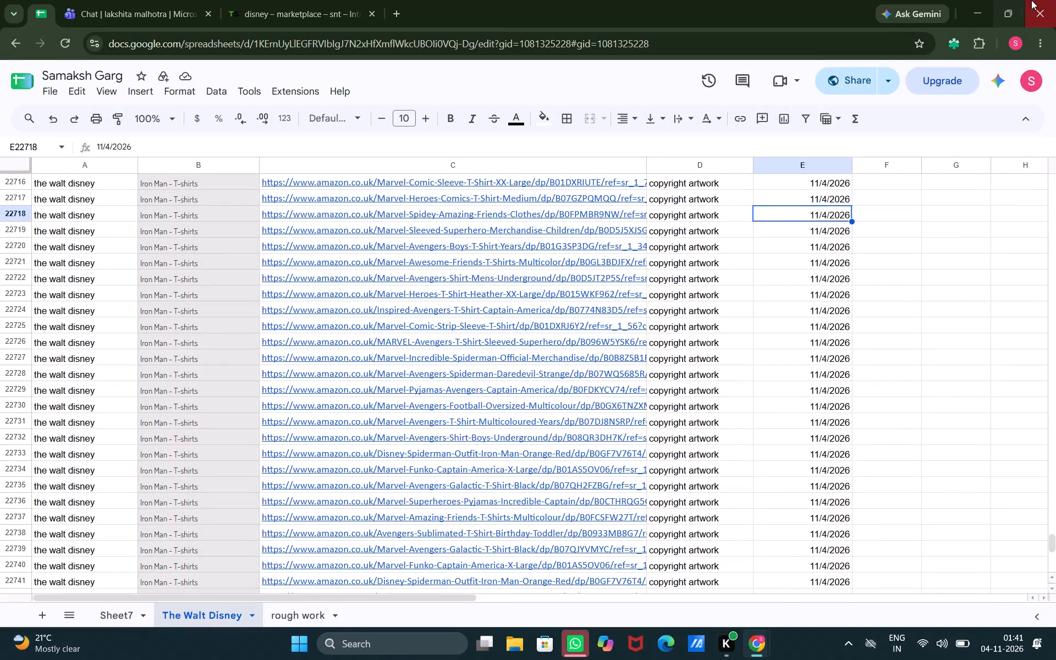
Open the RedPoints IPR Plugin, end the running task and close the plugin window.
{"action": "left_click", "coordinate": [958, 43]}
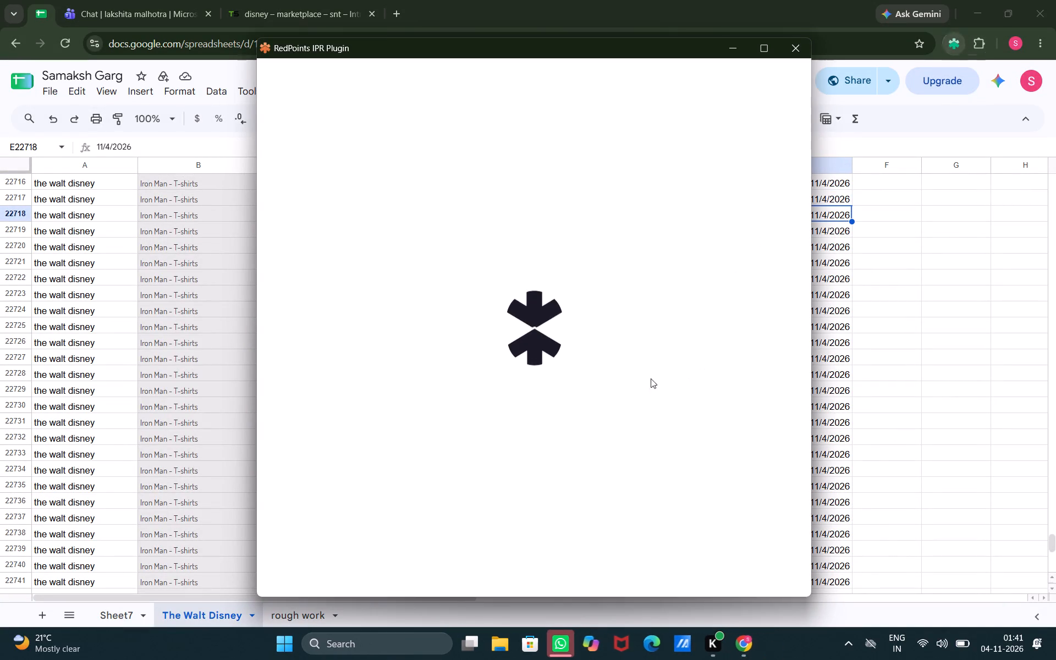
{"action": "left_click", "coordinate": [579, 328]}
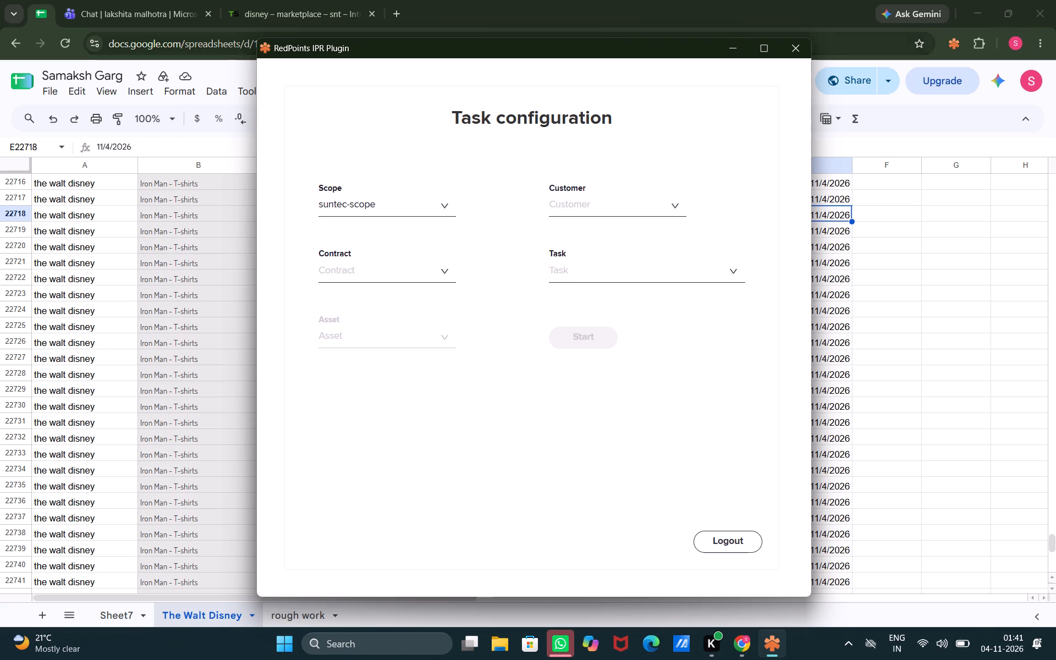
{"action": "left_click", "coordinate": [803, 56]}
Close the browser windows holding the spreadsheet and the Amazon Iron Man T-shirt search results.
{"action": "double_click", "coordinate": [1055, 6]}
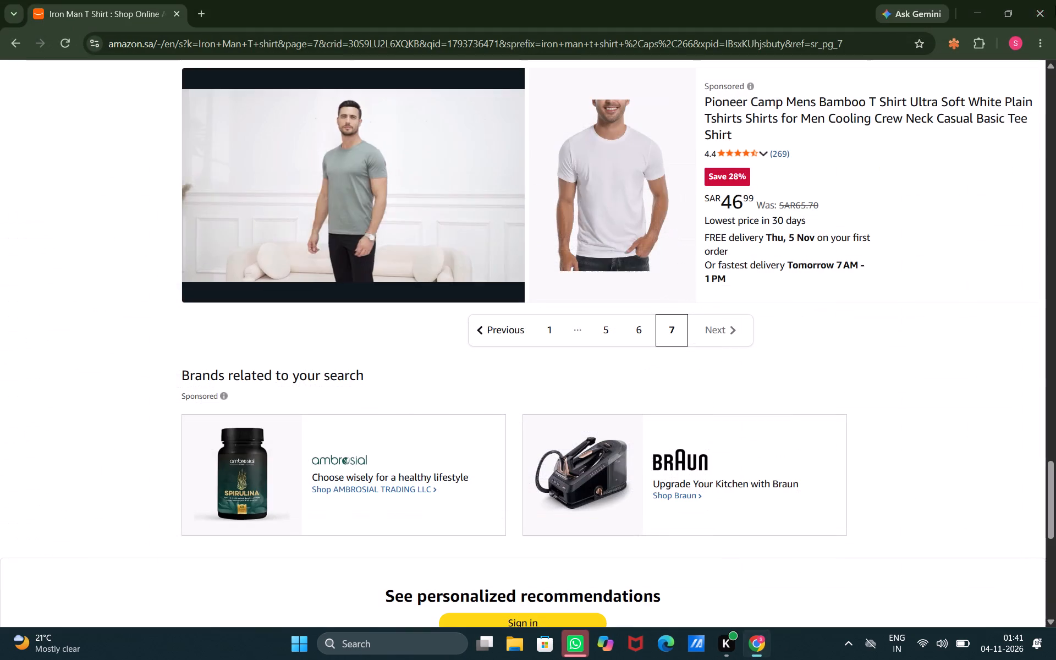
{"action": "double_click", "coordinate": [1055, 6]}
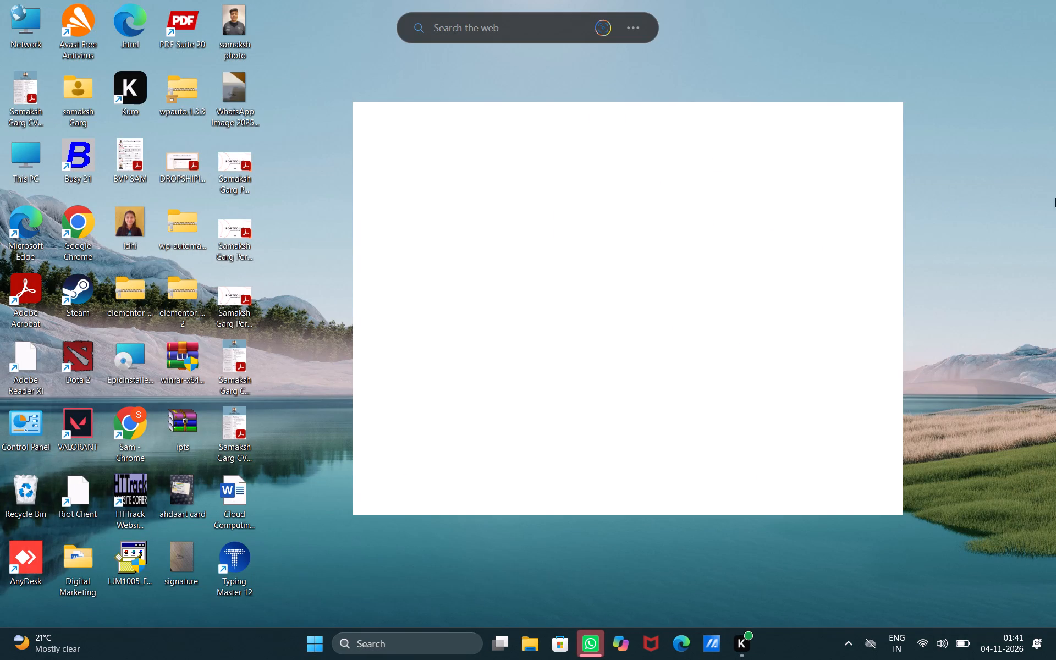